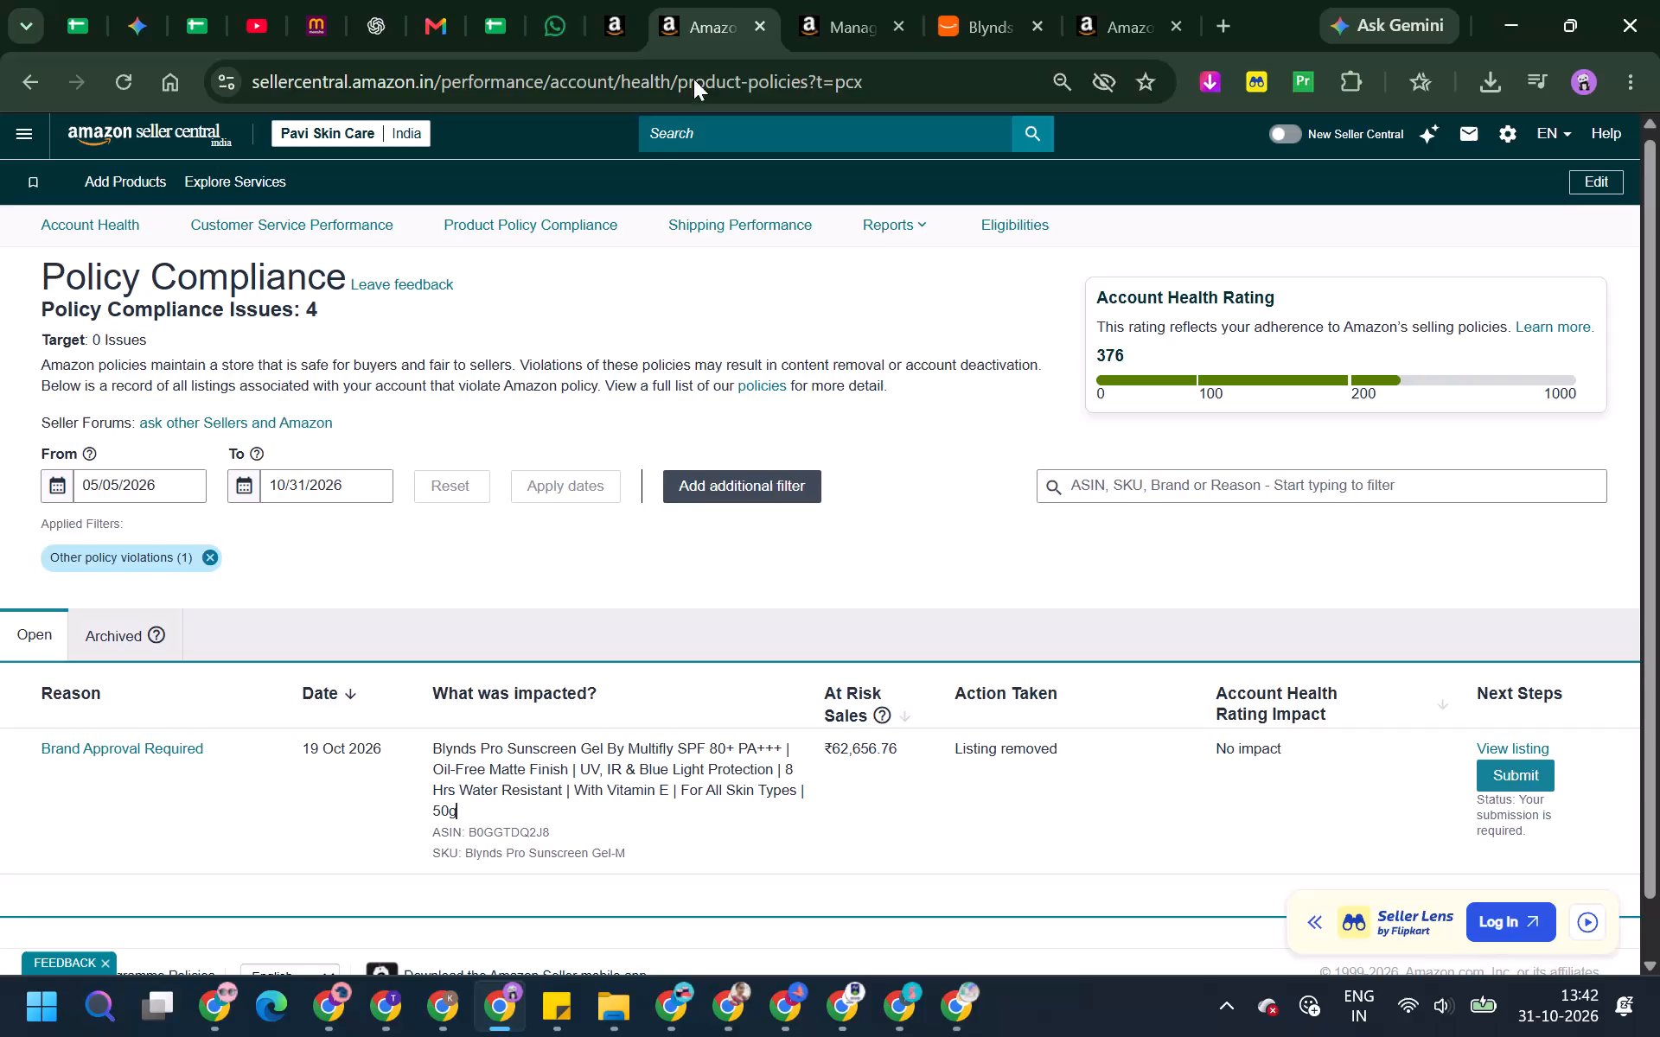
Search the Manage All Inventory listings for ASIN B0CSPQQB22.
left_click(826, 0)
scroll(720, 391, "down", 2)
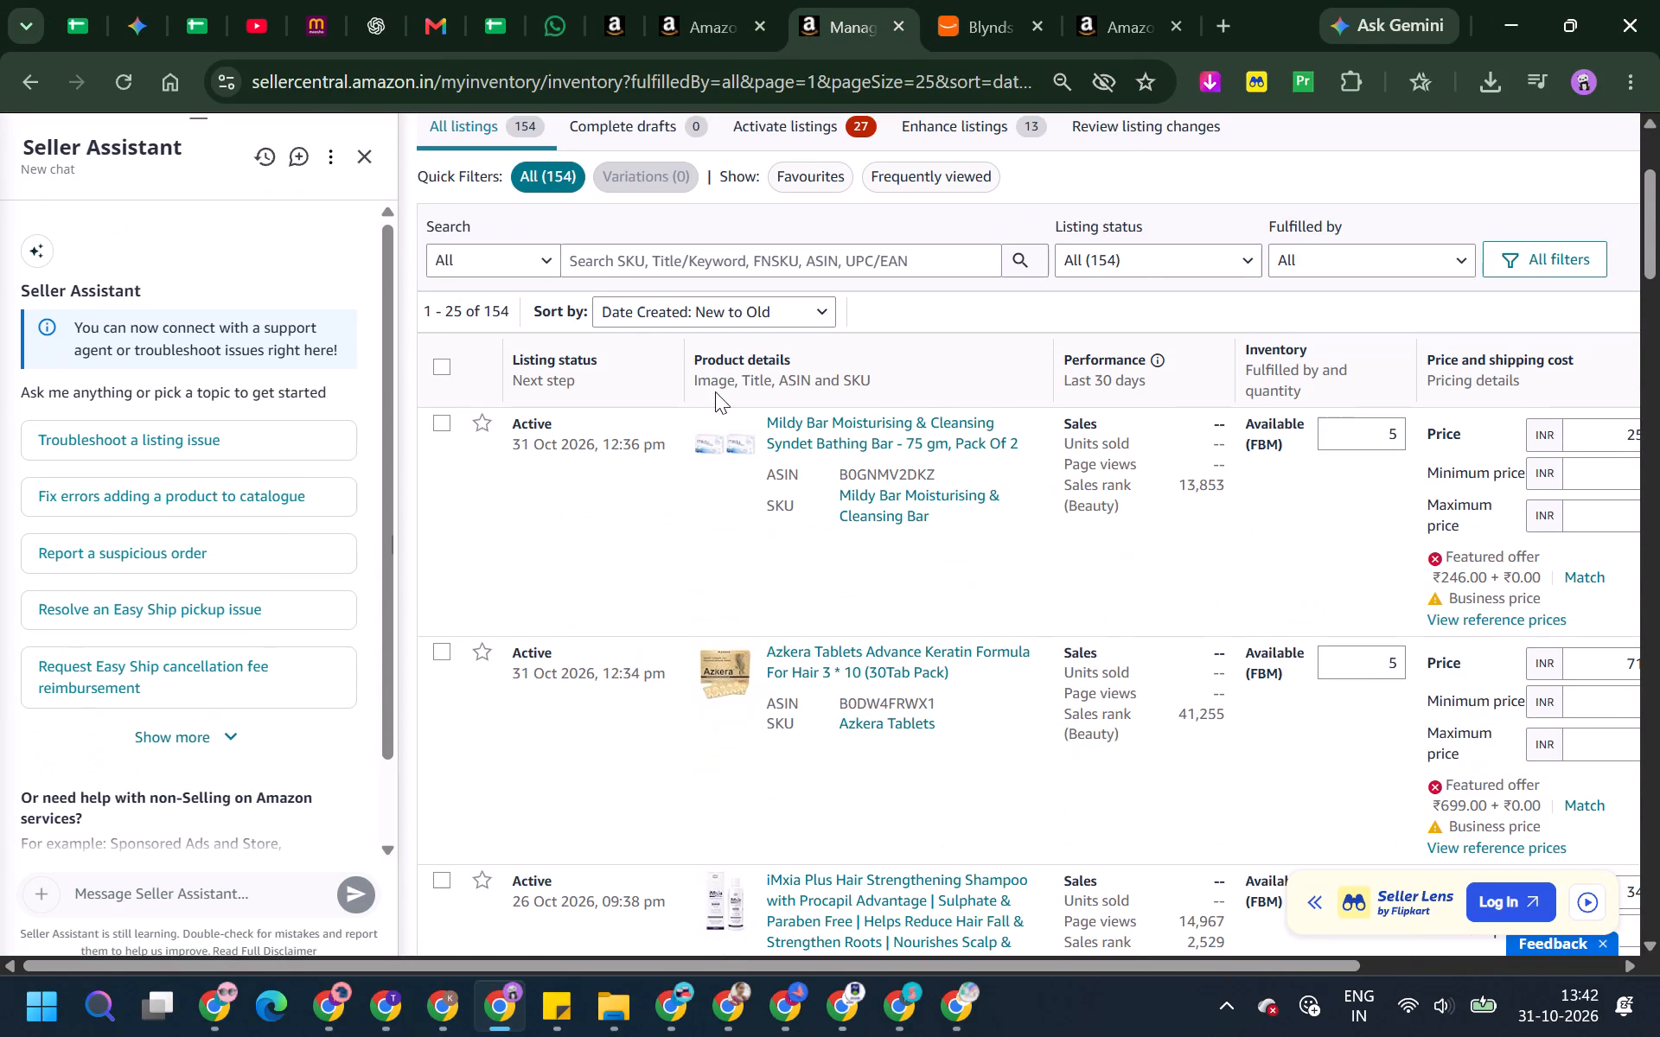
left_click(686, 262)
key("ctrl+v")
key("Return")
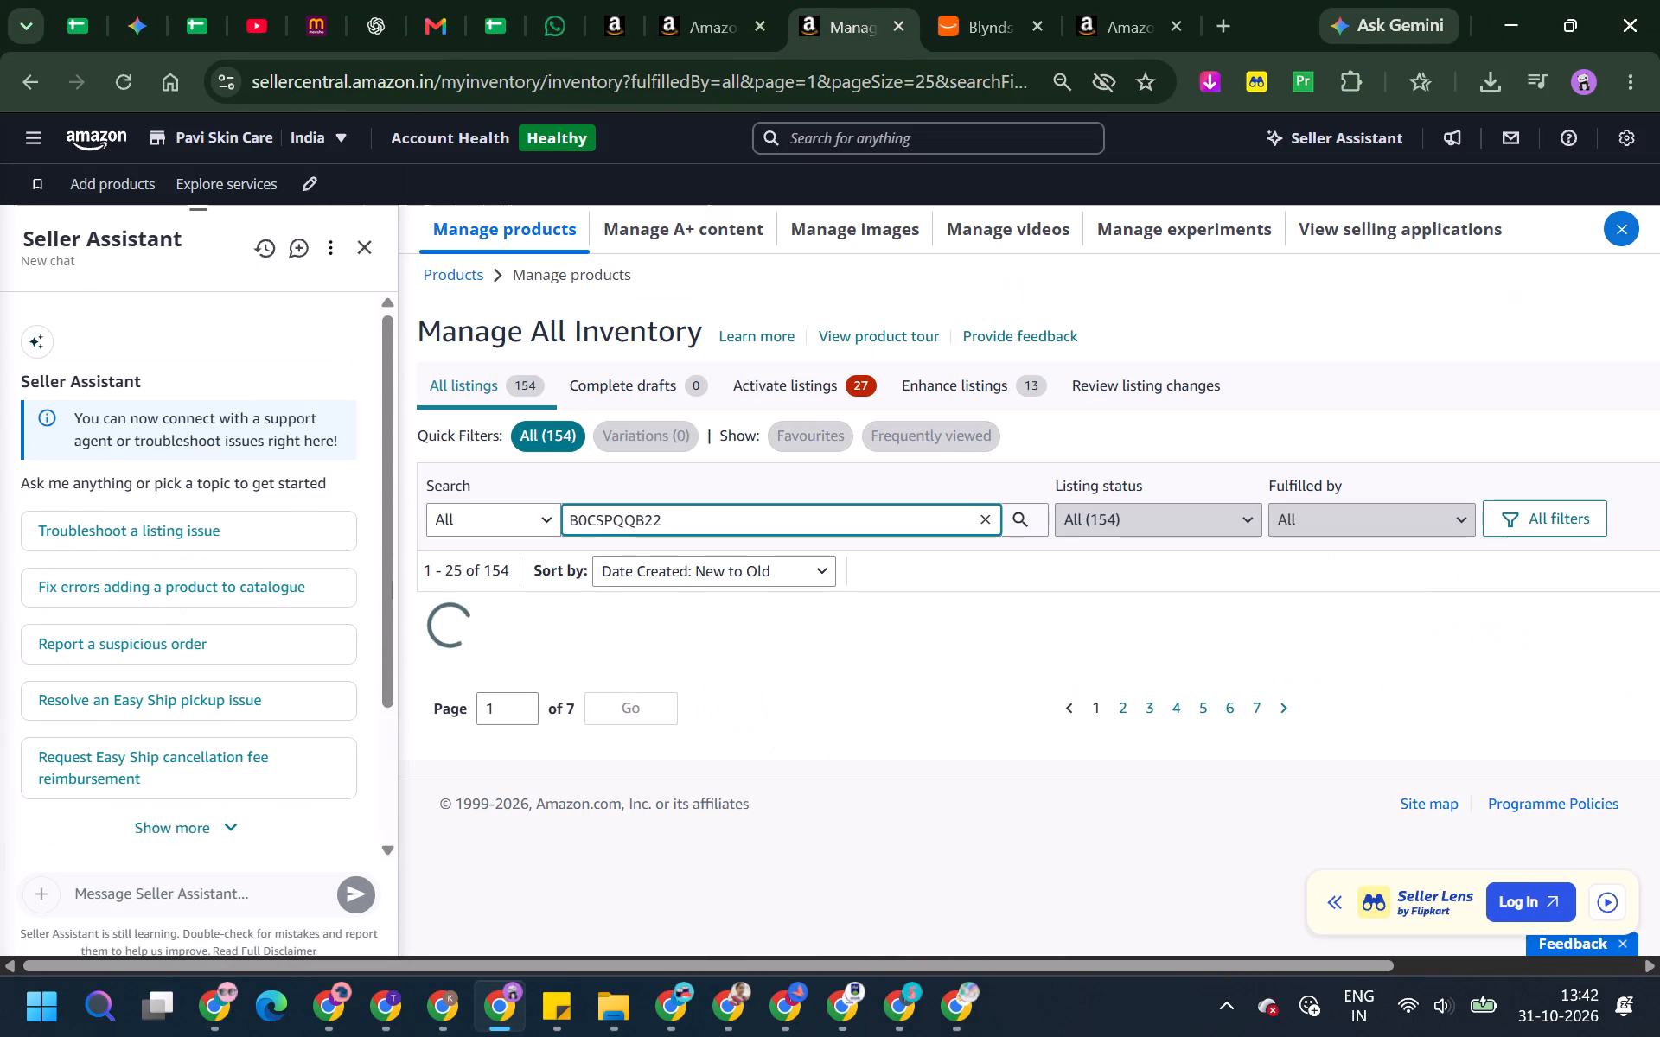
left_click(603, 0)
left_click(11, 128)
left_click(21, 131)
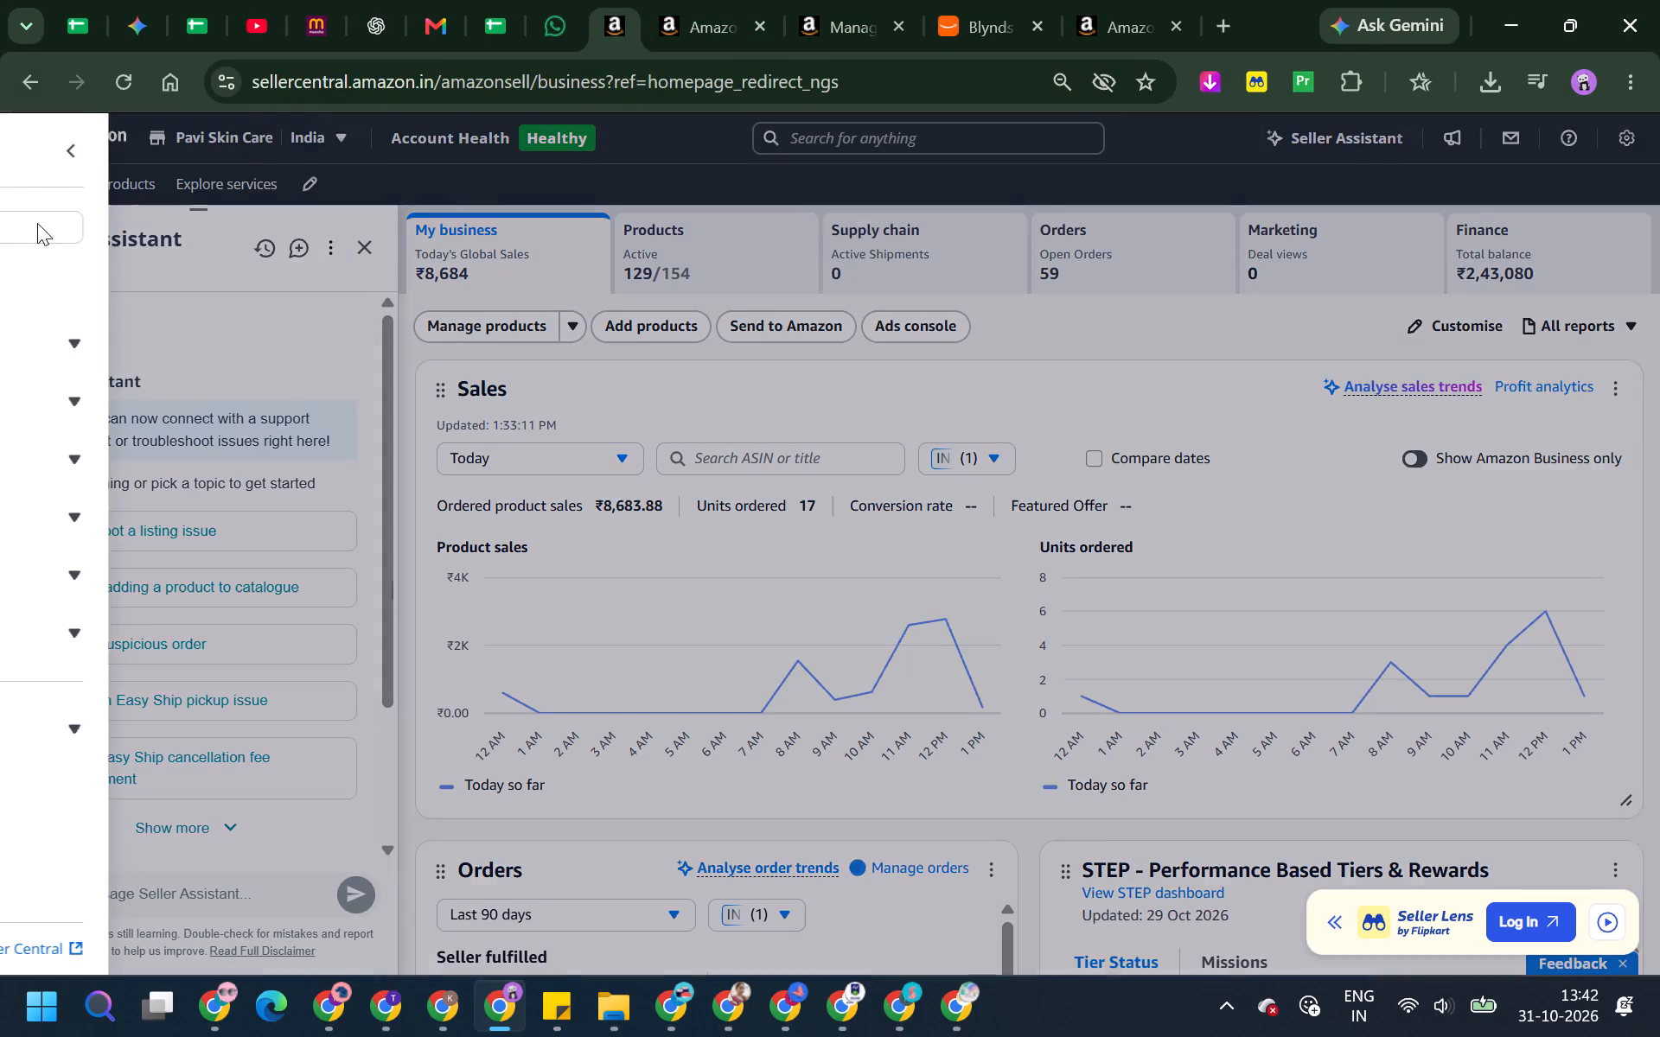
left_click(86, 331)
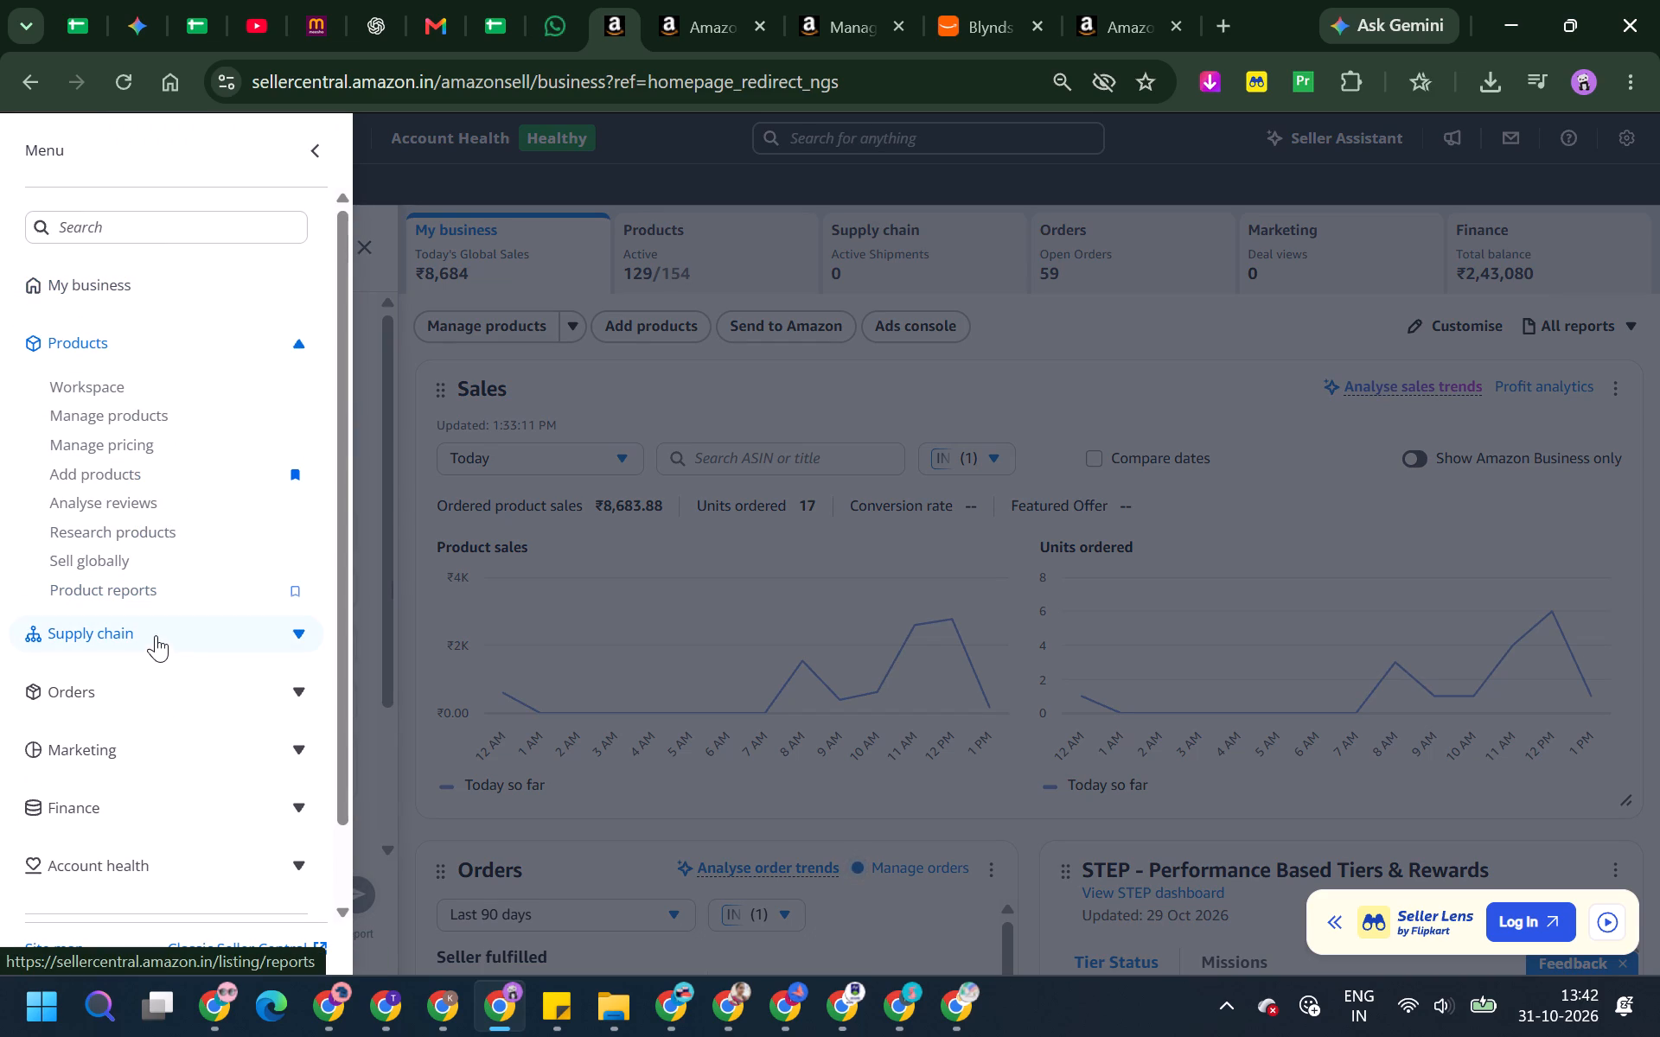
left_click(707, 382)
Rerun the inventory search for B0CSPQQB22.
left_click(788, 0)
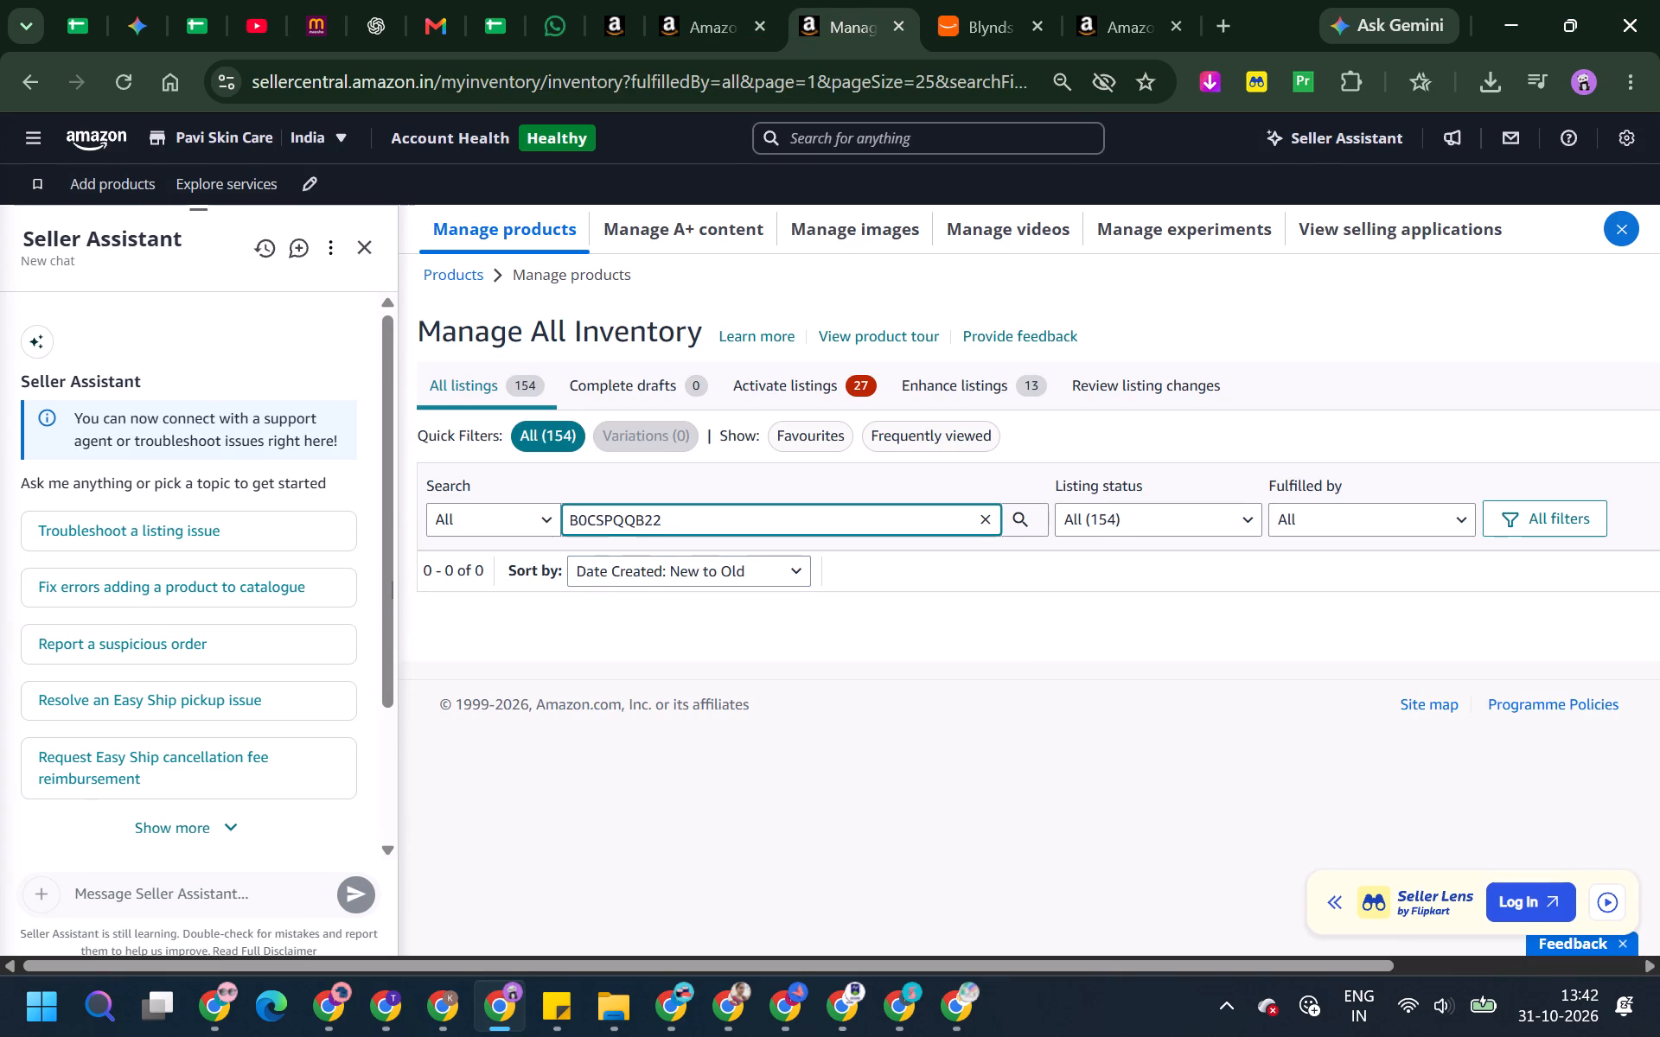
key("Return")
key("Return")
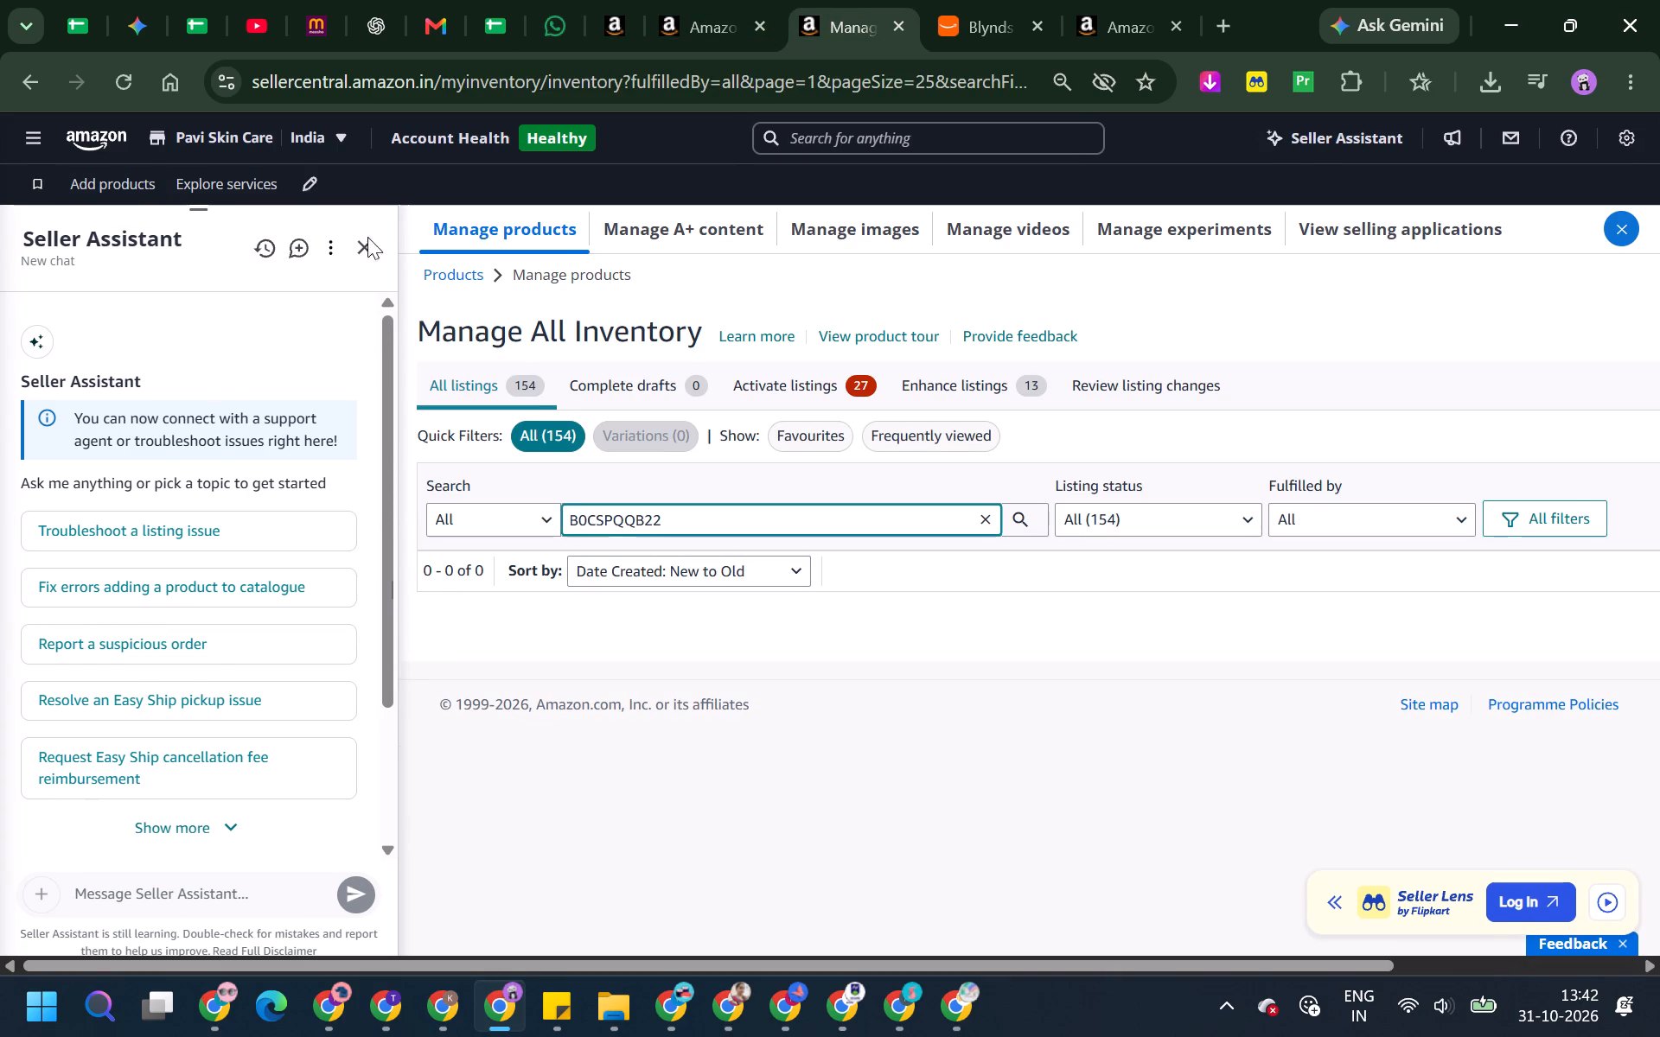
Close the Seller Assistant pane on the inventory page.
left_click(365, 251)
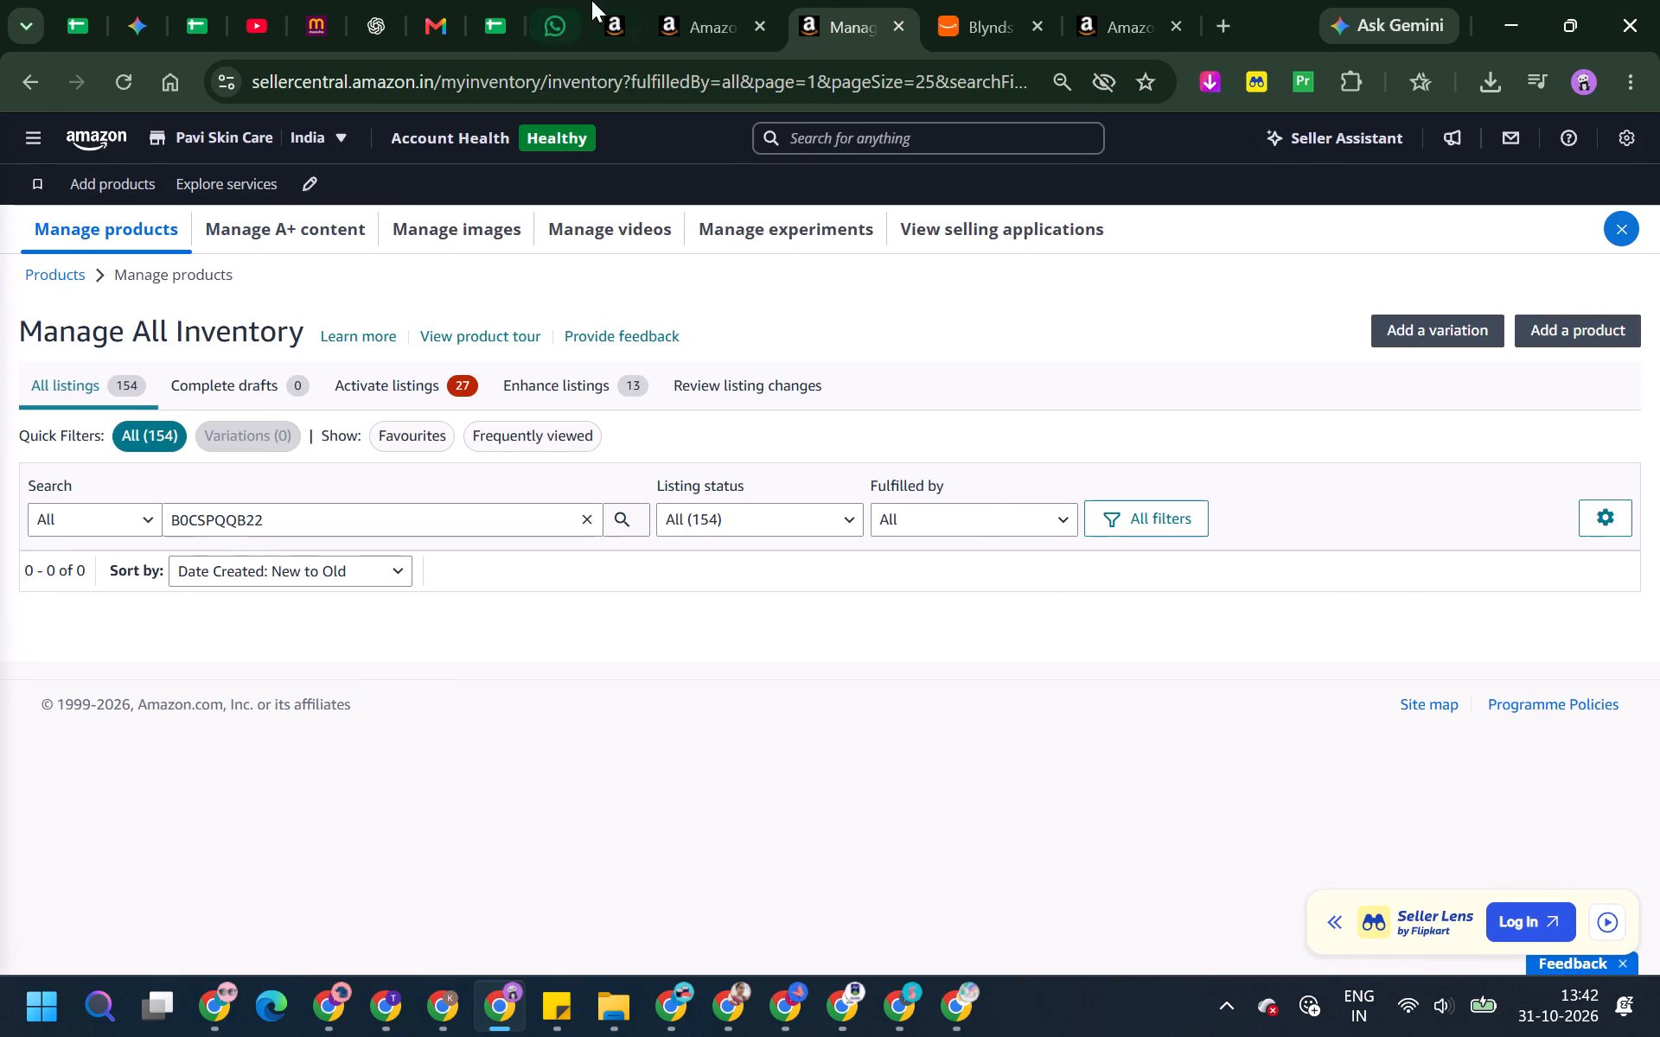
Copy the sunscreen gel's ASIN B0GGTDQ2J8 from the Policy Compliance page and search the inventory for it.
left_click(724, 0)
left_click(510, 841)
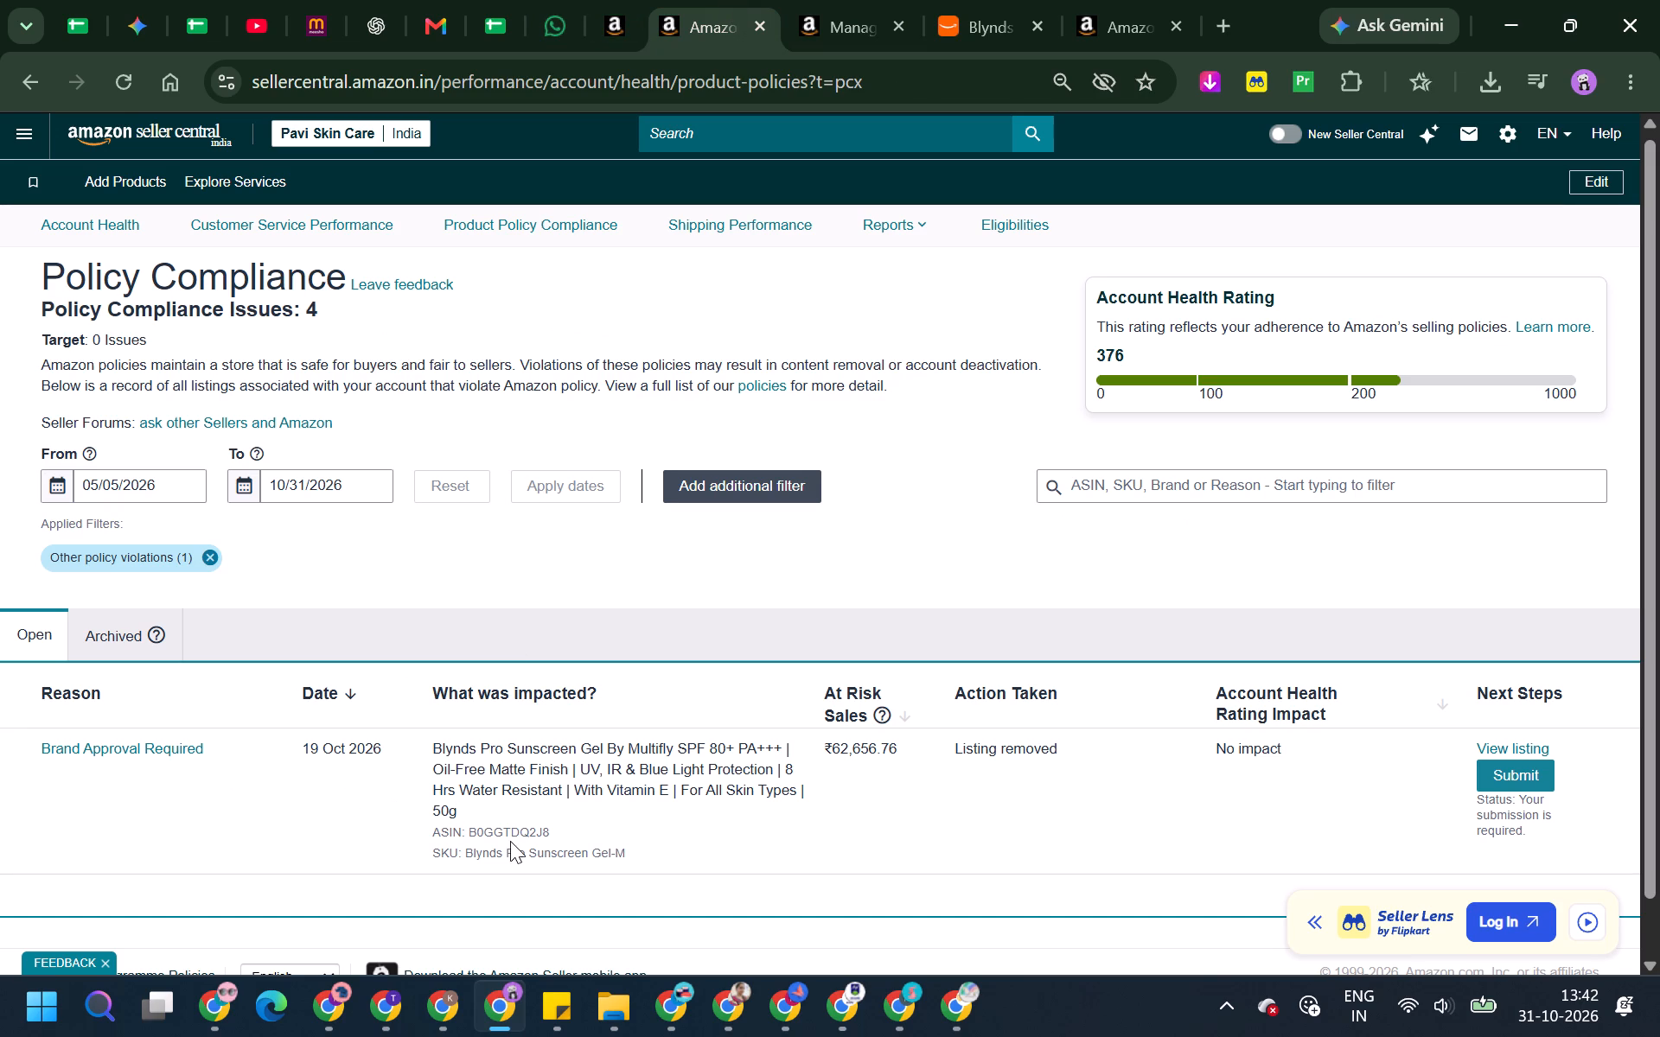
double_click(514, 835)
key("ctrl+c")
left_click(894, 0)
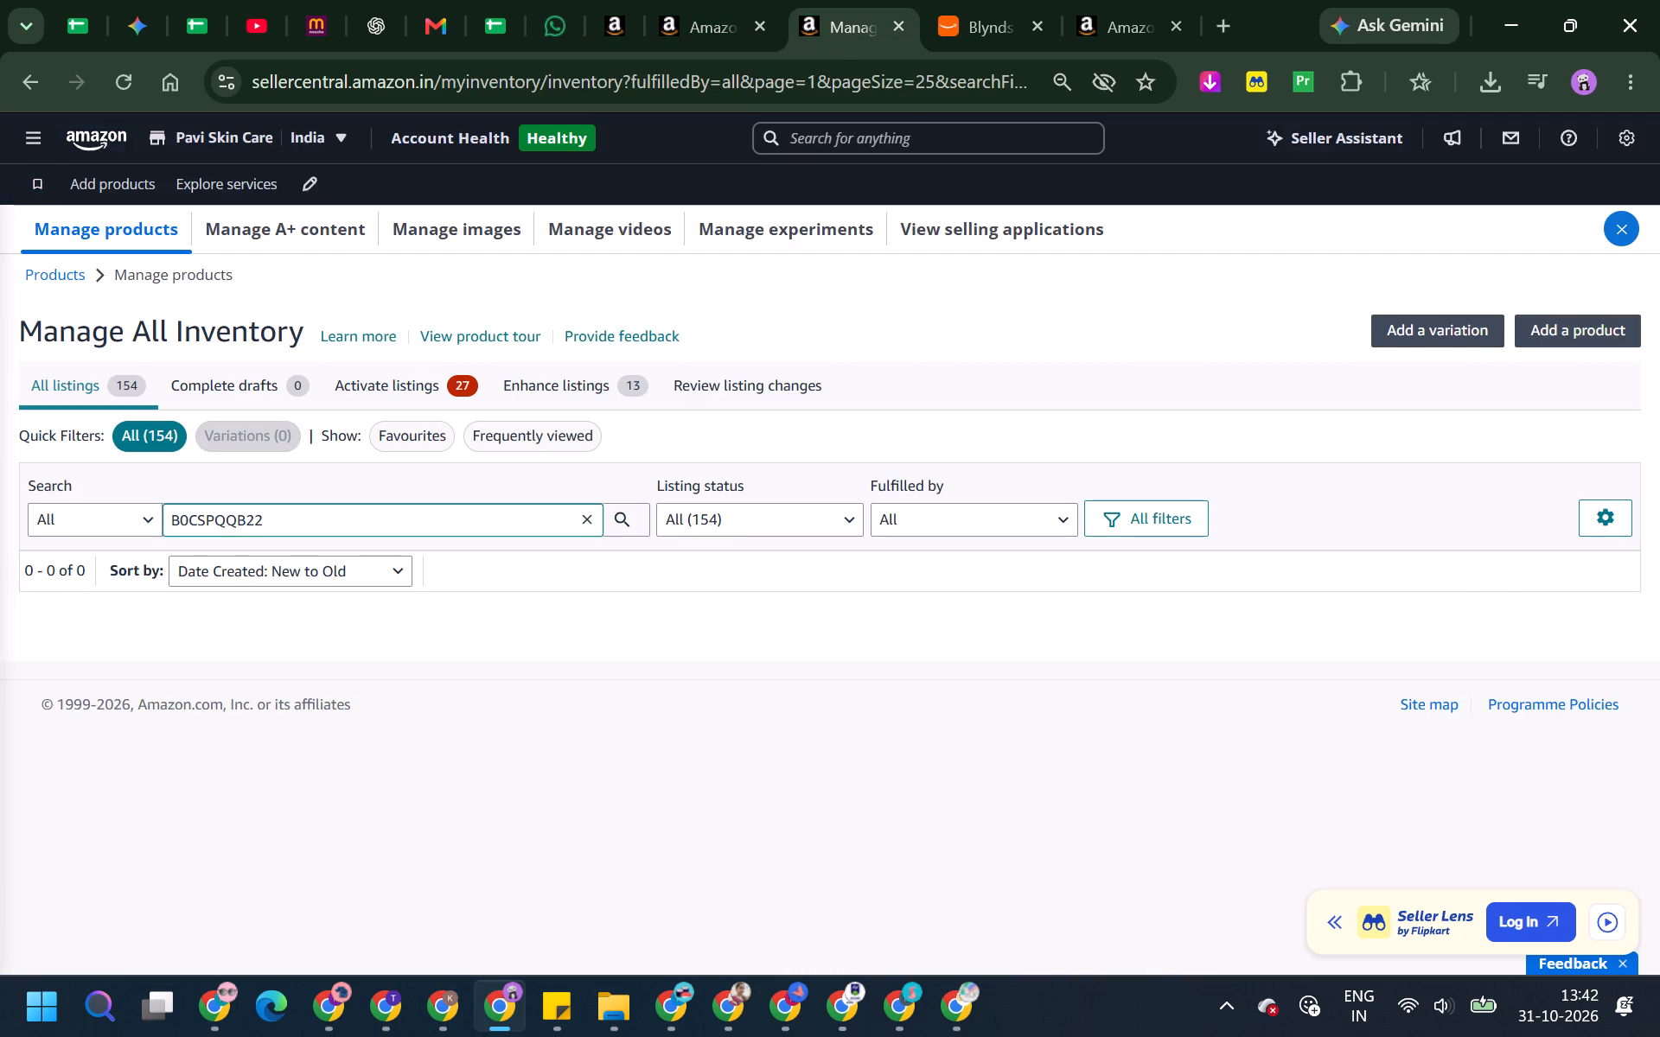
key("ctrl+a")
triple_click(322, 527)
key("ctrl+v")
key("Return")
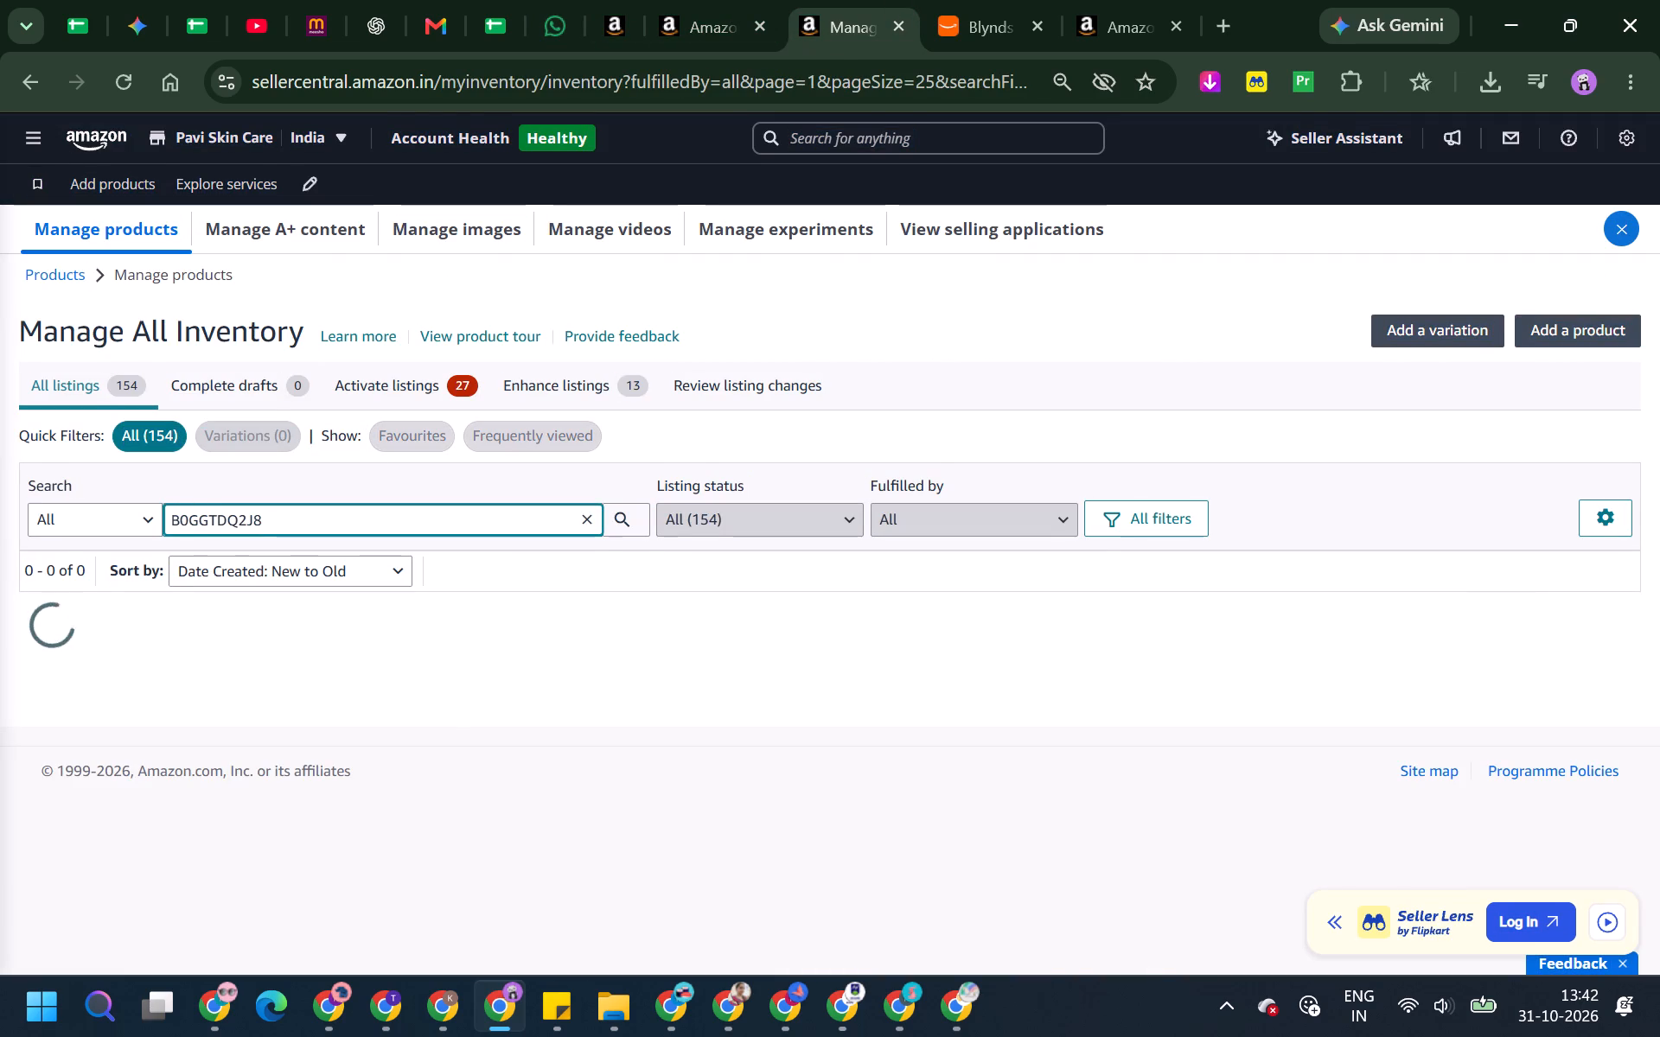
Request selling approval from the inactive sunscreen's listing issue details and proceed from the Selling Application page to the offer form.
left_click(182, 695)
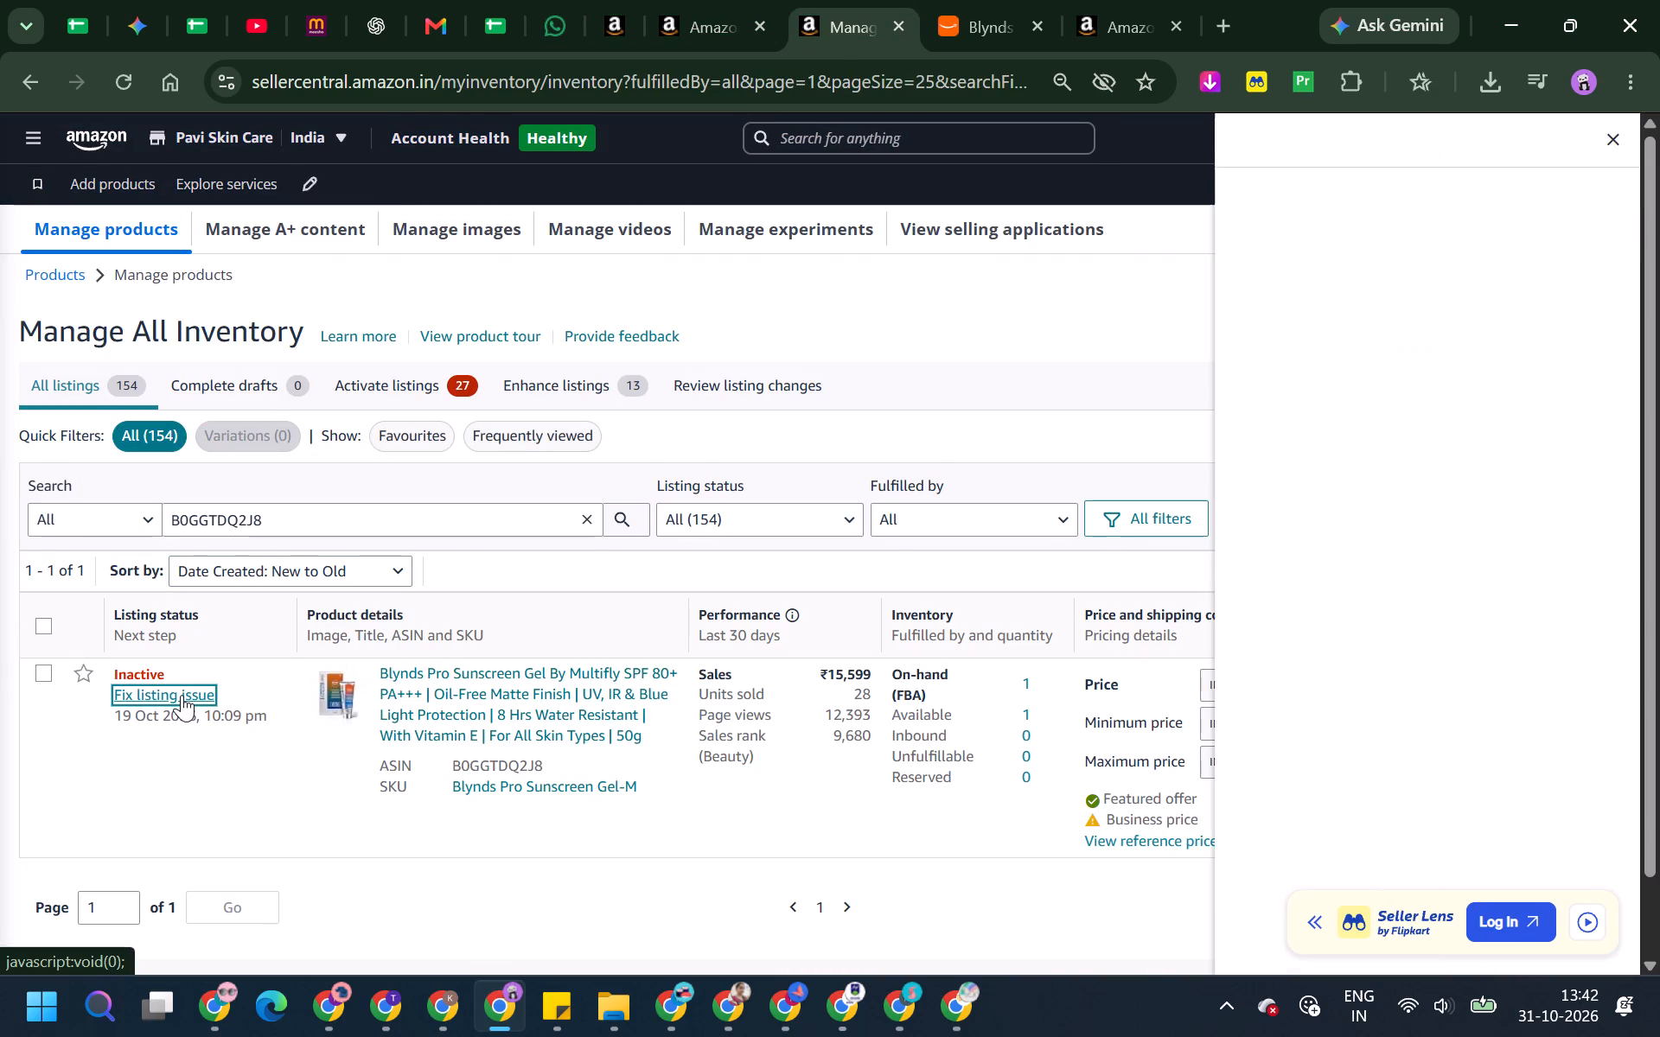
scroll(1281, 426, "down", 4)
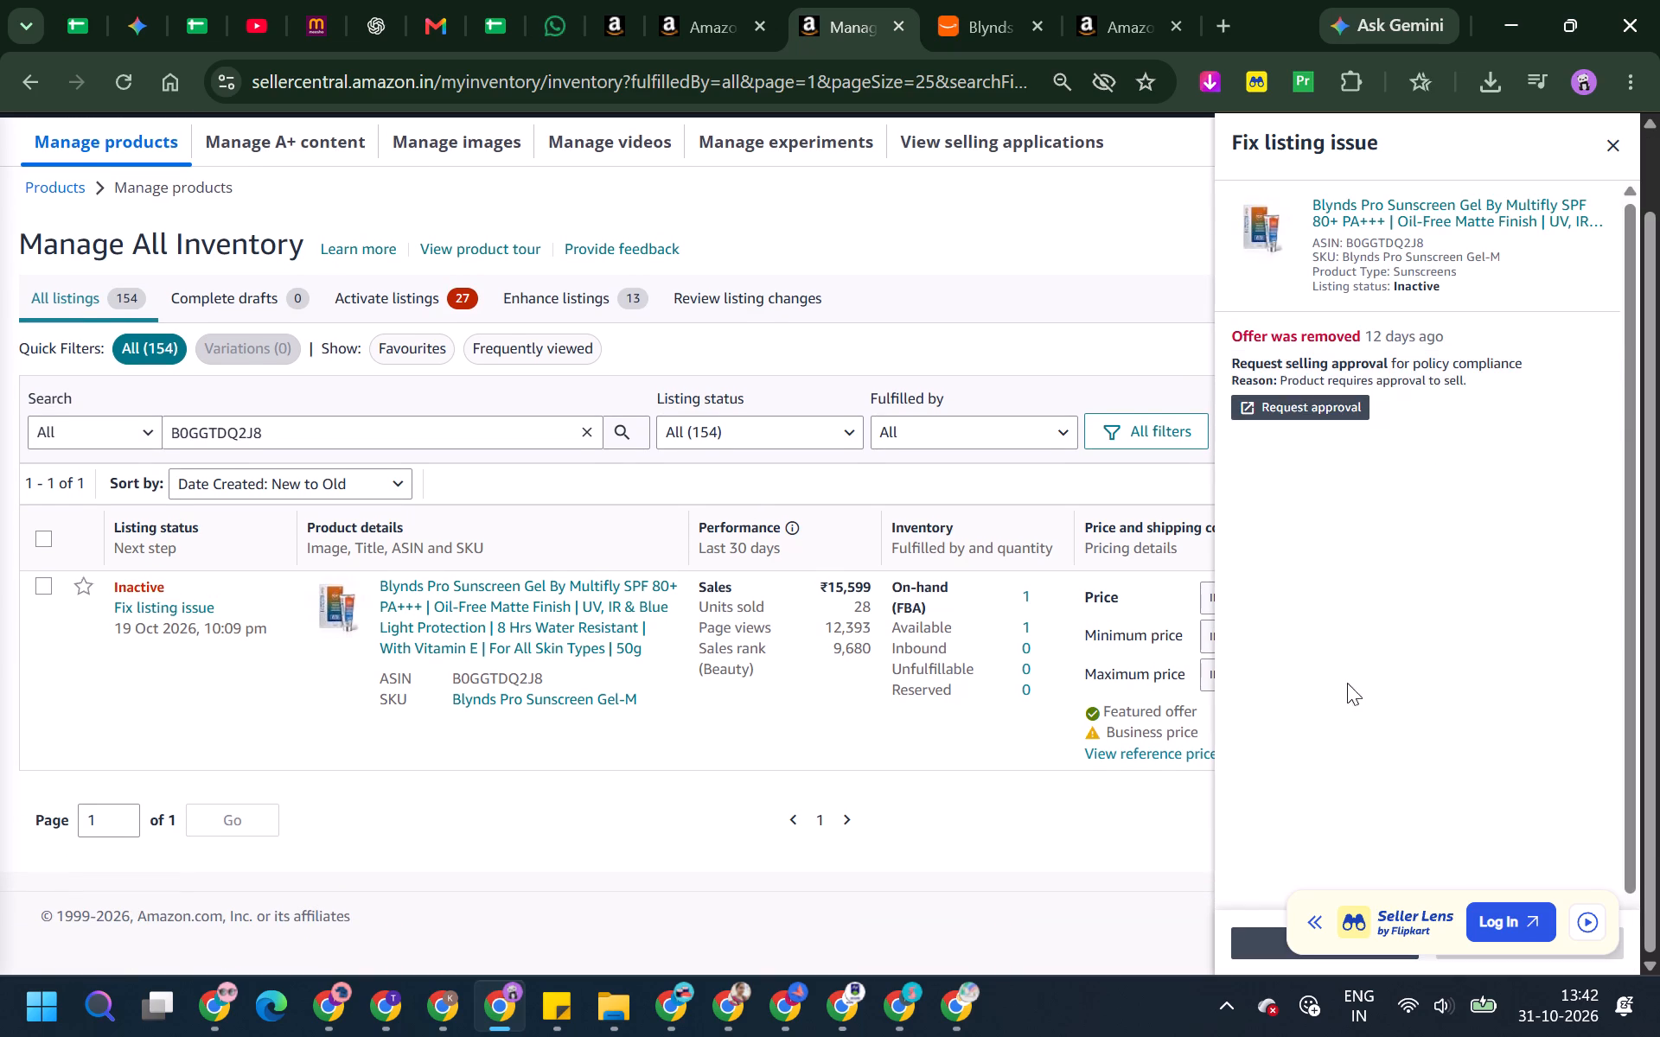
left_click(1311, 919)
left_click(1277, 404)
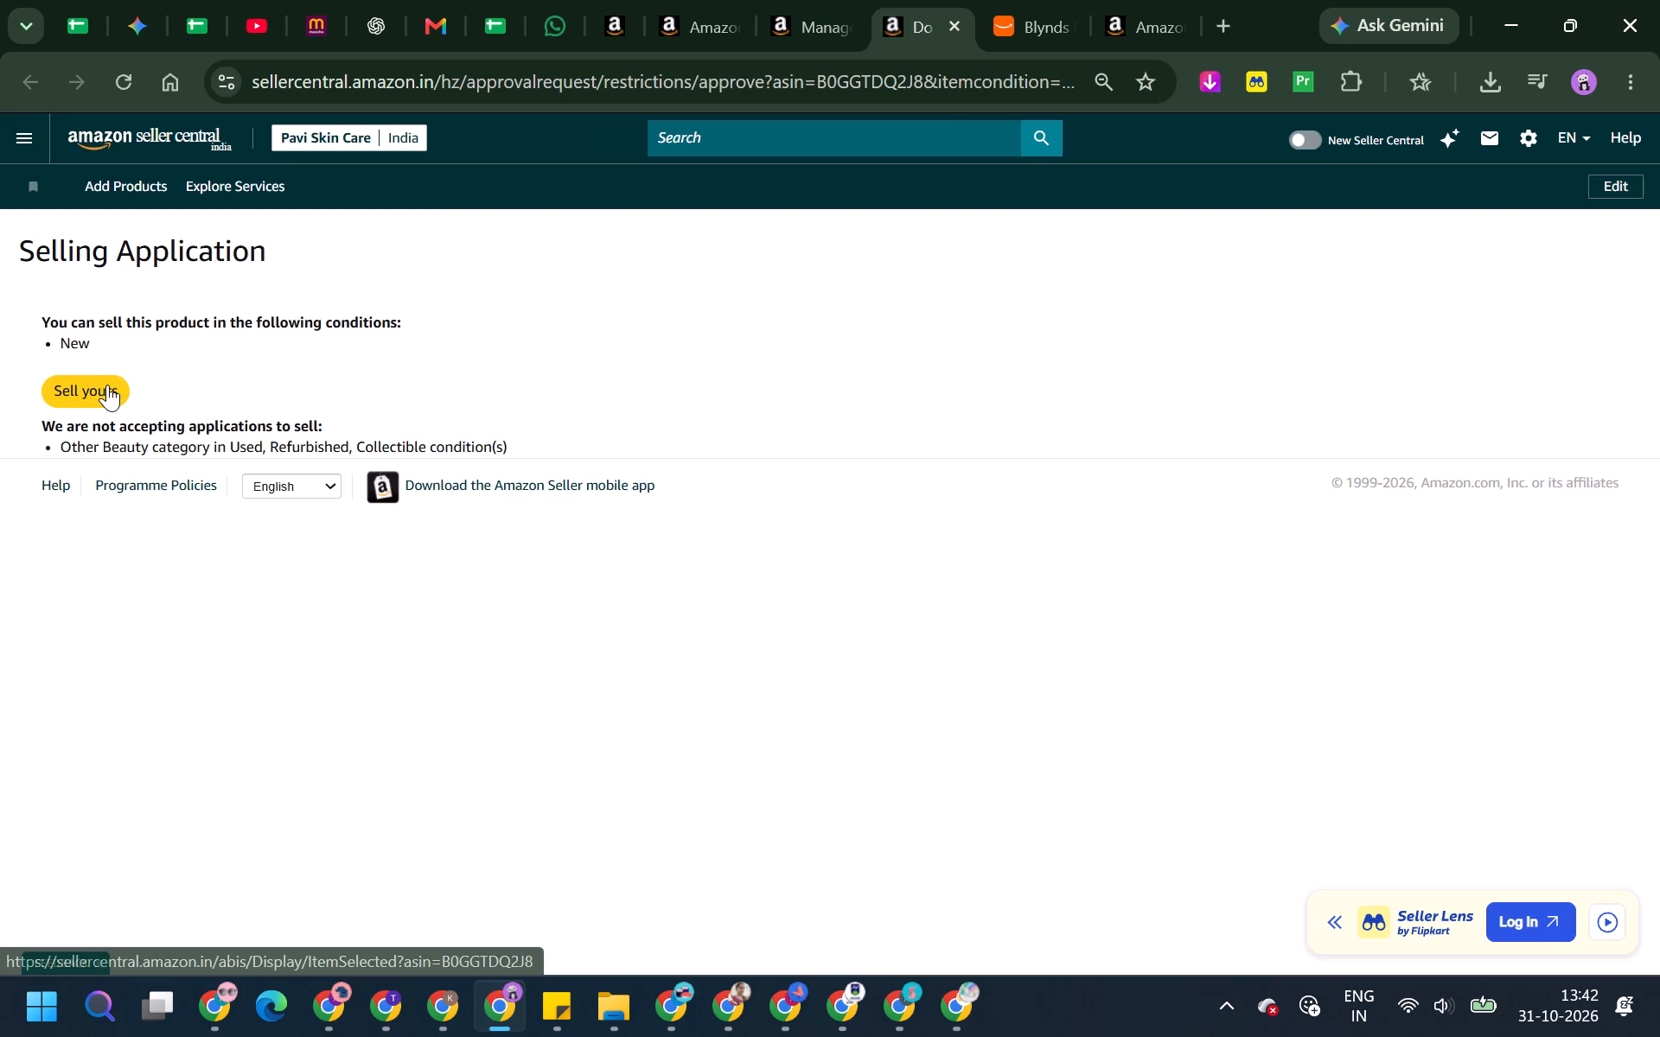
left_click(107, 385)
Examine the Add price and inventory form's audience, SKU, HSN, fulfilment, price and condition fields for the sunscreen.
scroll(335, 459, "down", 2)
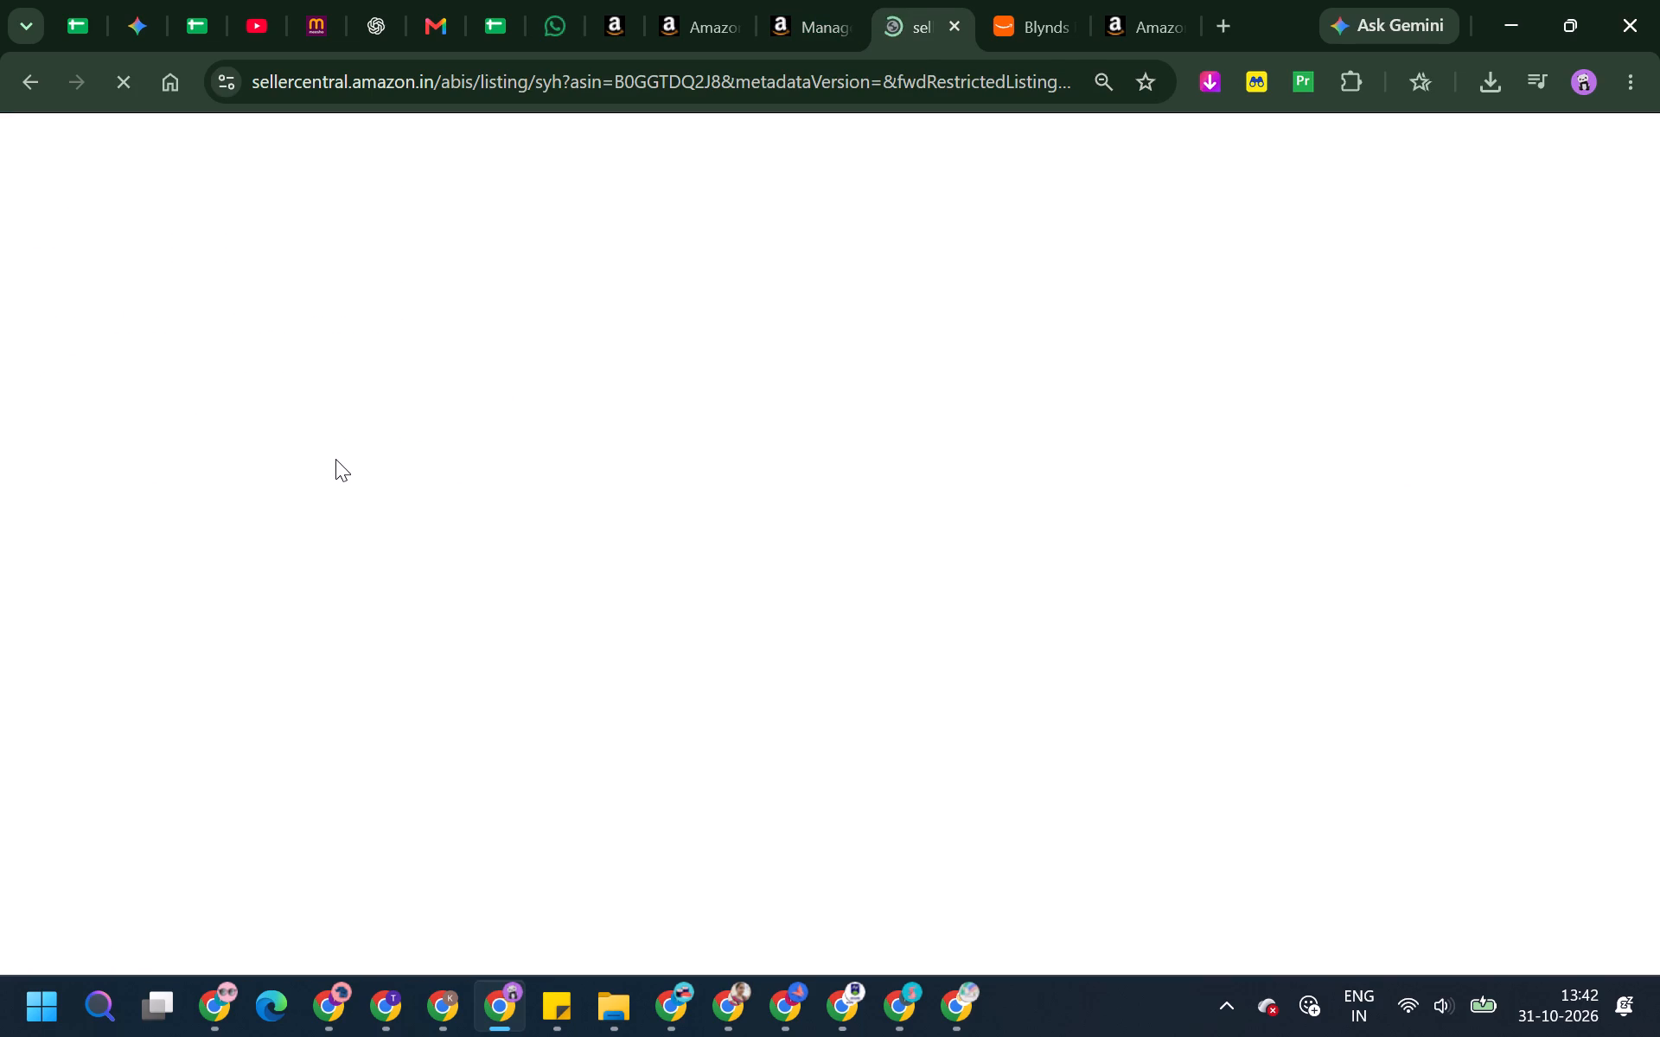
scroll(336, 436, "down", 4)
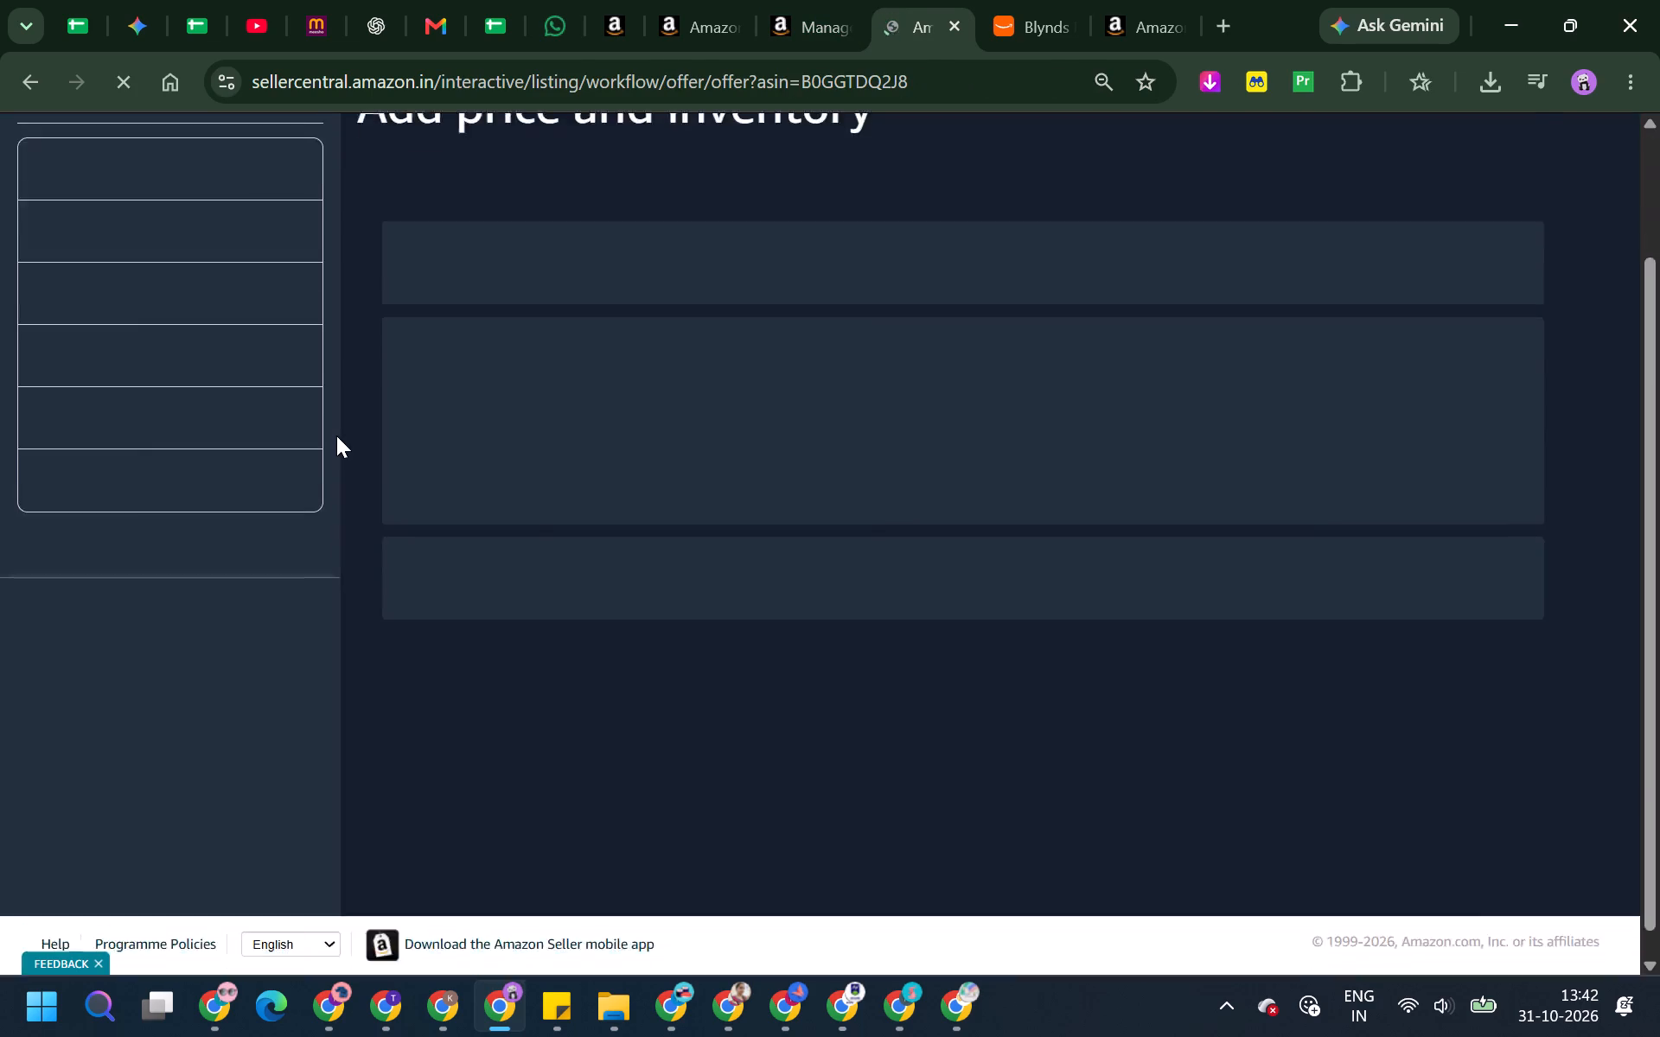
scroll(336, 436, "down", 2)
scroll(336, 434, "up", 4)
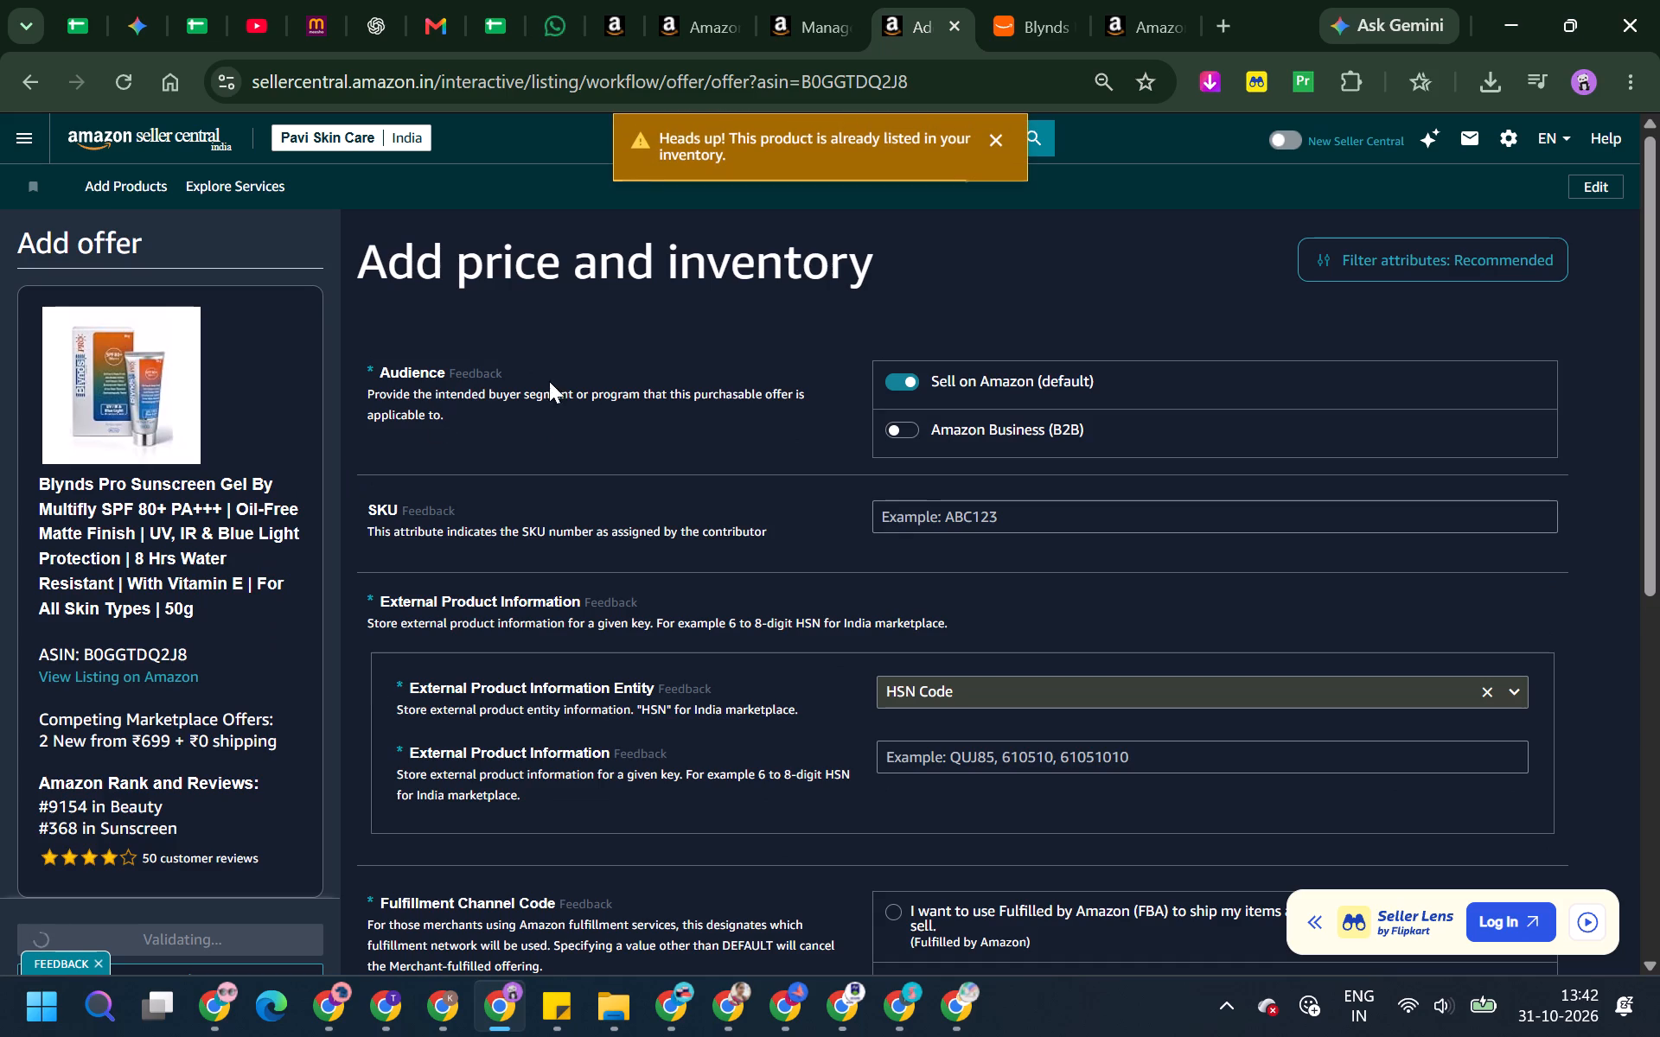
scroll(814, 346, "up", 4)
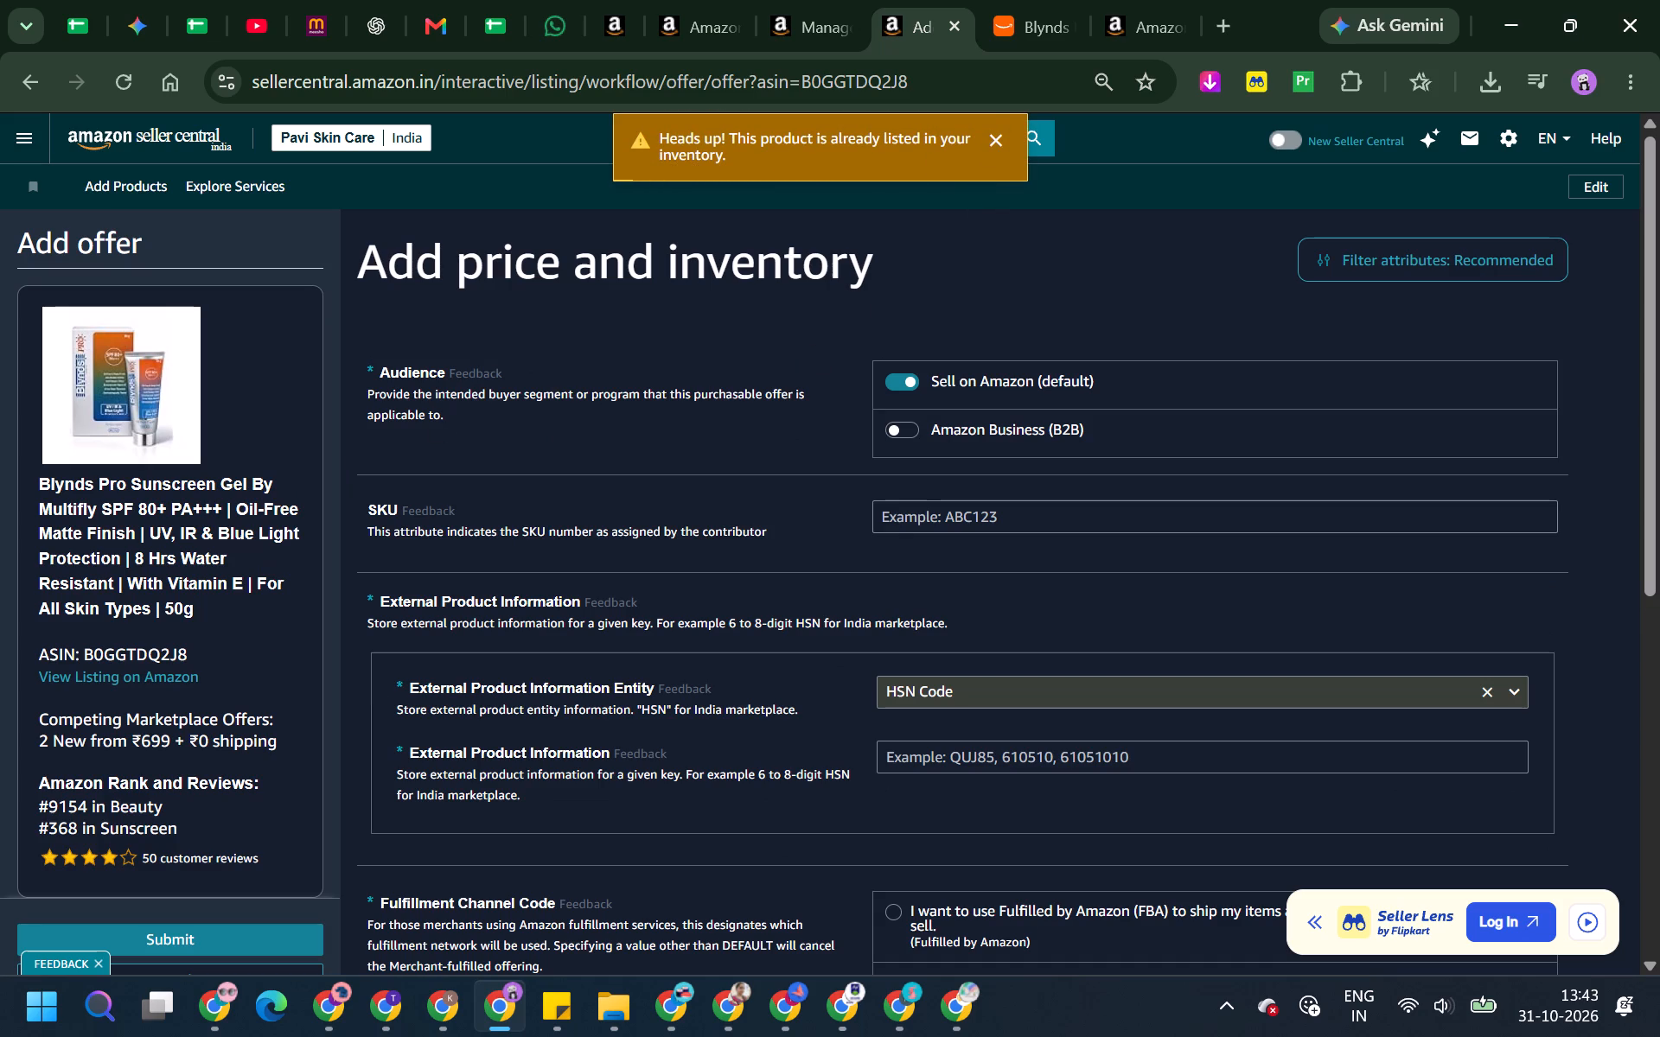
scroll(796, 478, "down", 4)
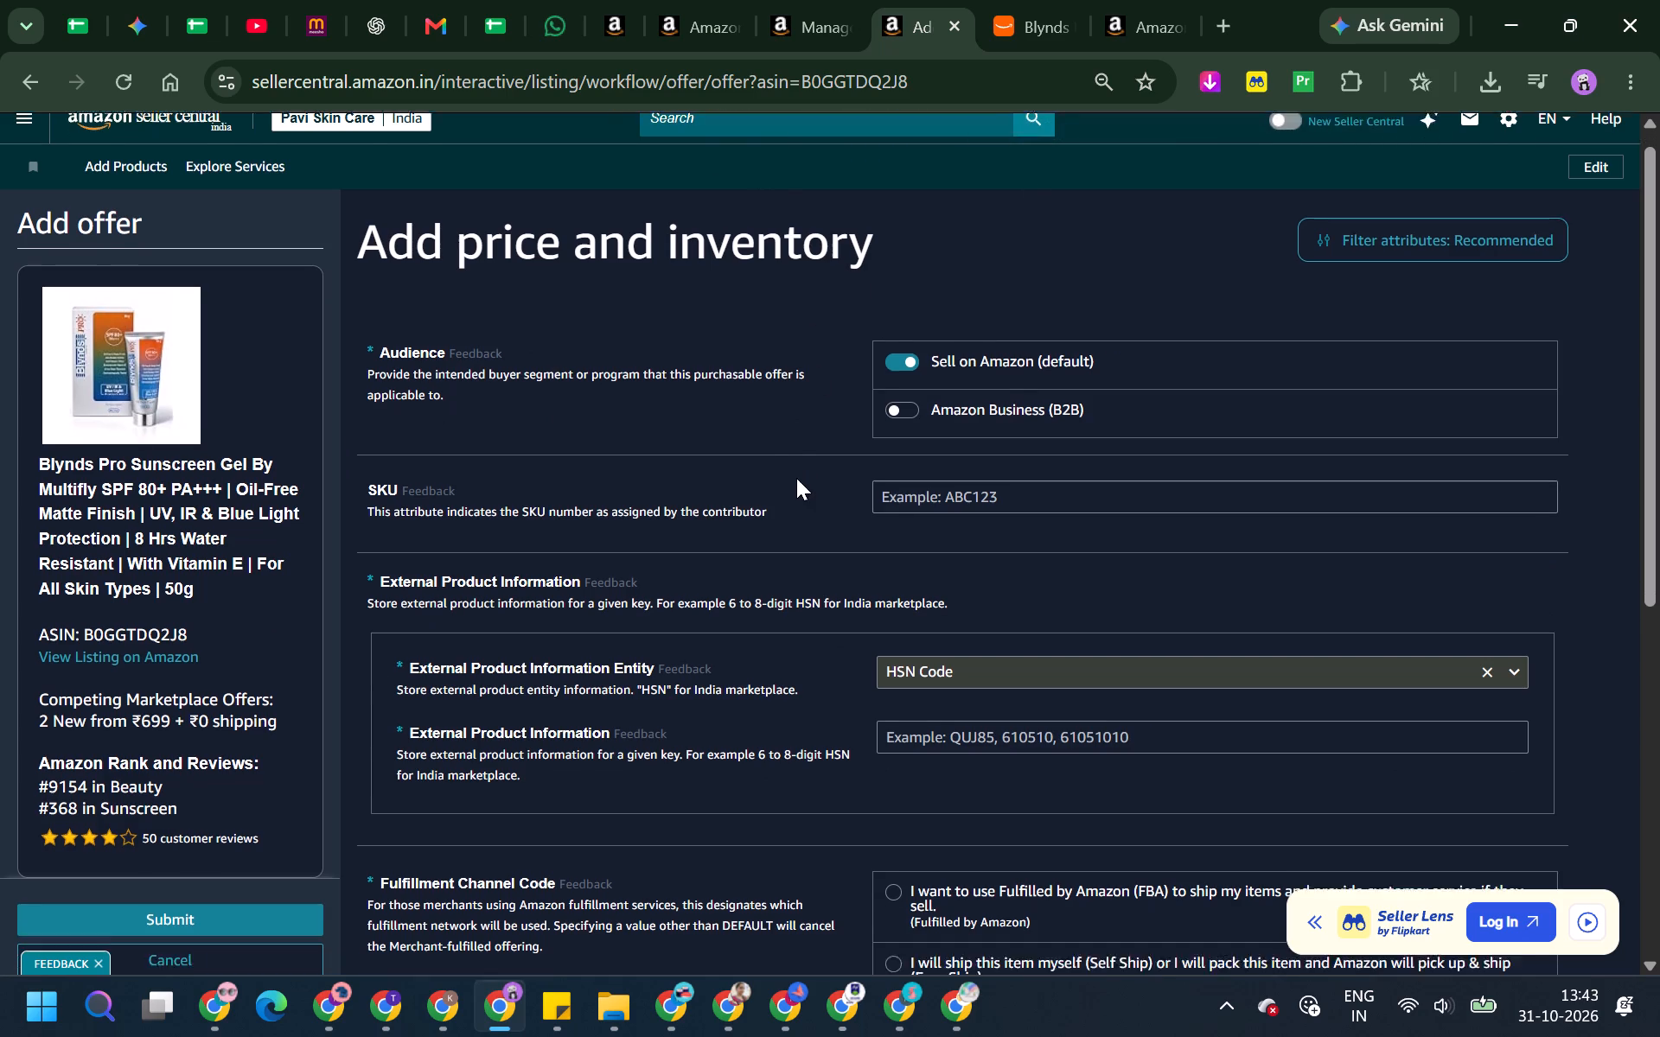
scroll(796, 478, "down", 3)
scroll(796, 478, "up", 6)
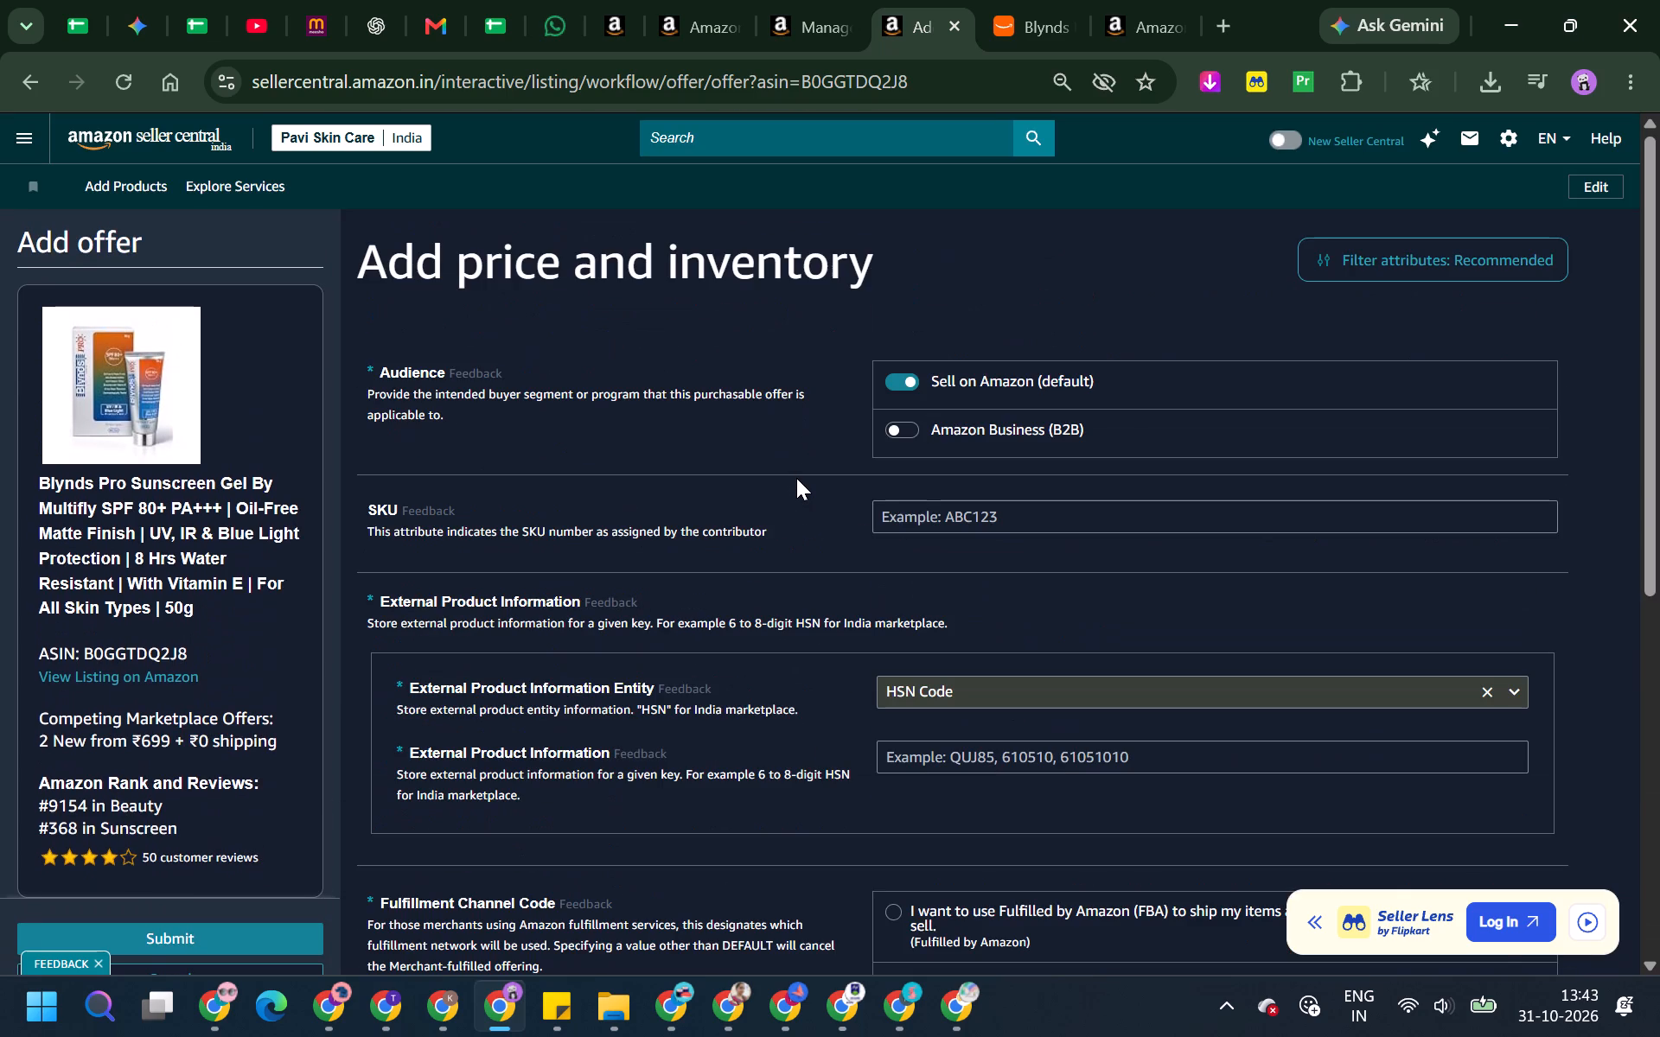
scroll(796, 478, "down", 7)
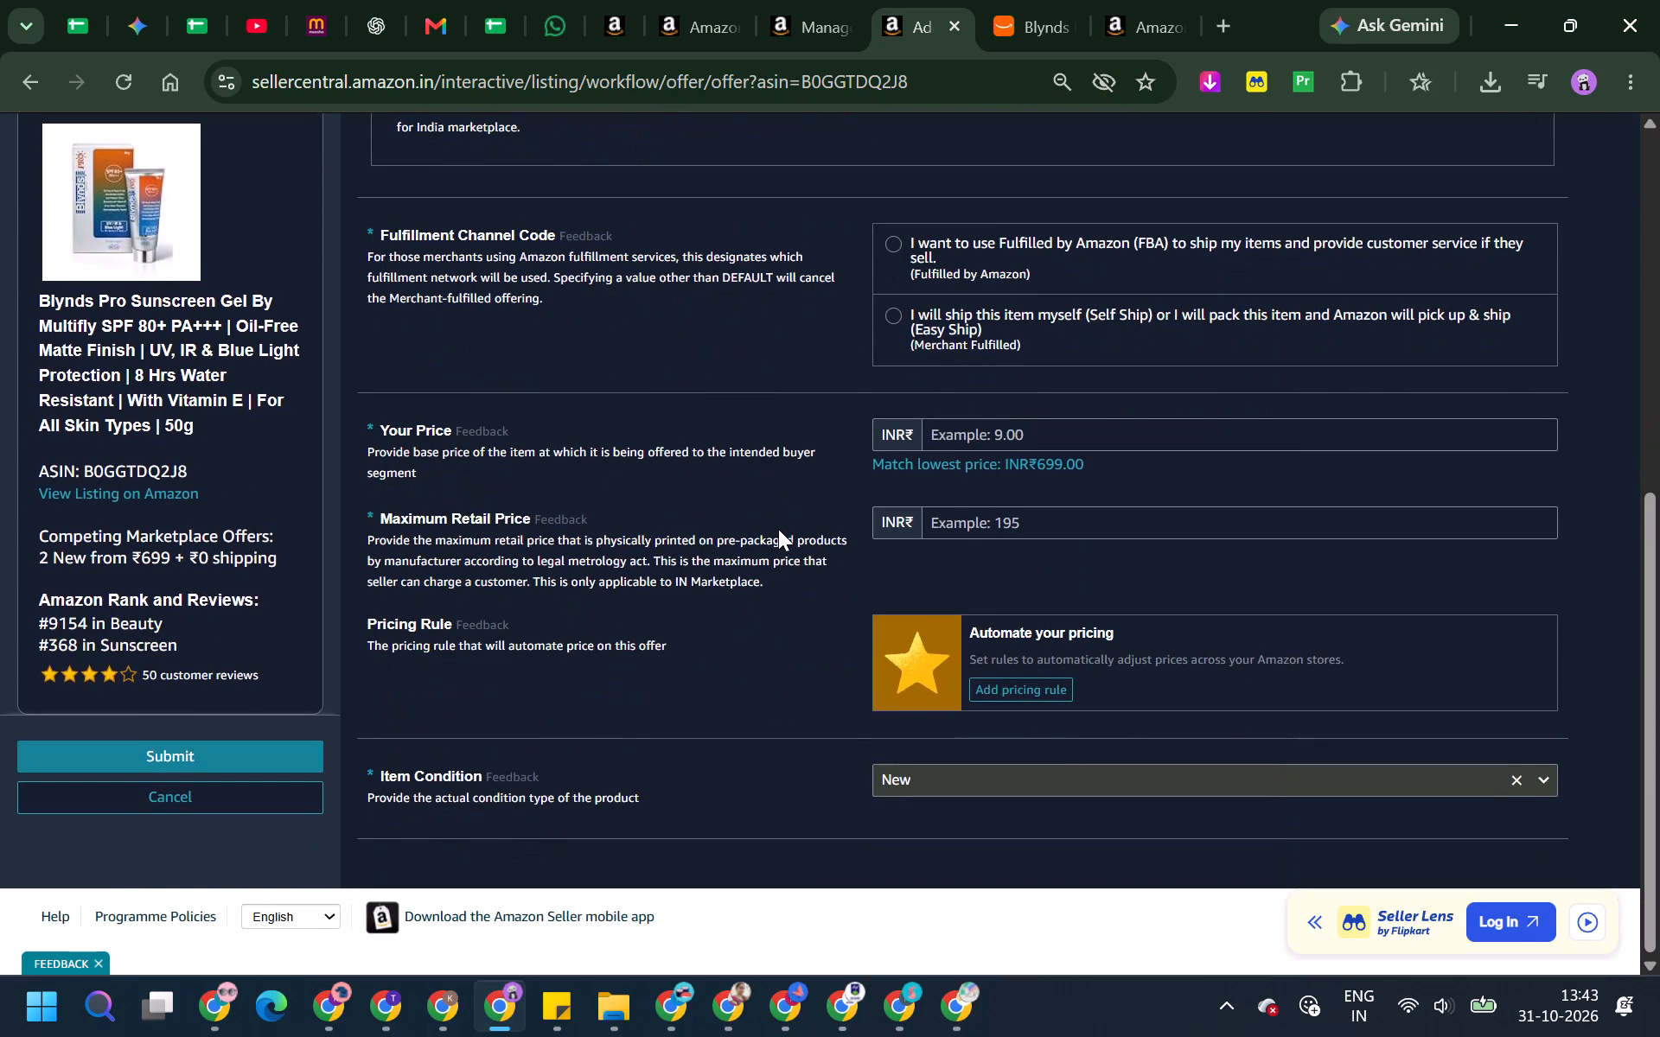
scroll(778, 529, "down", 2)
scroll(778, 529, "up", 5)
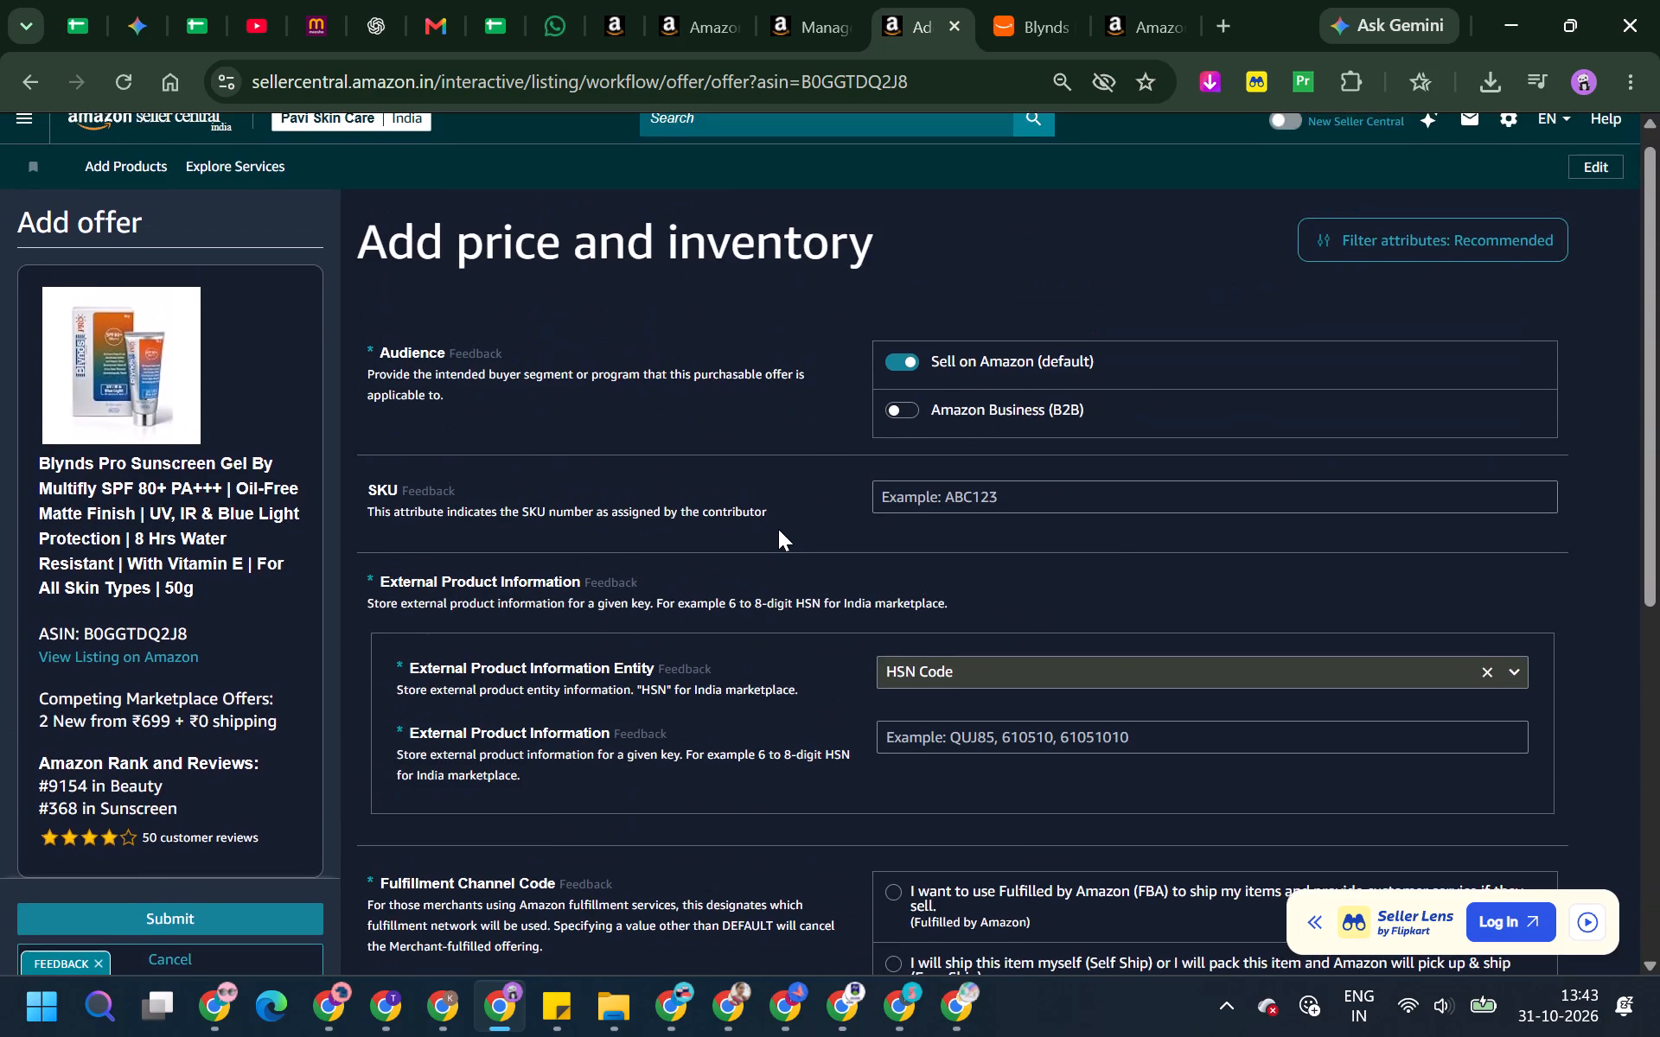
scroll(778, 529, "up", 4)
scroll(778, 529, "down", 6)
scroll(778, 529, "up", 3)
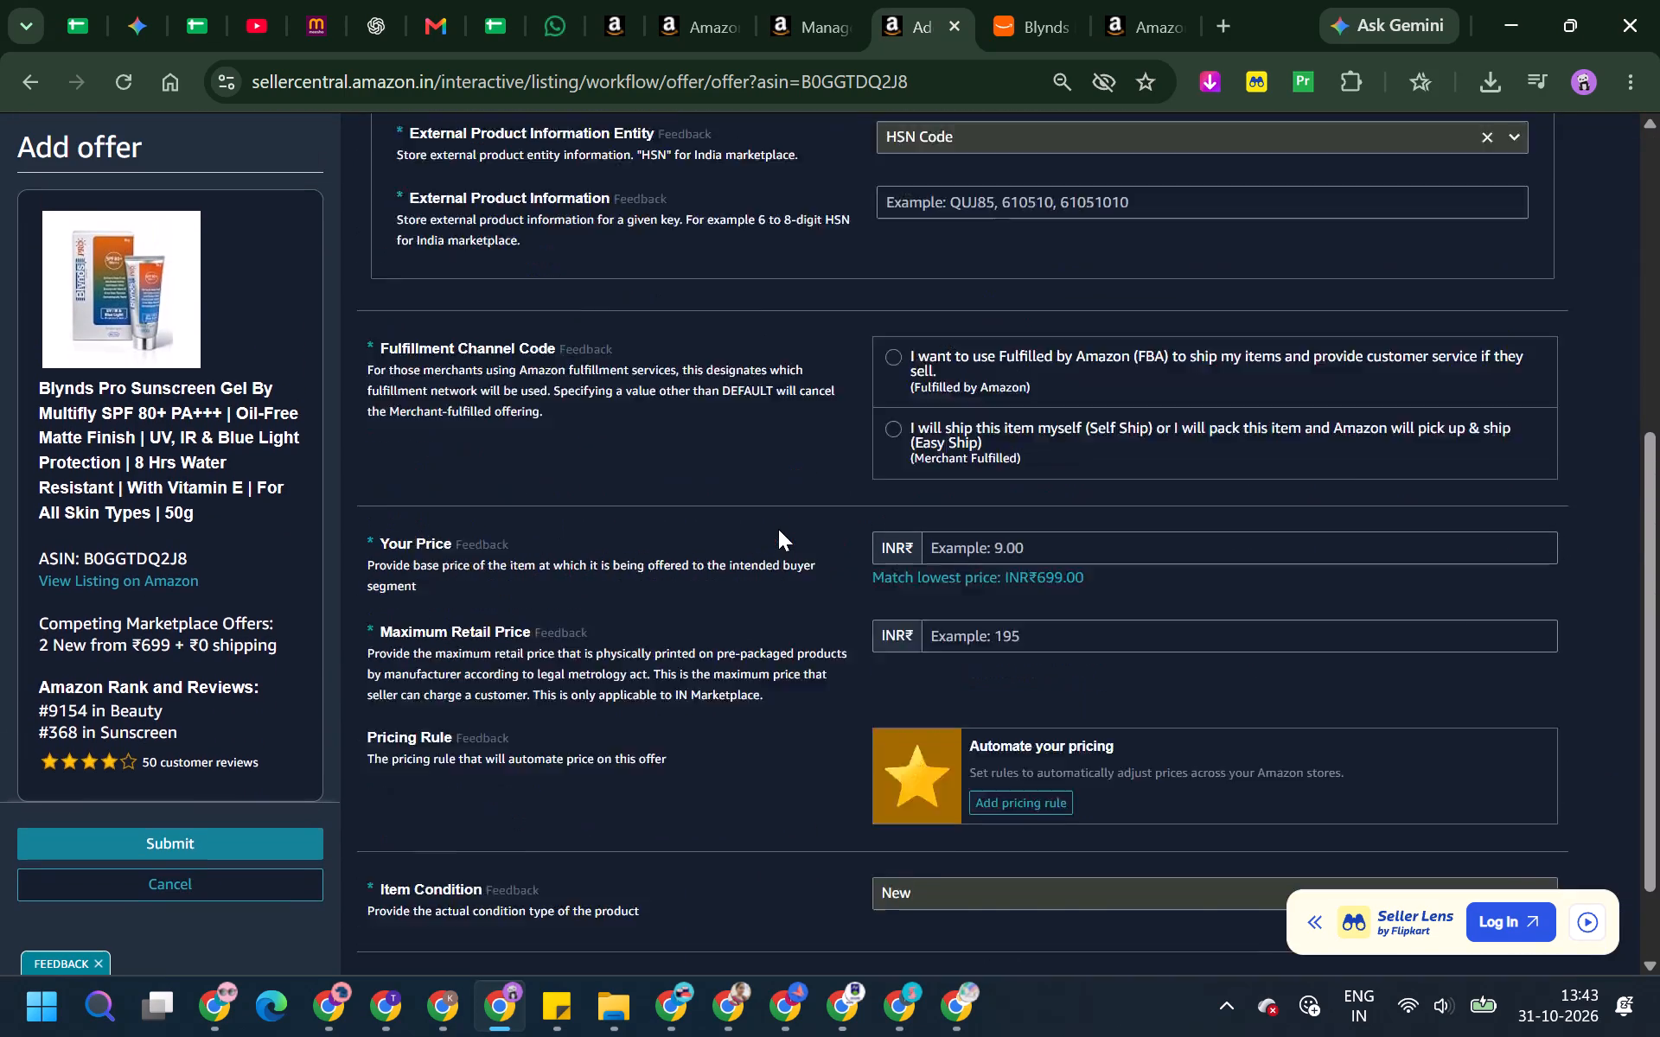
scroll(778, 529, "up", 2)
Request selling approval again from the sunscreen's Fix listing issue details and proceed to its offer form.
left_click(846, 0)
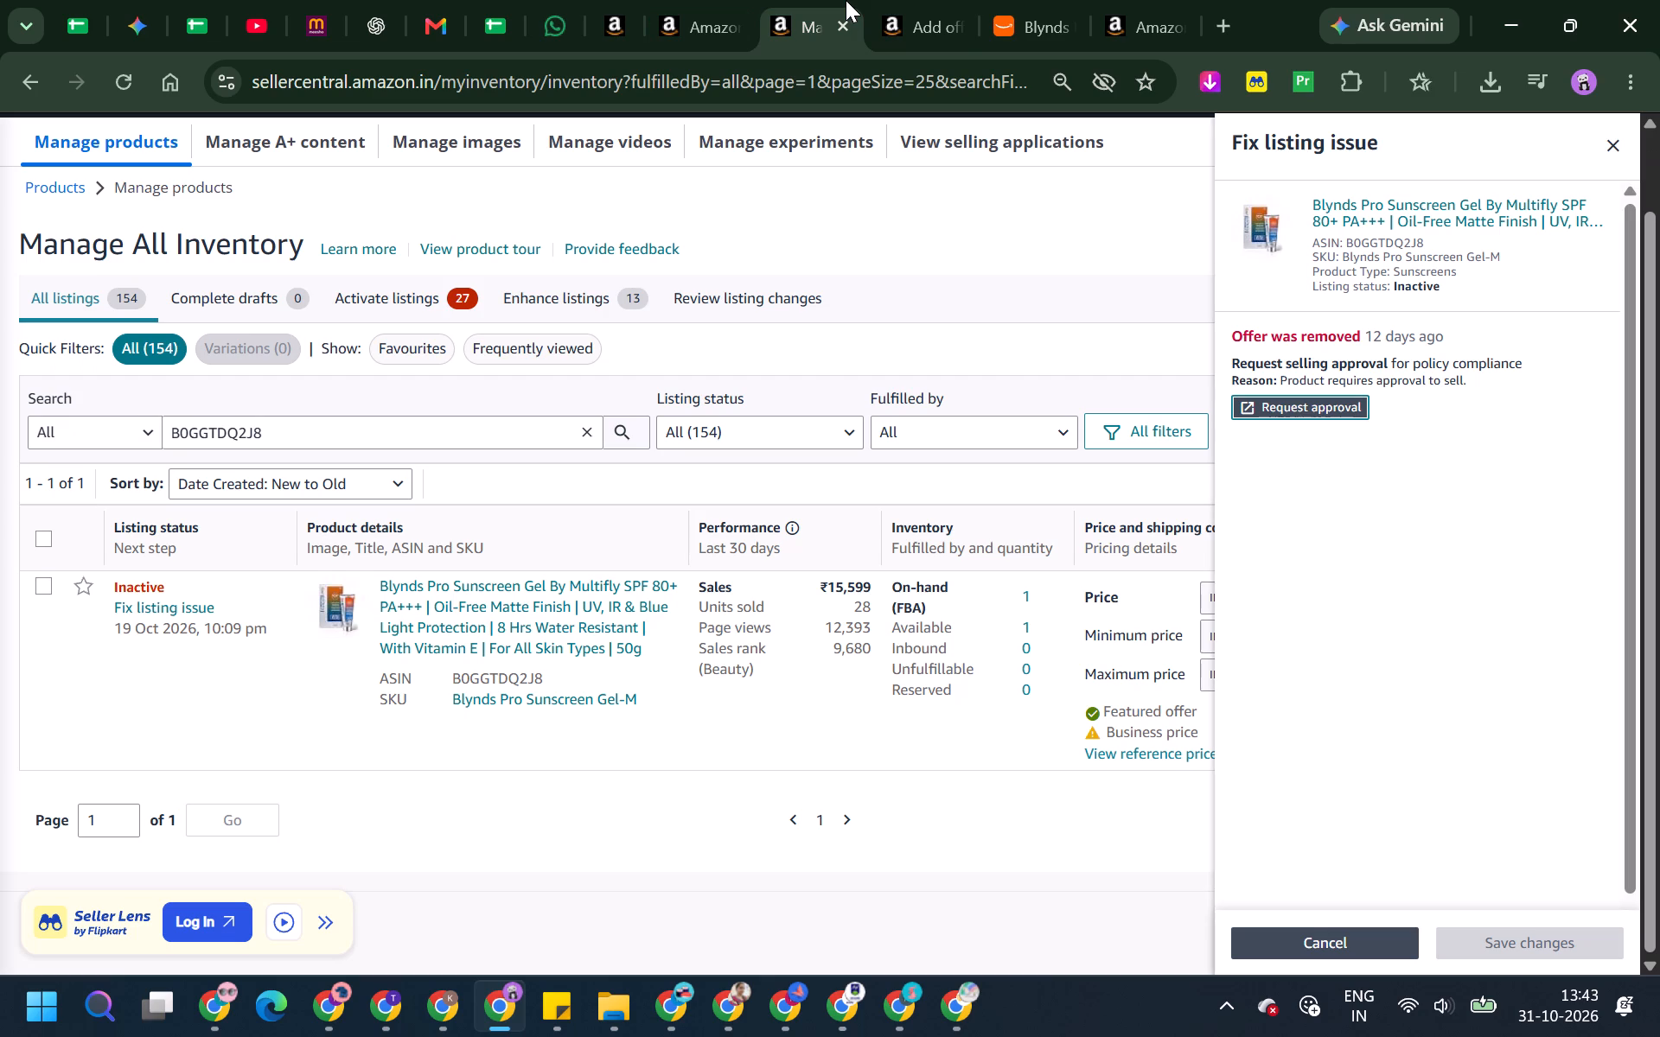
left_click(1326, 408)
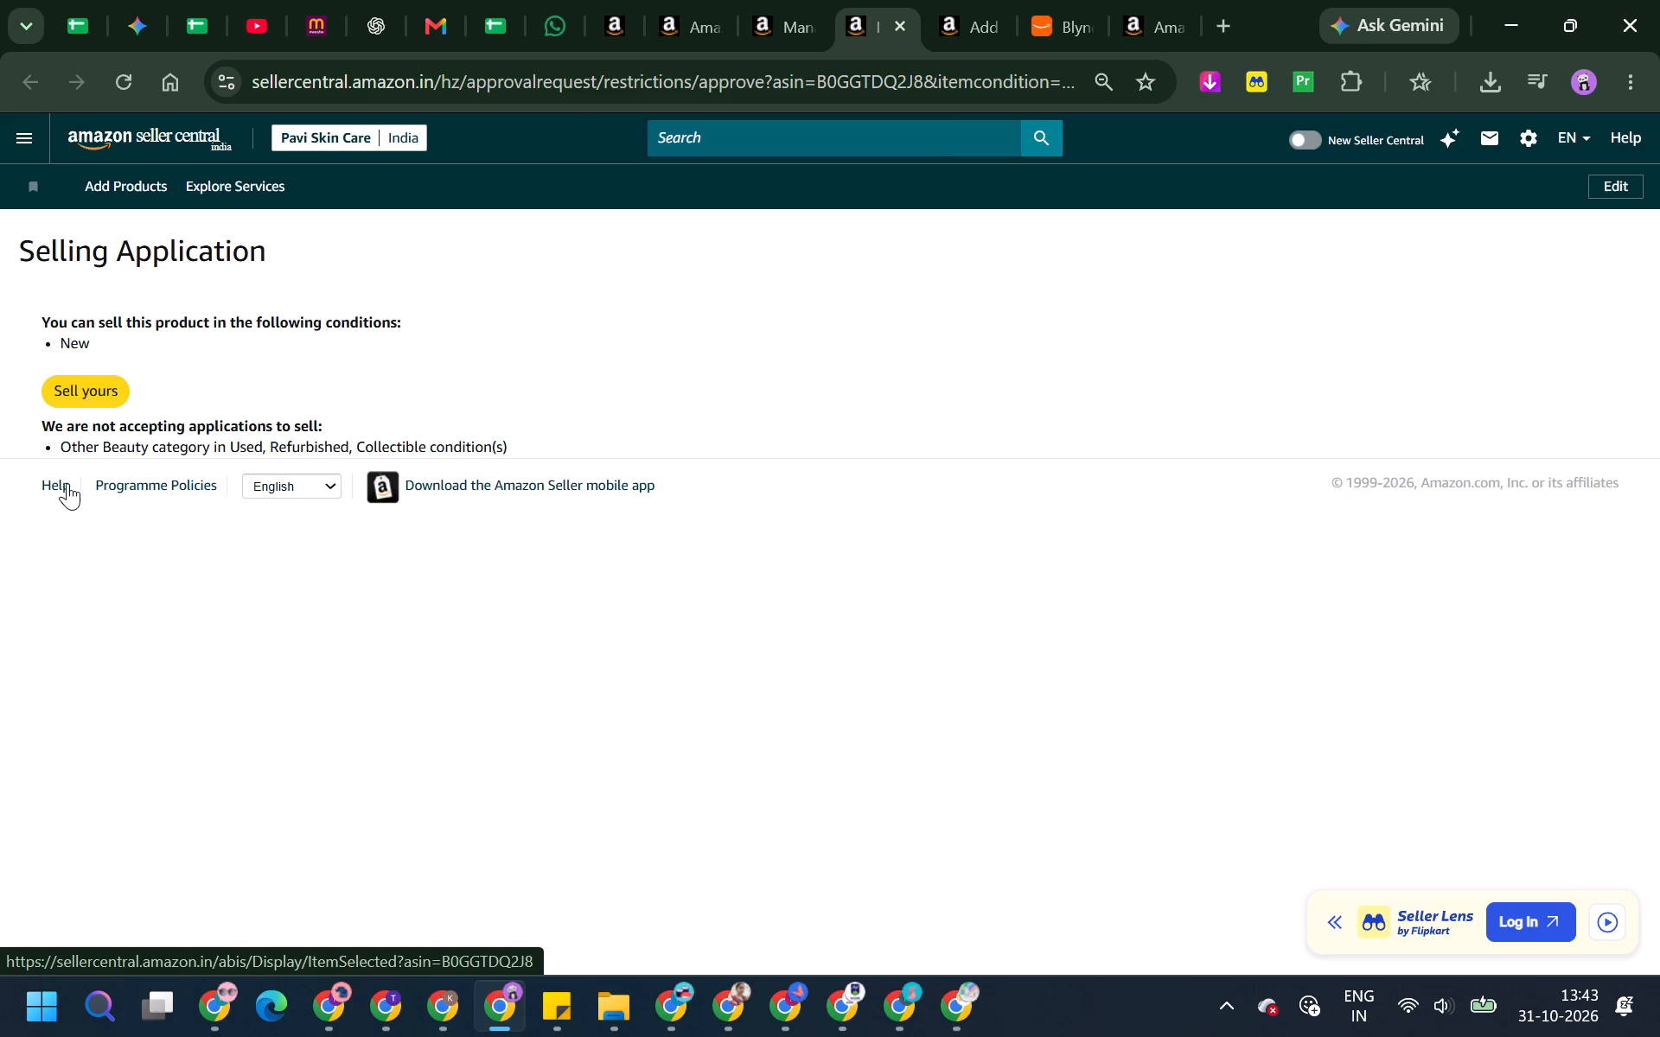
left_click(100, 394)
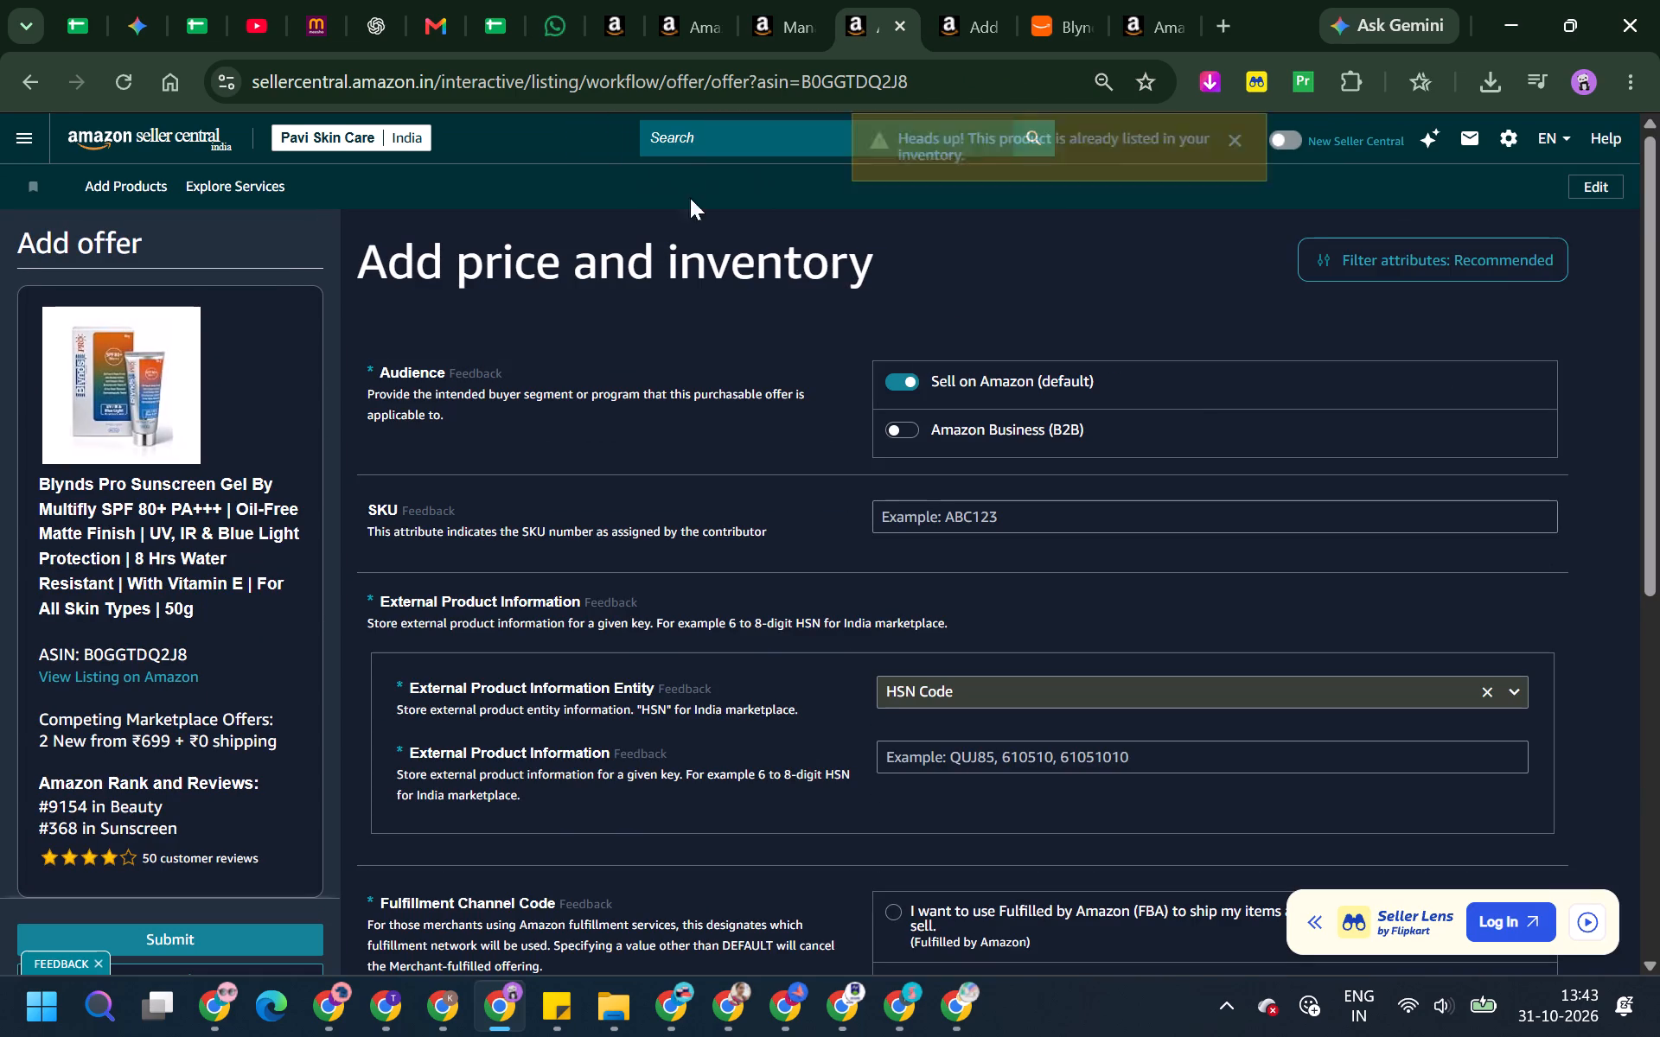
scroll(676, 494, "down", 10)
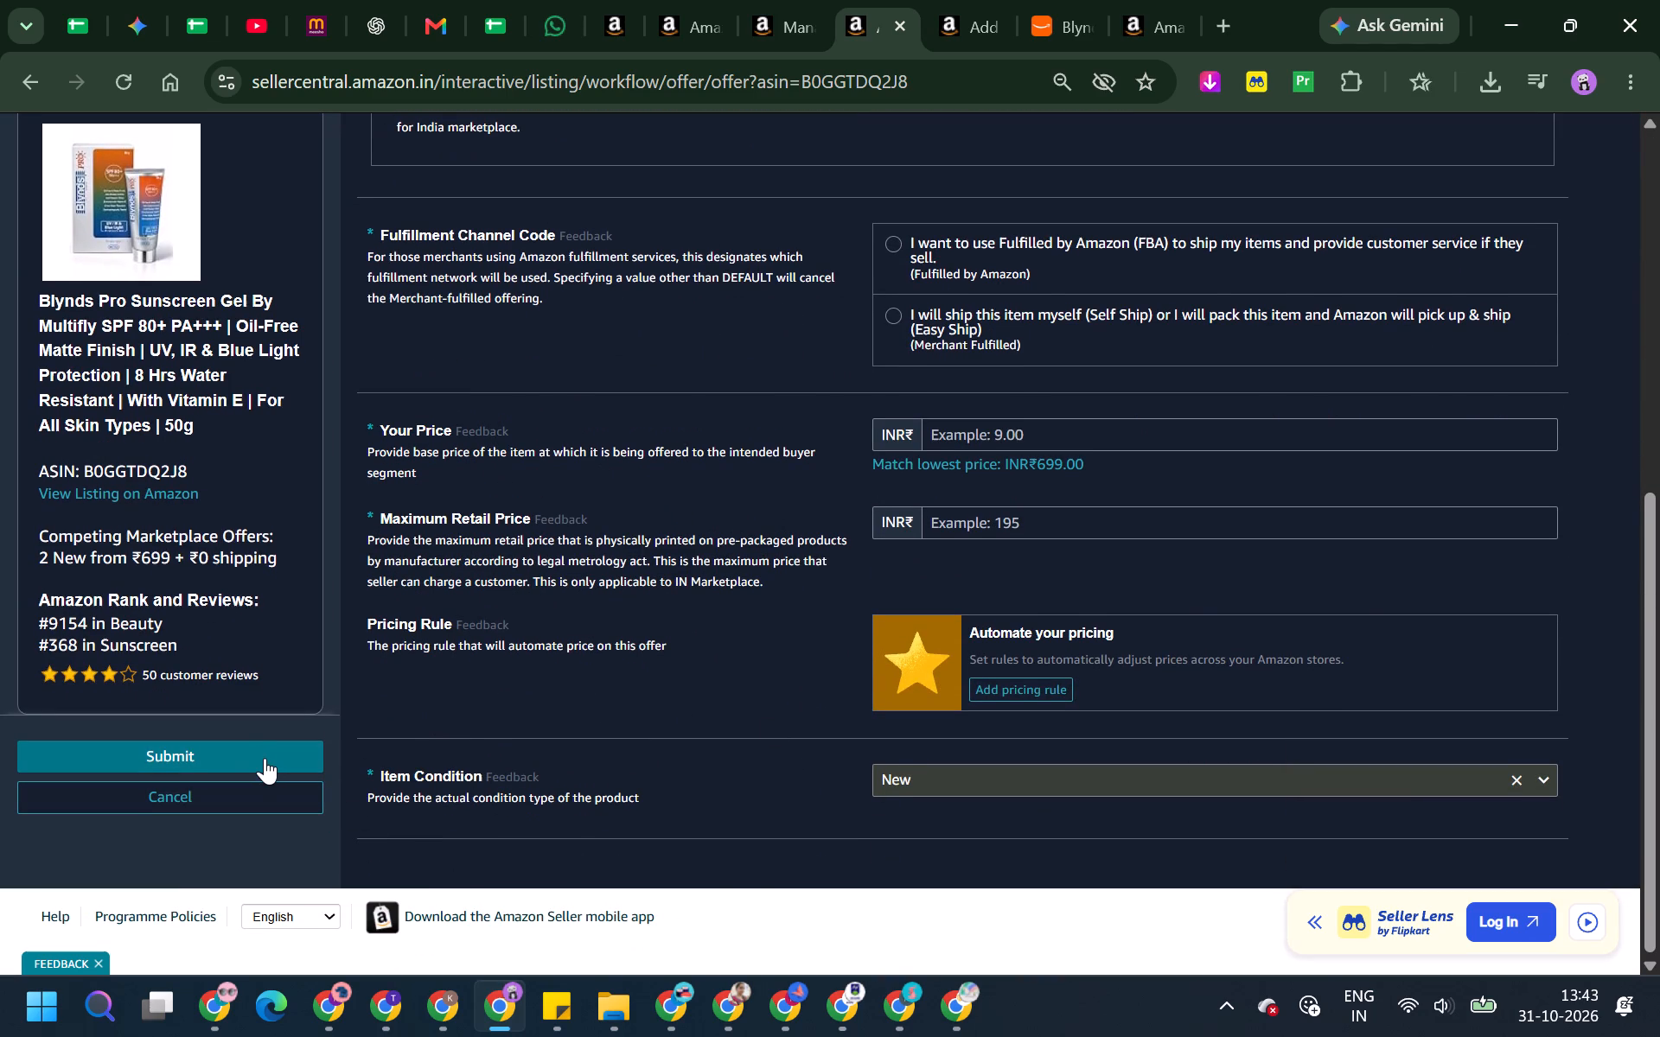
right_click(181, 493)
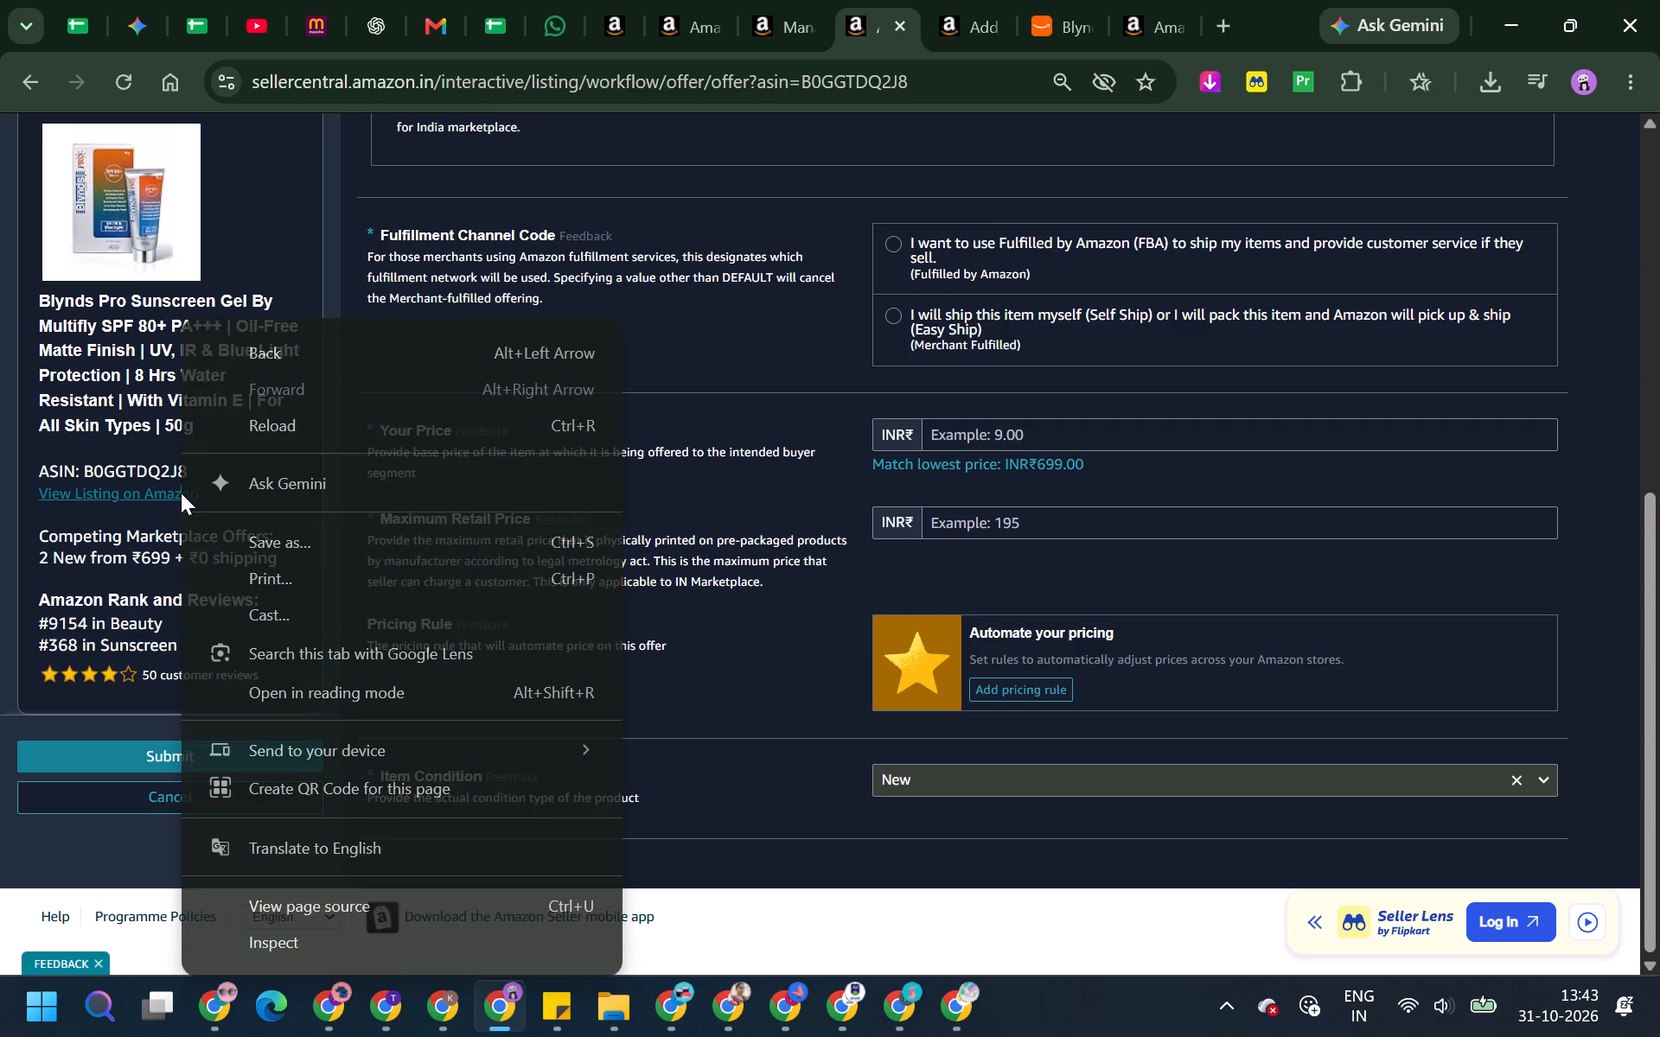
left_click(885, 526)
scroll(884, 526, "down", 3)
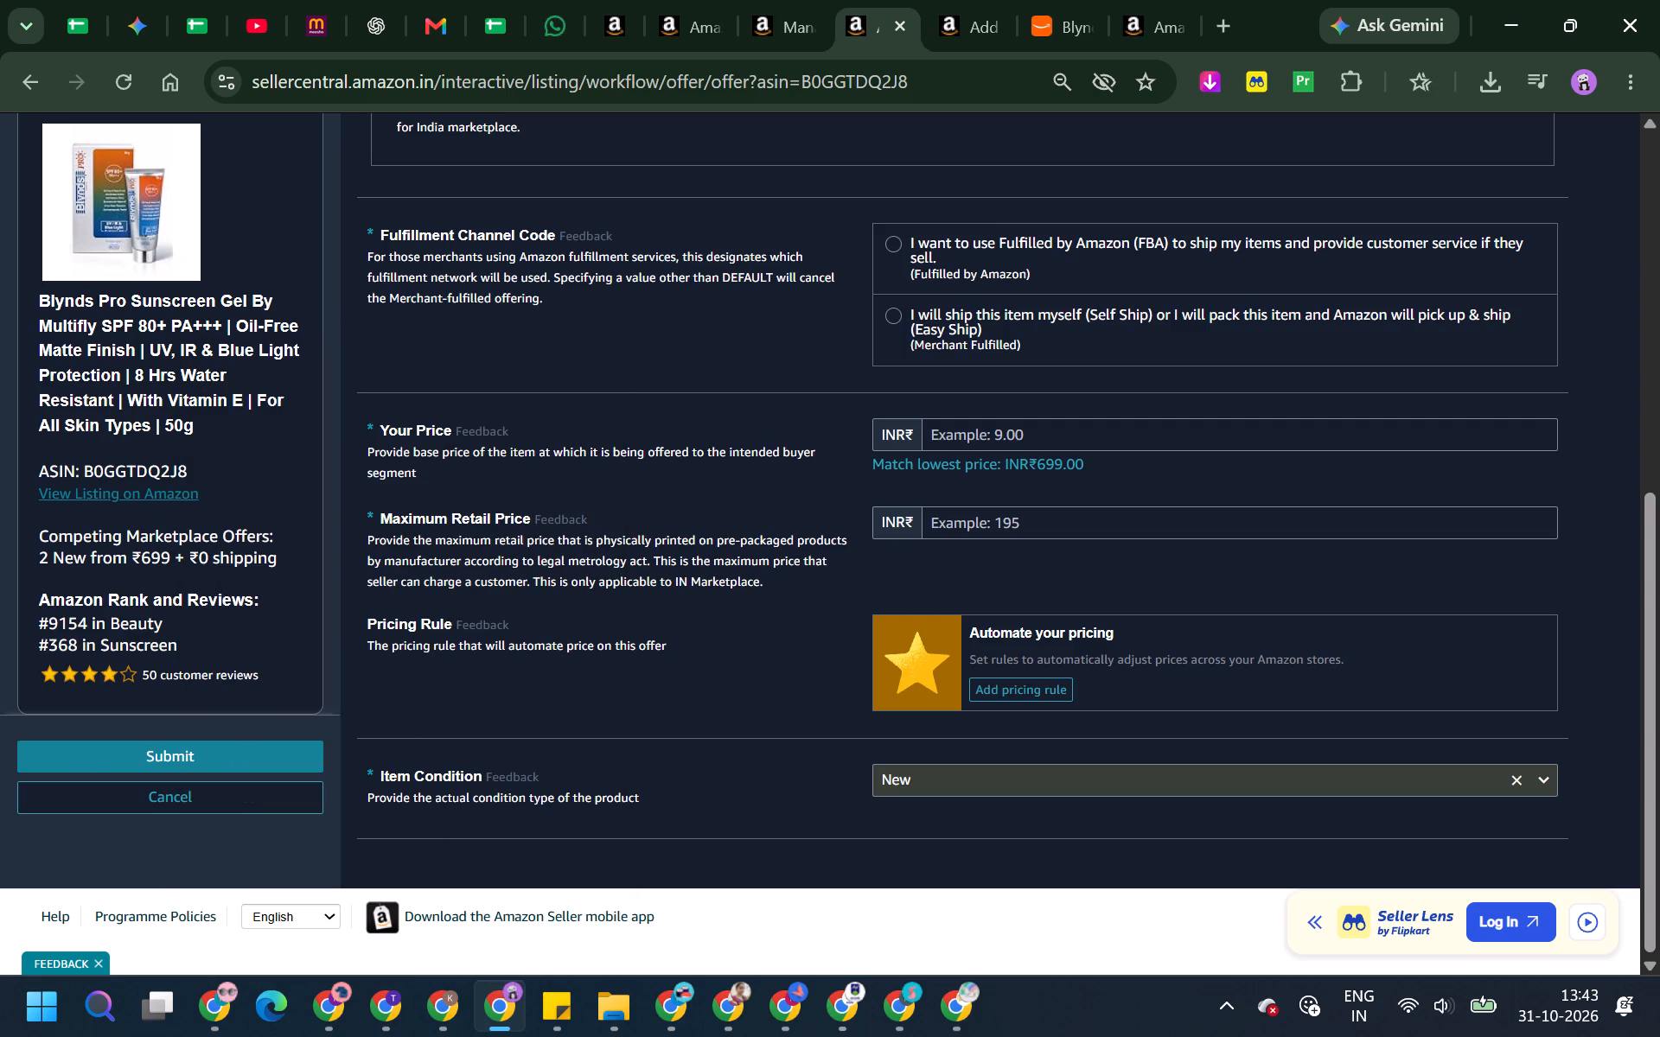
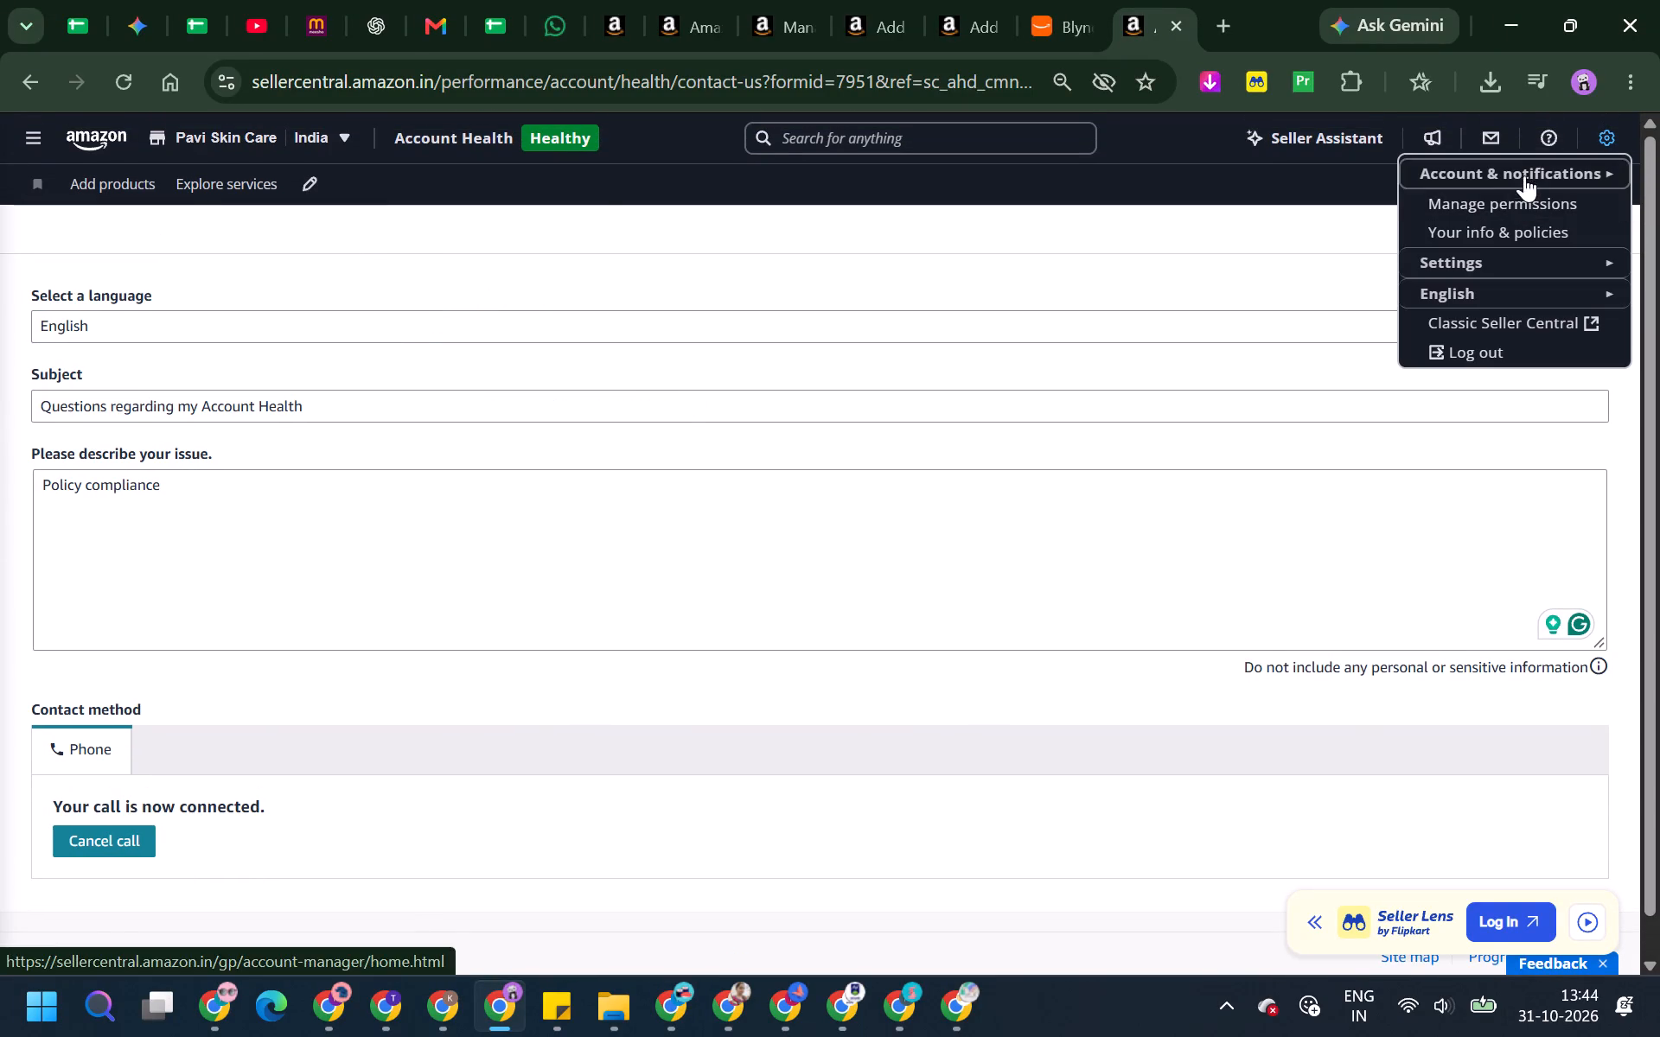
Open the newest support case, "Other Amazon services", from the Manage support cases list, highlighting the last three digits of its ID.
left_click(1549, 145)
left_click(1451, 212)
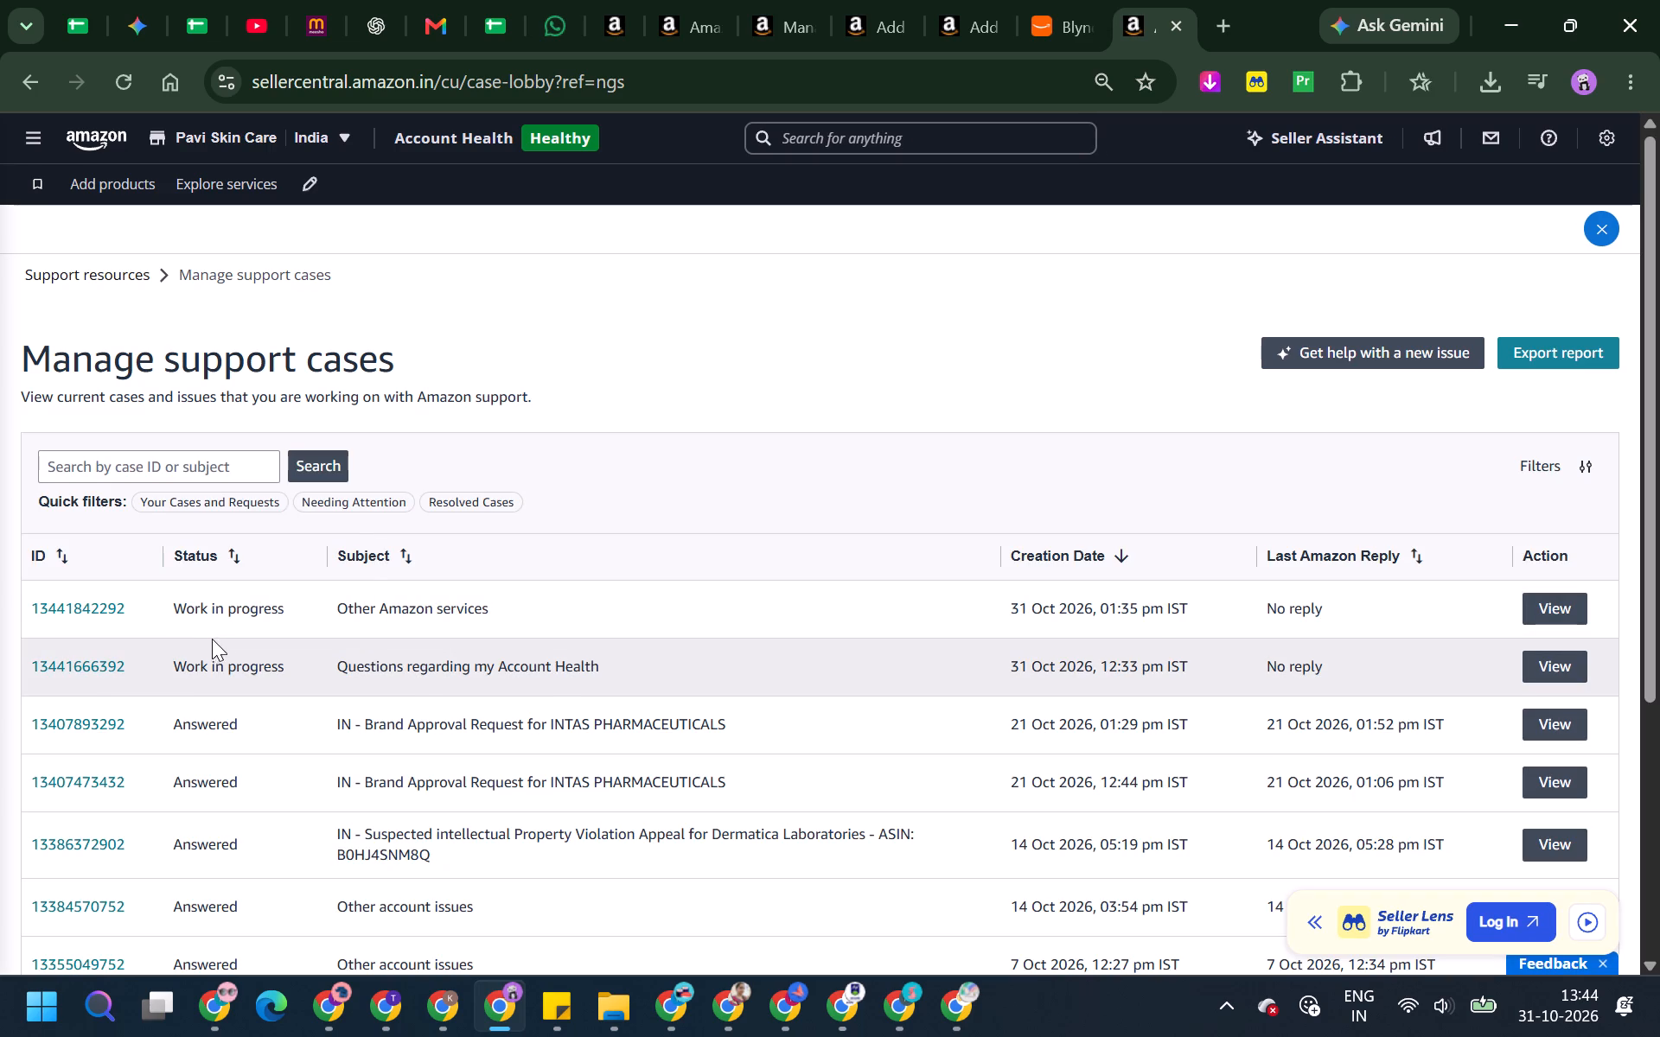
scroll(137, 605, "down", 2)
scroll(159, 368, "up", 2)
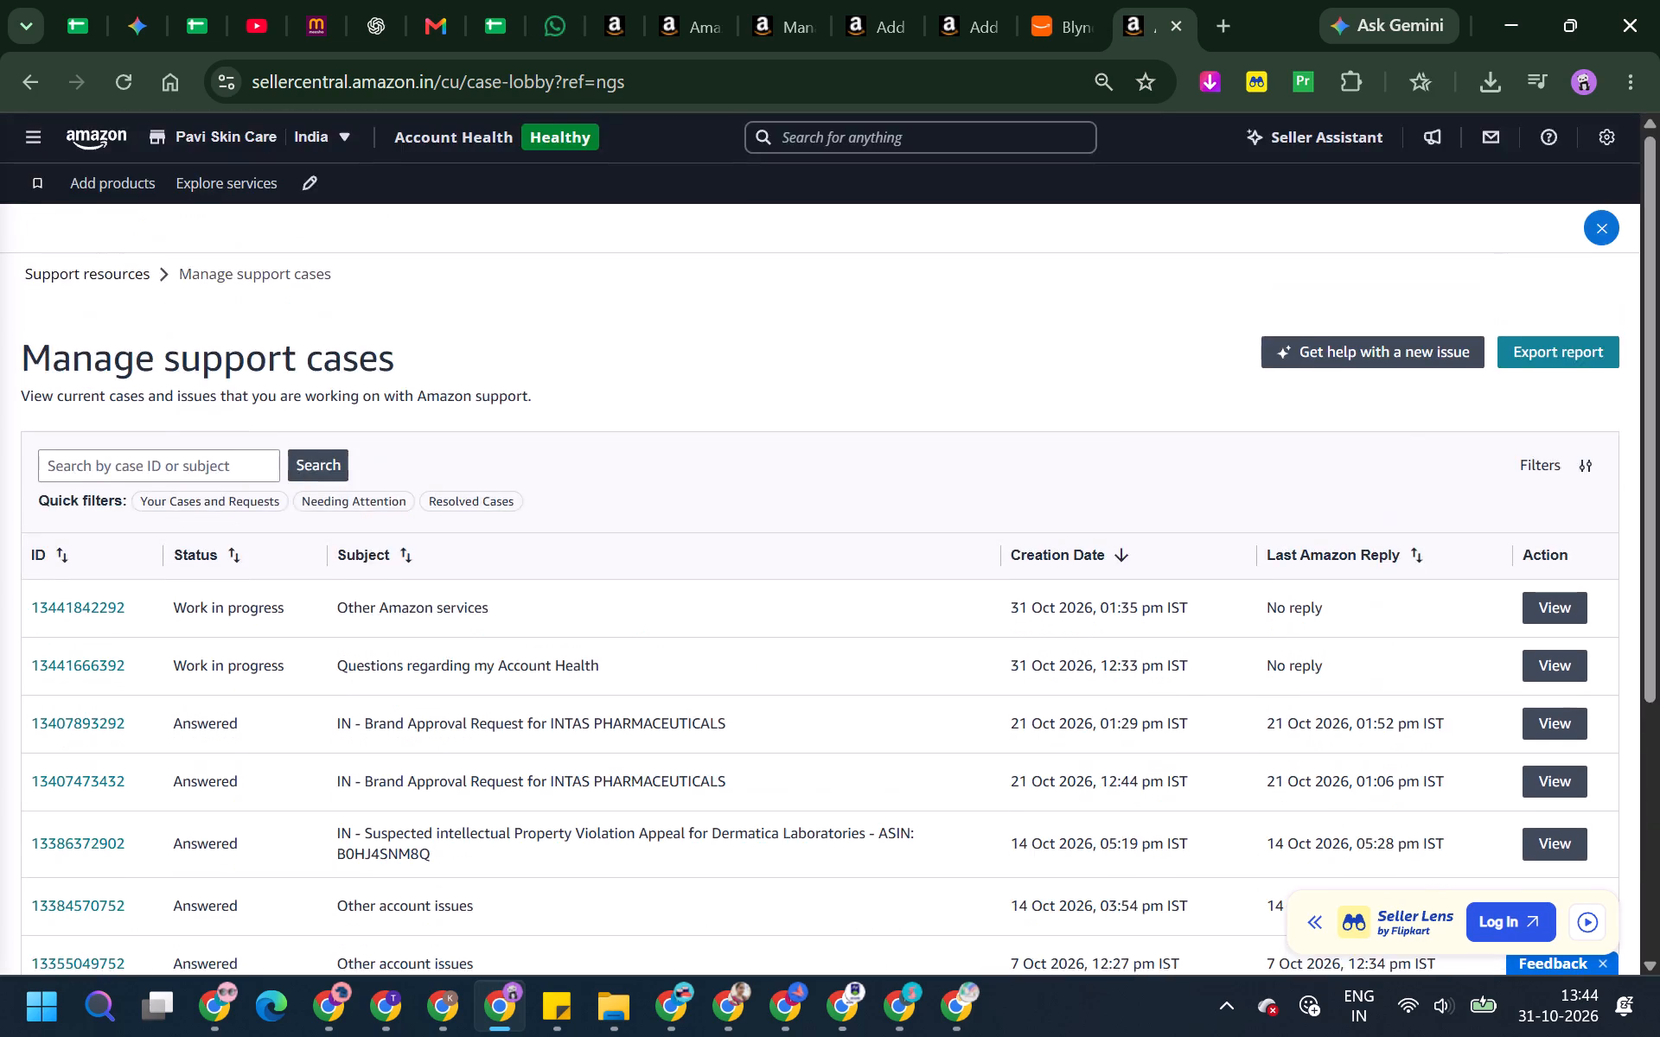
scroll(164, 472, "down", 2)
left_click_drag(133, 351, 102, 351)
left_click(846, 316)
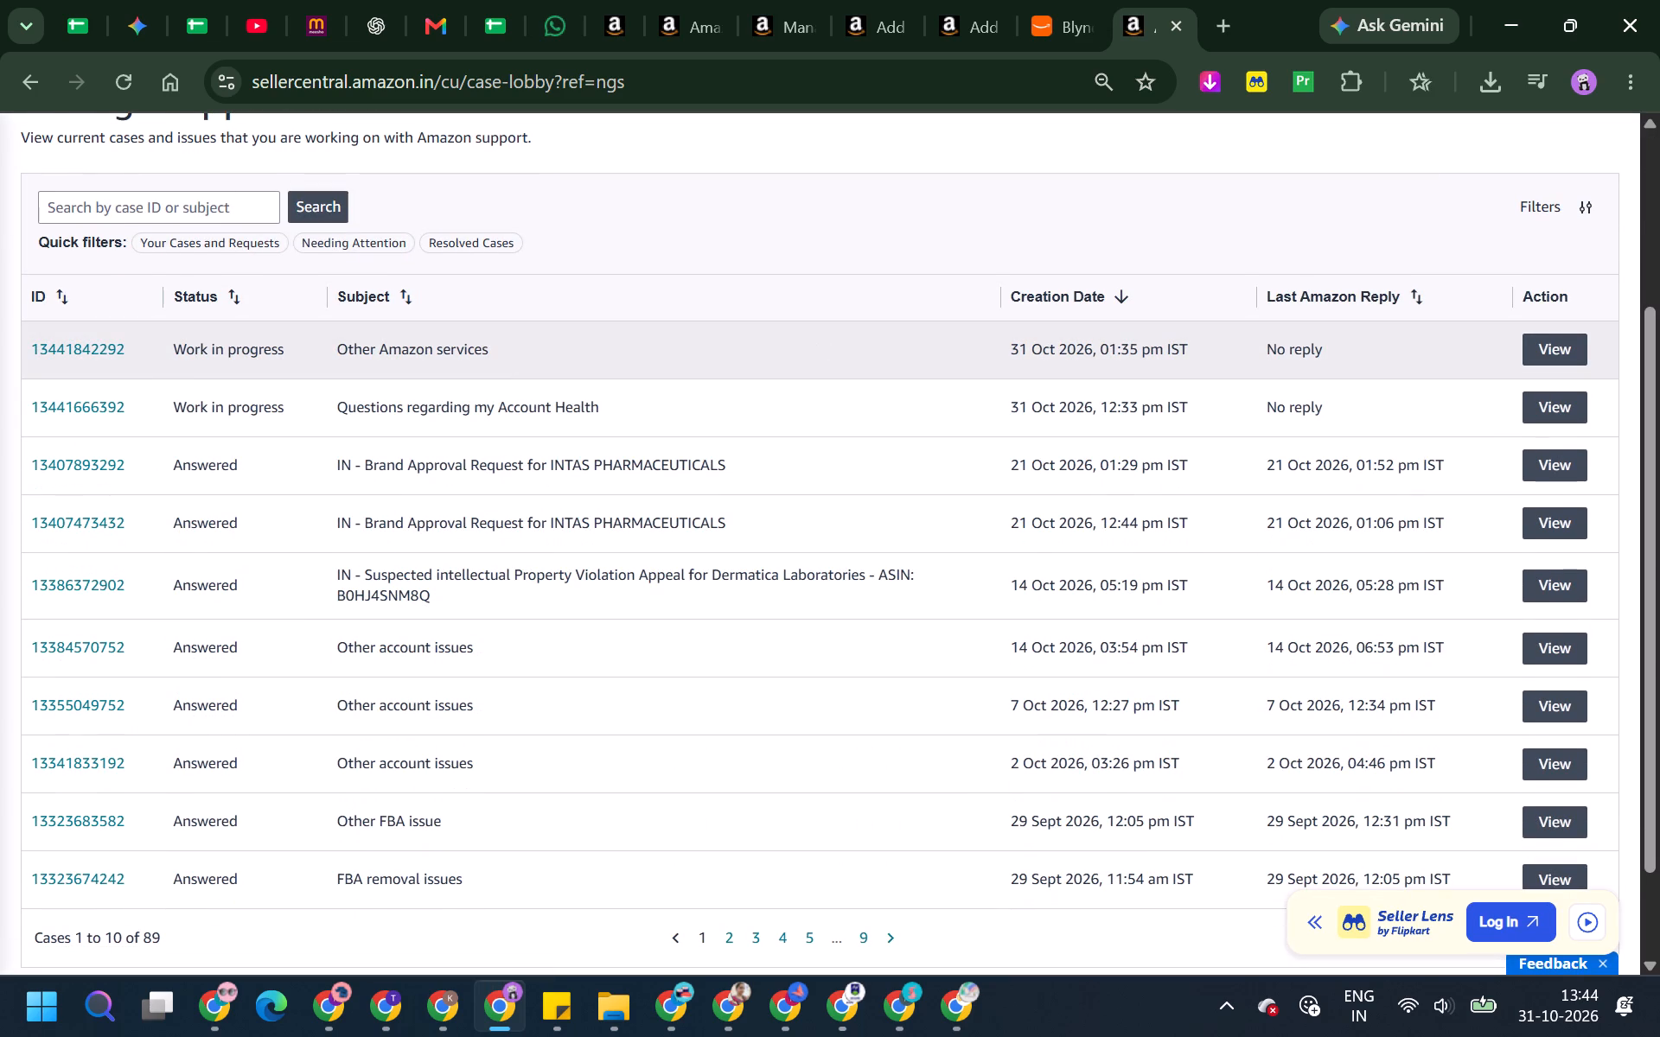
left_click_drag(133, 352, 99, 352)
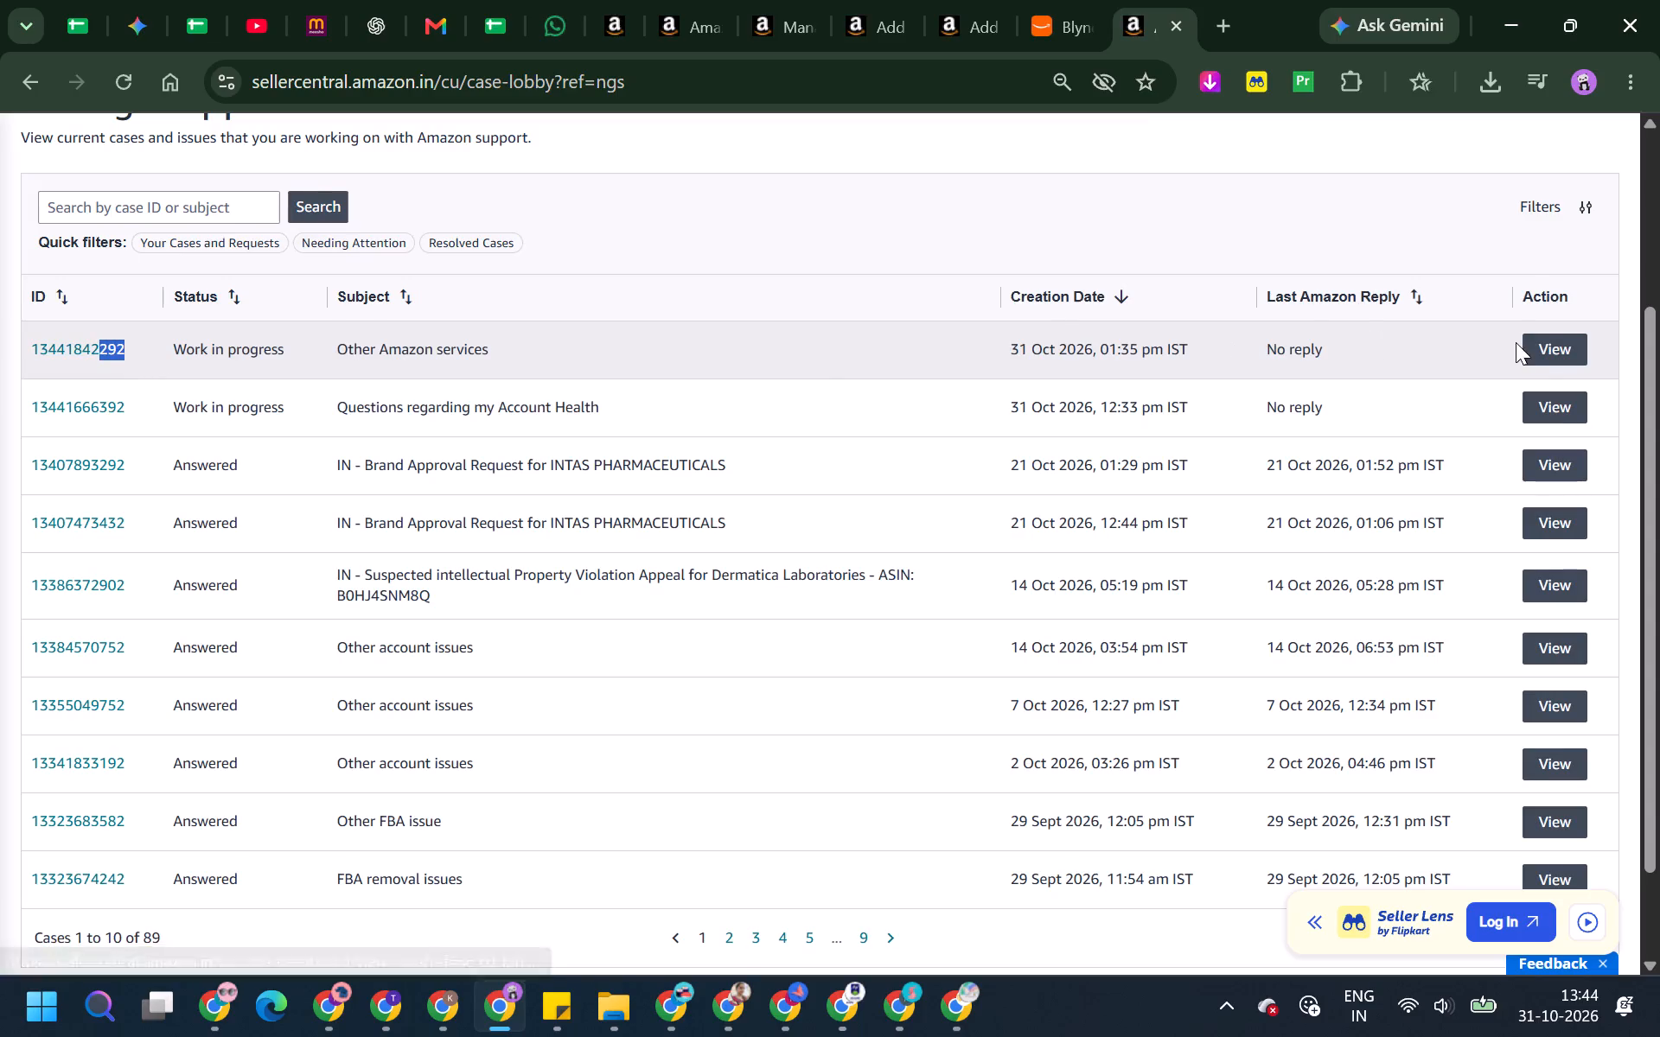
left_click(1541, 347)
Open the support case's phone call page and share the entire screen with Amazon Support.
scroll(918, 427, "up", 4)
scroll(706, 401, "up", 4)
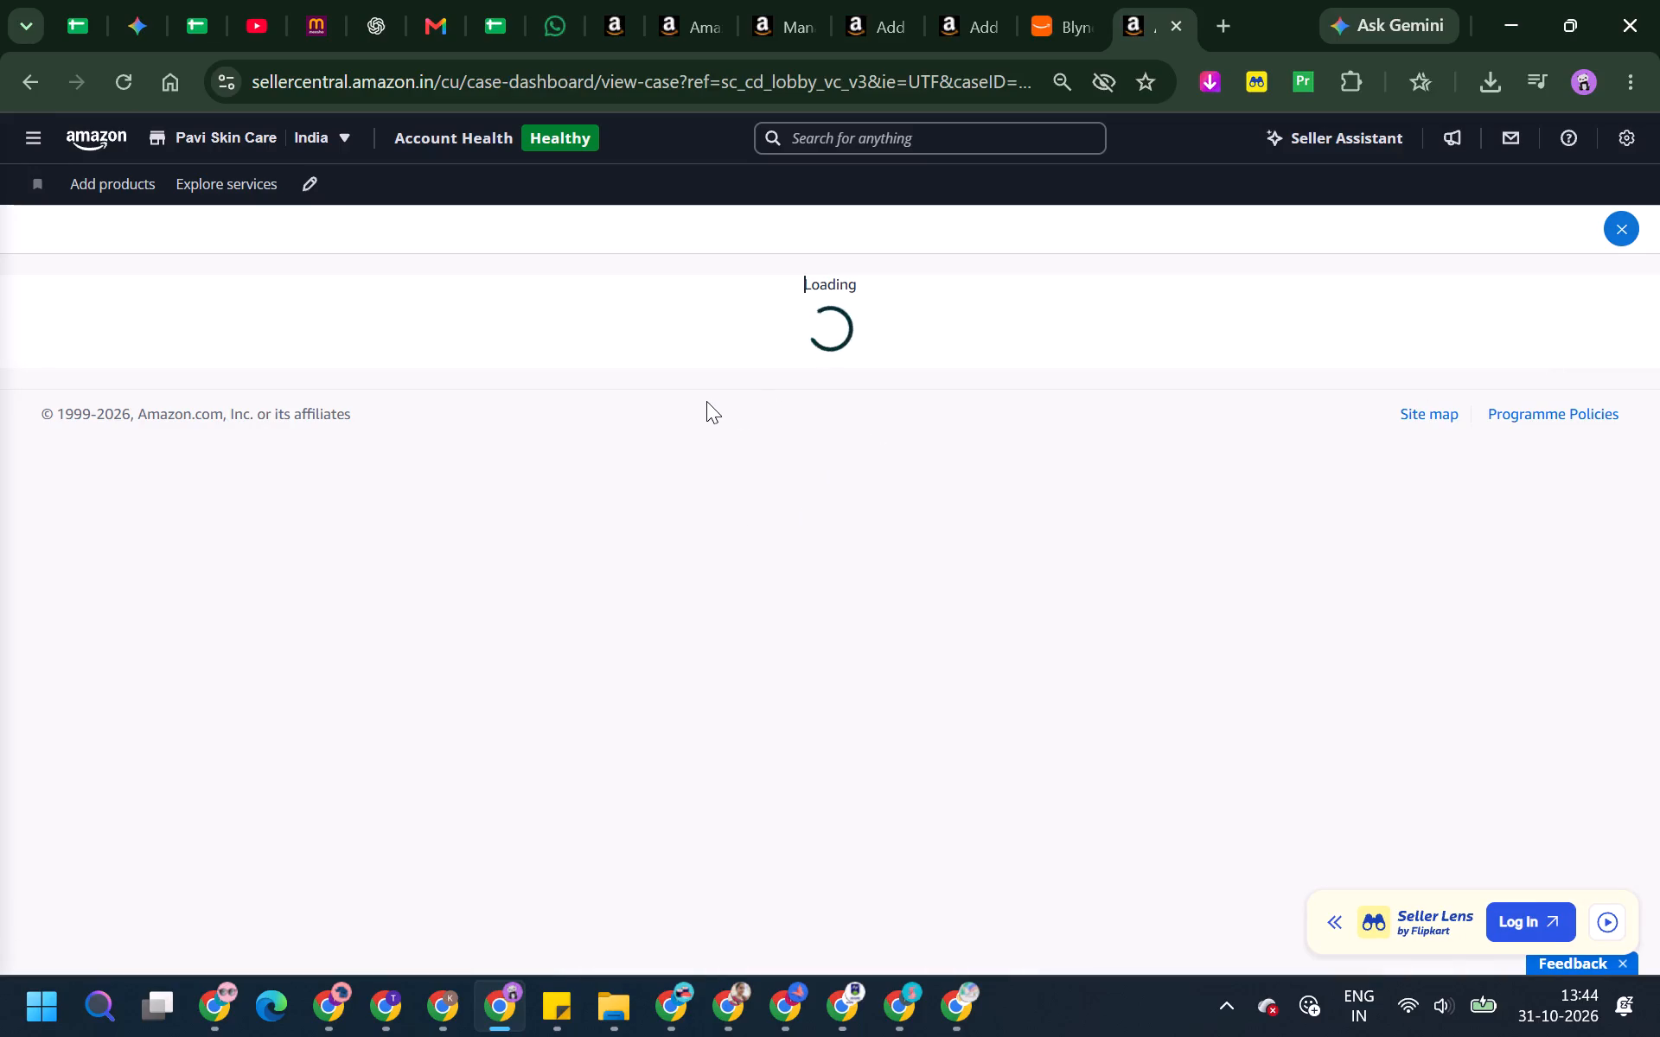
scroll(734, 392, "down", 1)
scroll(1372, 349, "up", 1)
left_click(1491, 302)
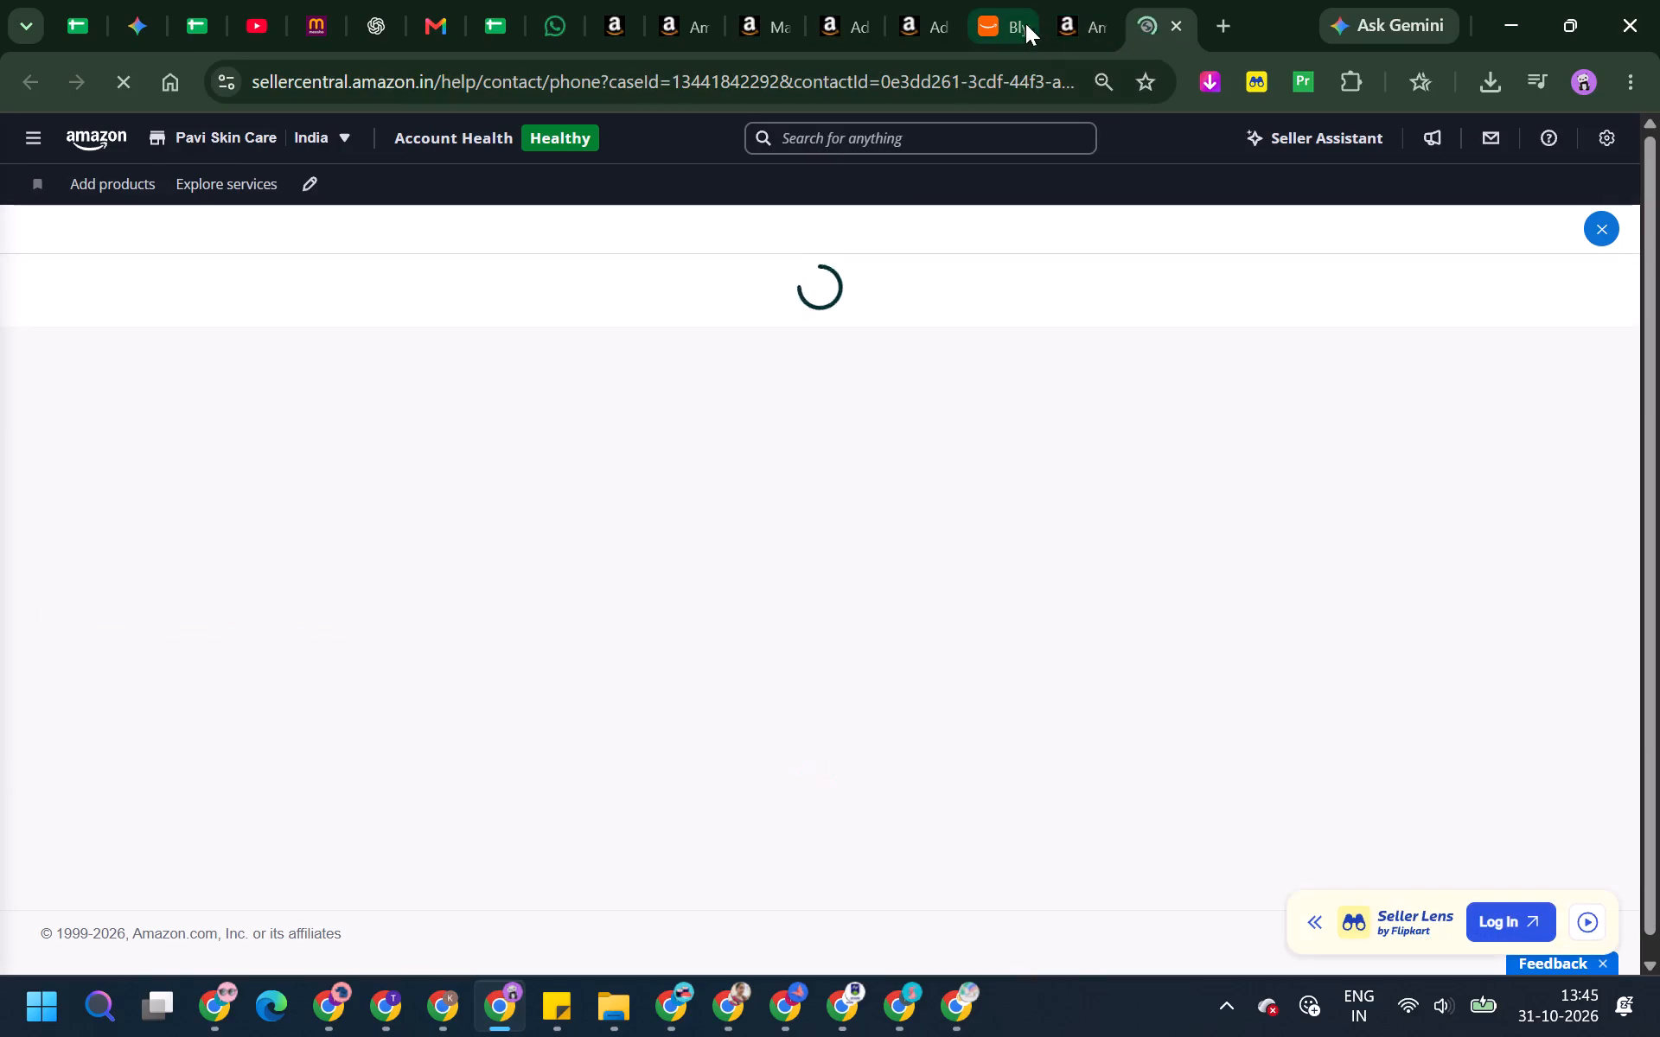
left_click(1052, 648)
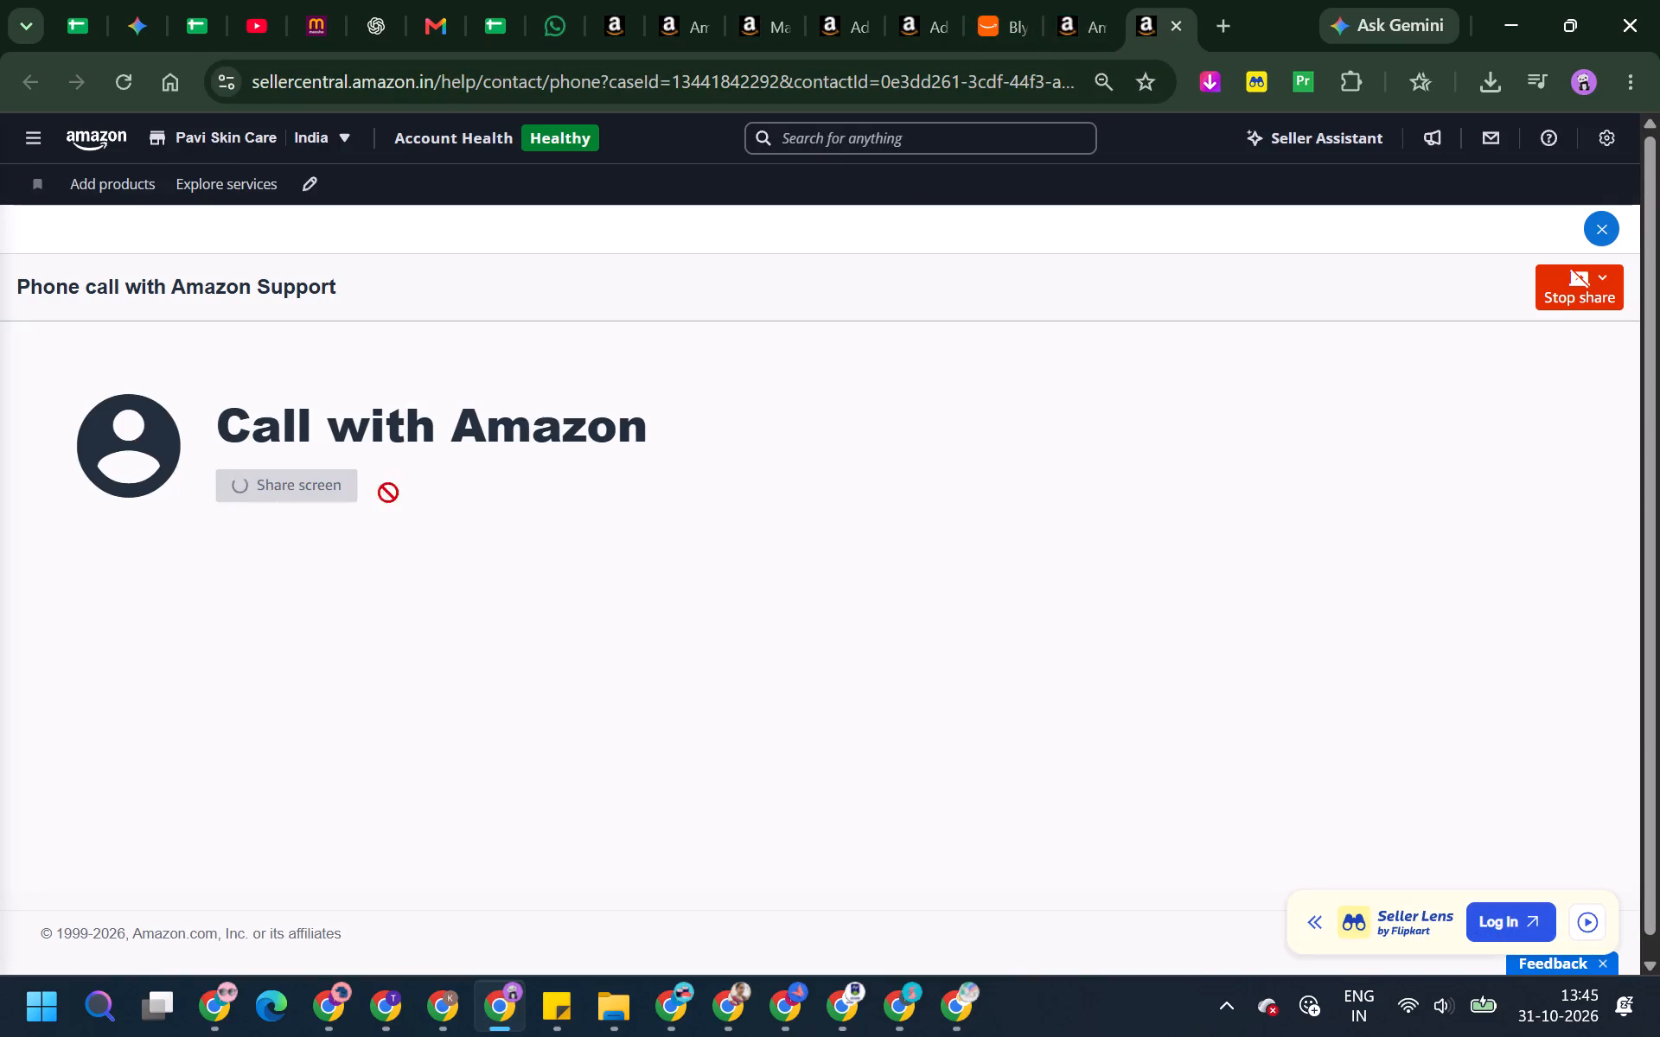
left_click(1021, 207)
left_click(1037, 223)
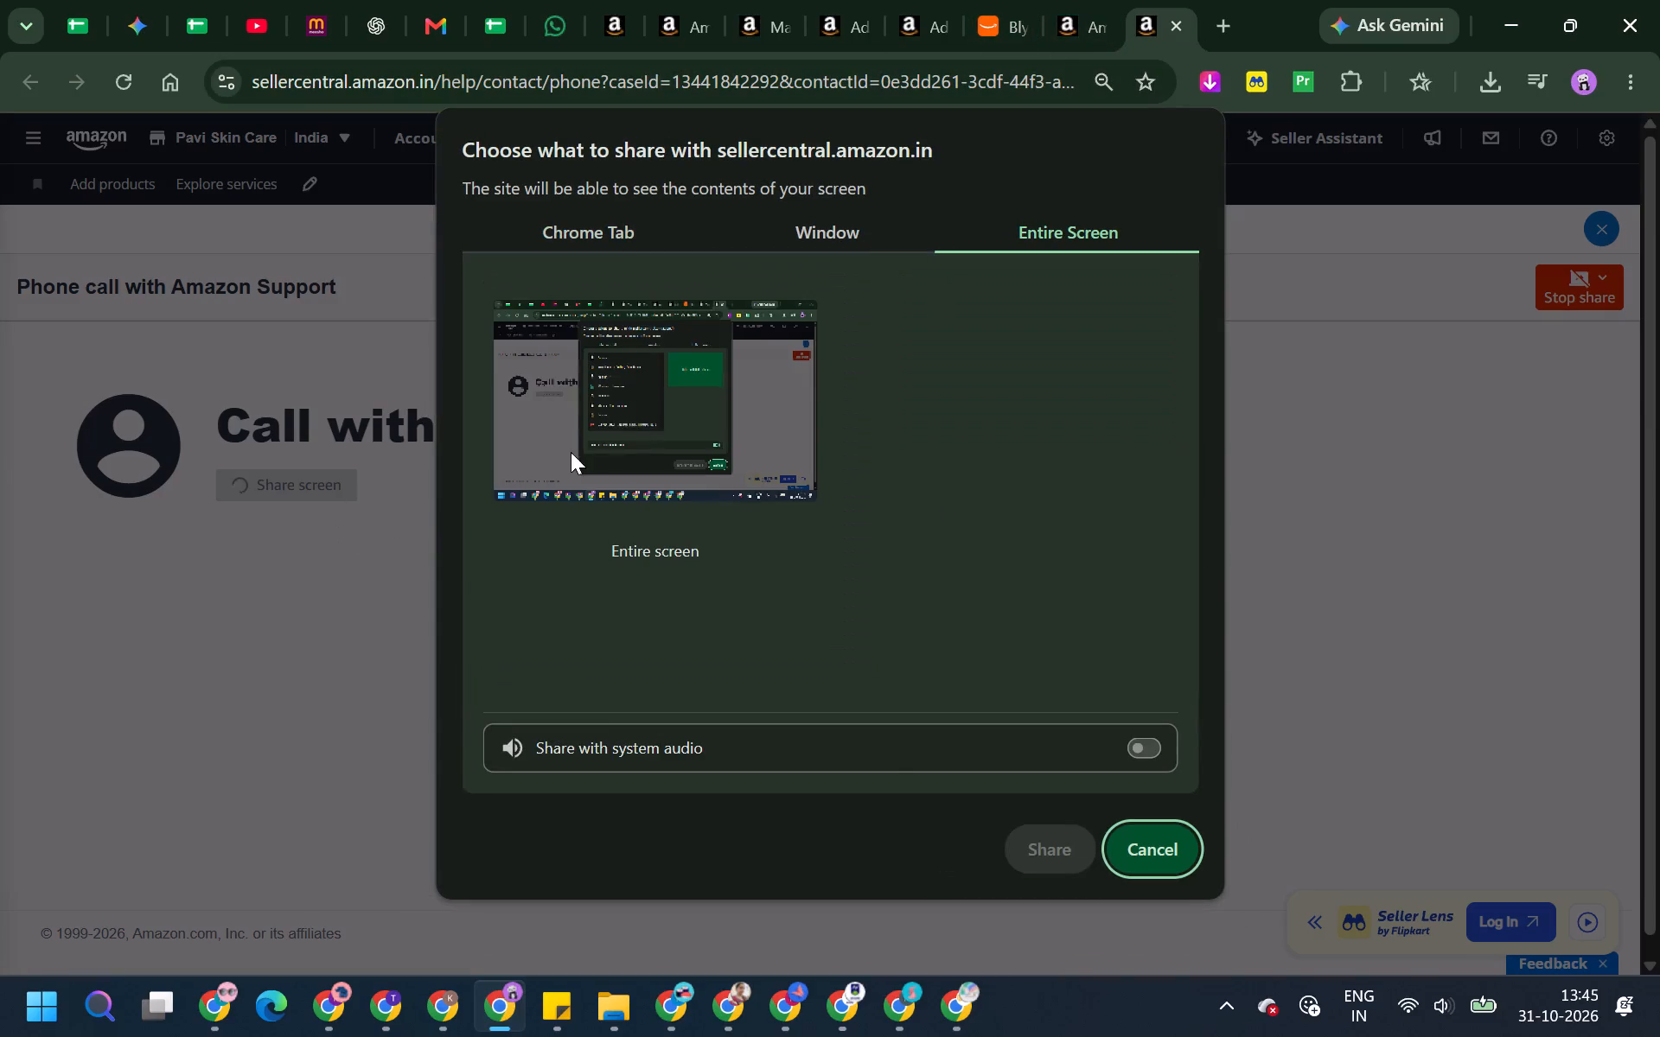
left_click(571, 452)
left_click(1059, 862)
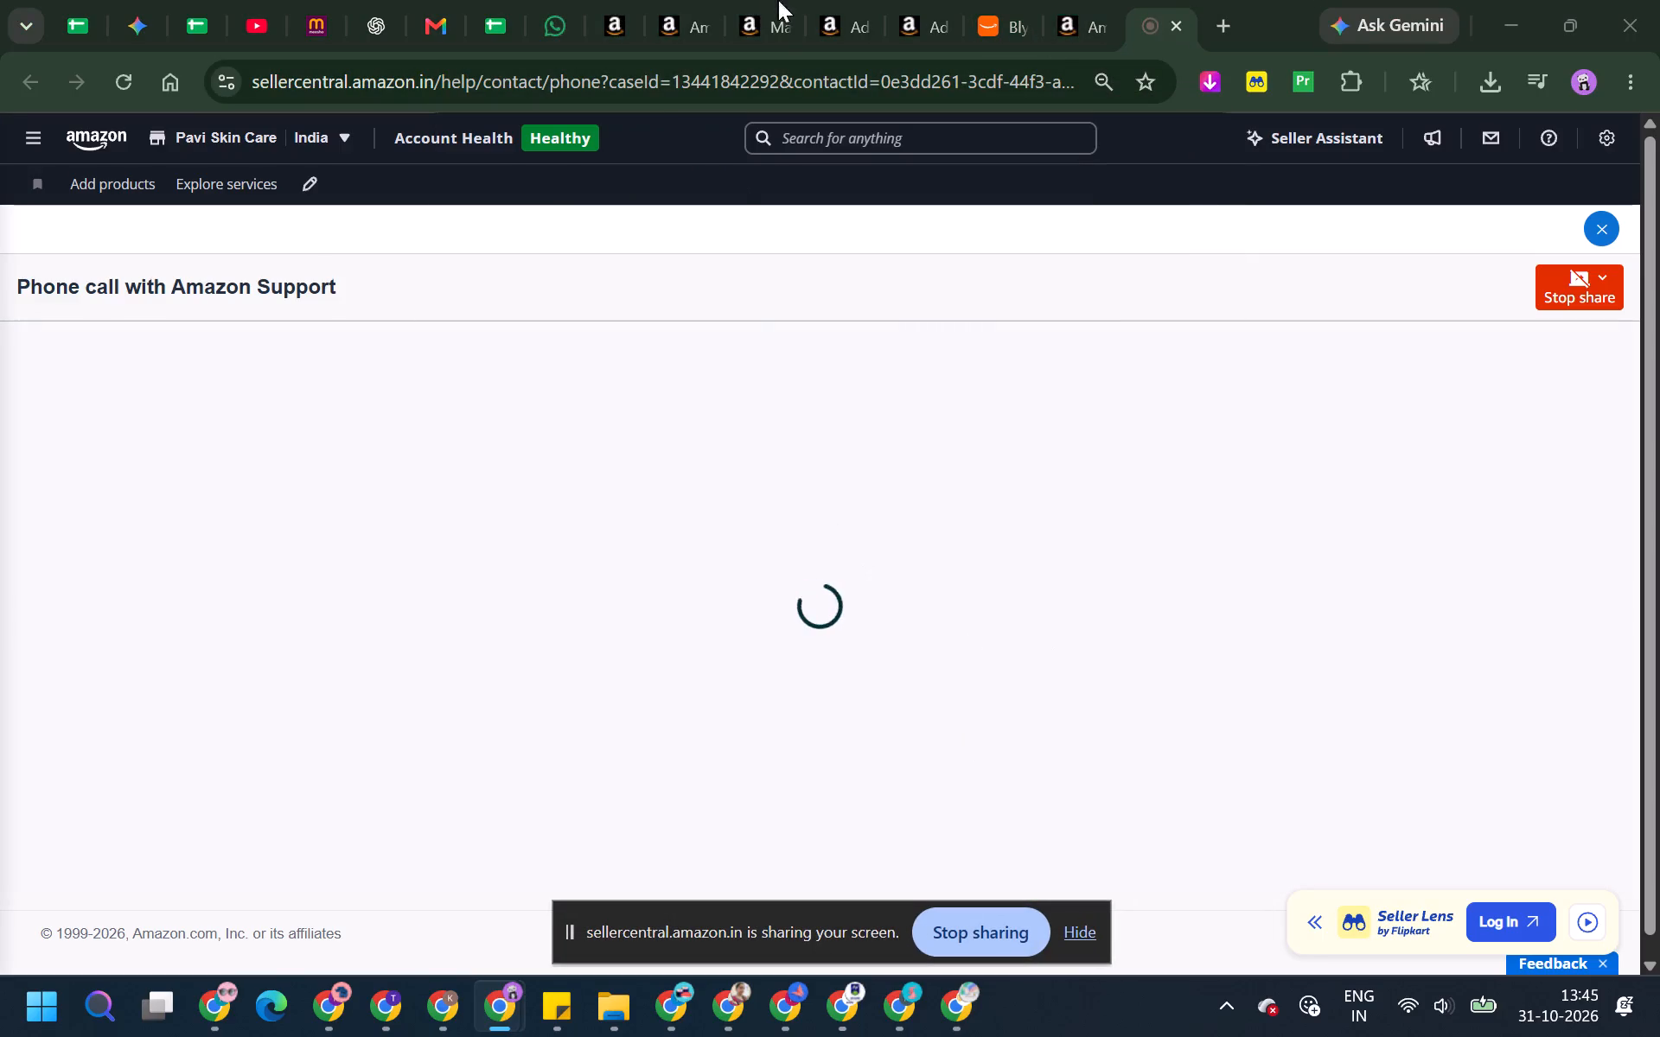
Close both leftover Add price and inventory forms for the sunscreen, leaving them without saving.
left_click(694, 4)
left_click(760, 8)
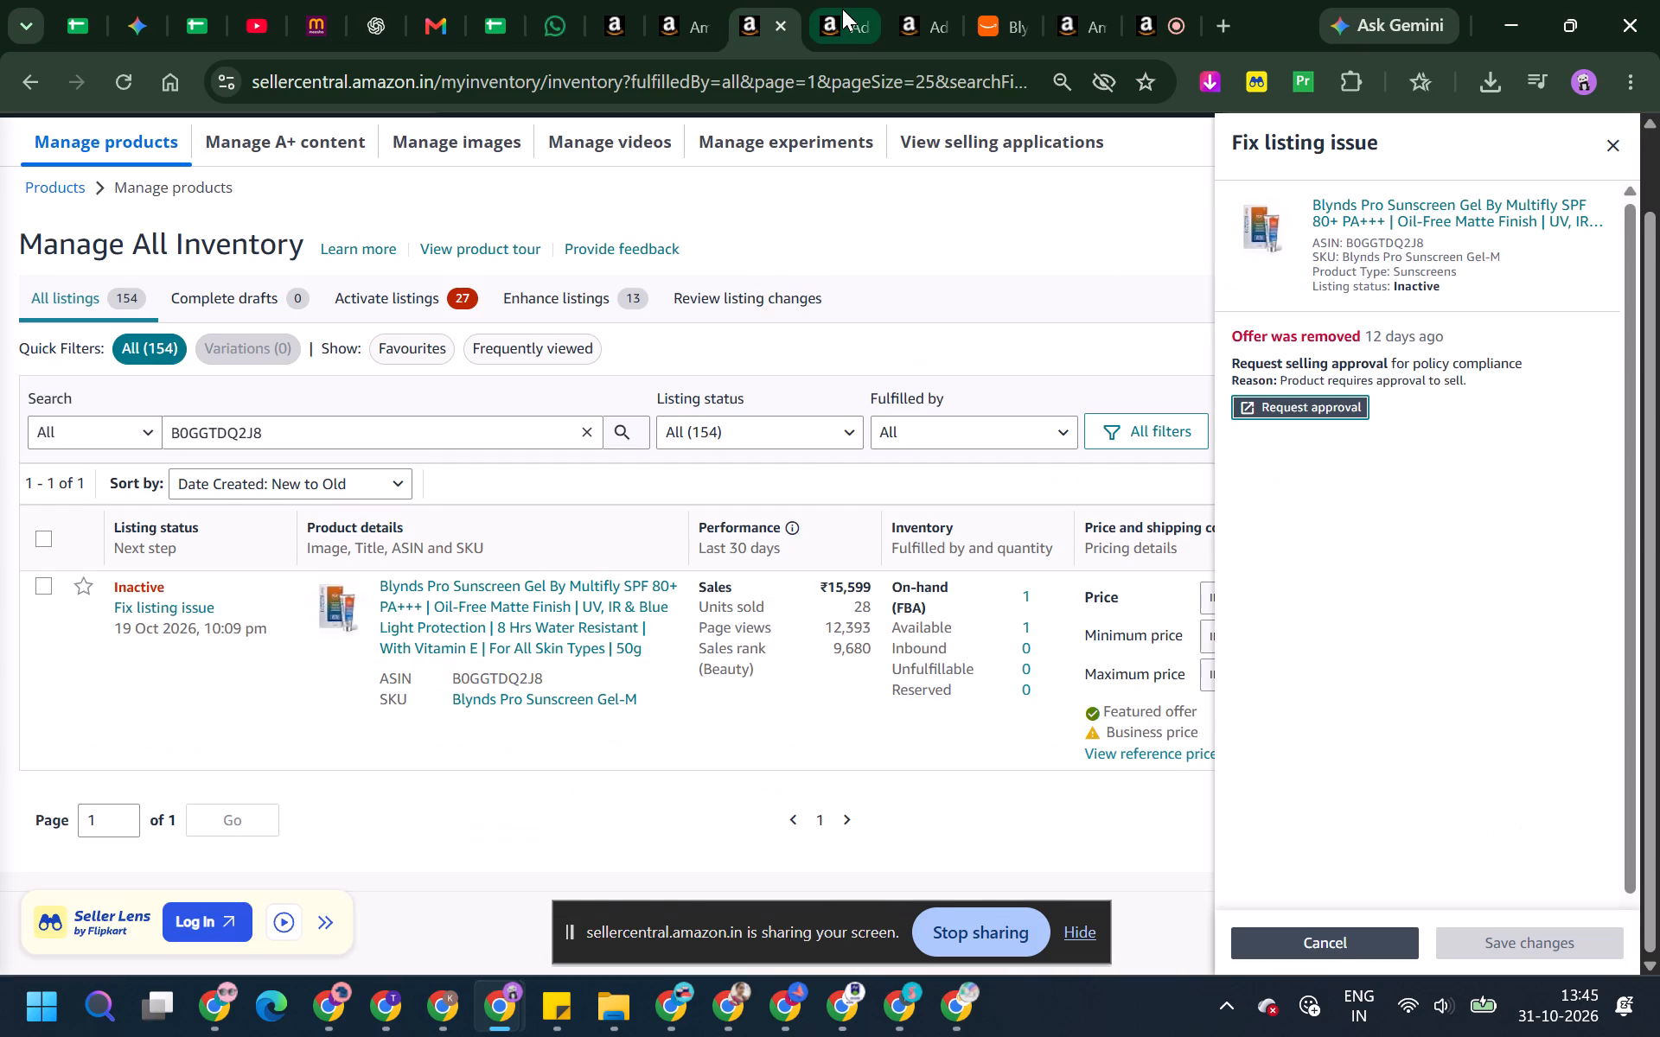
left_click(842, 9)
left_click(750, 0)
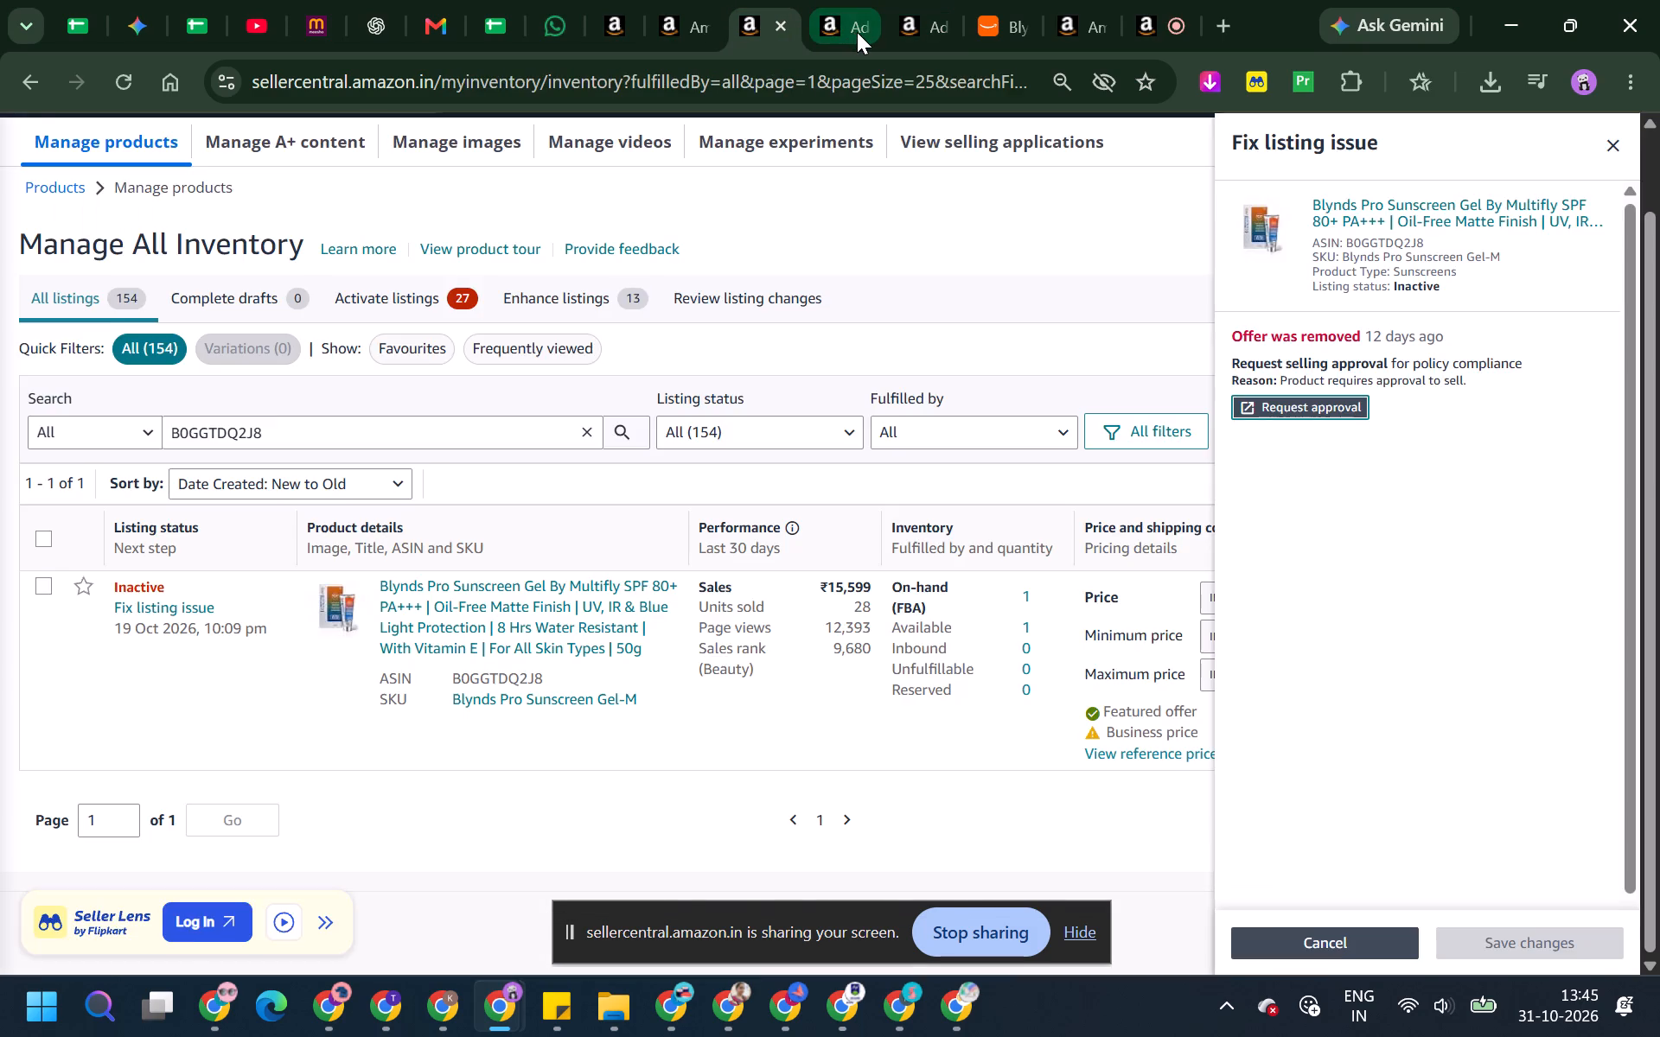
left_click(857, 32)
left_click(862, 30)
left_click(974, 275)
left_click(961, 249)
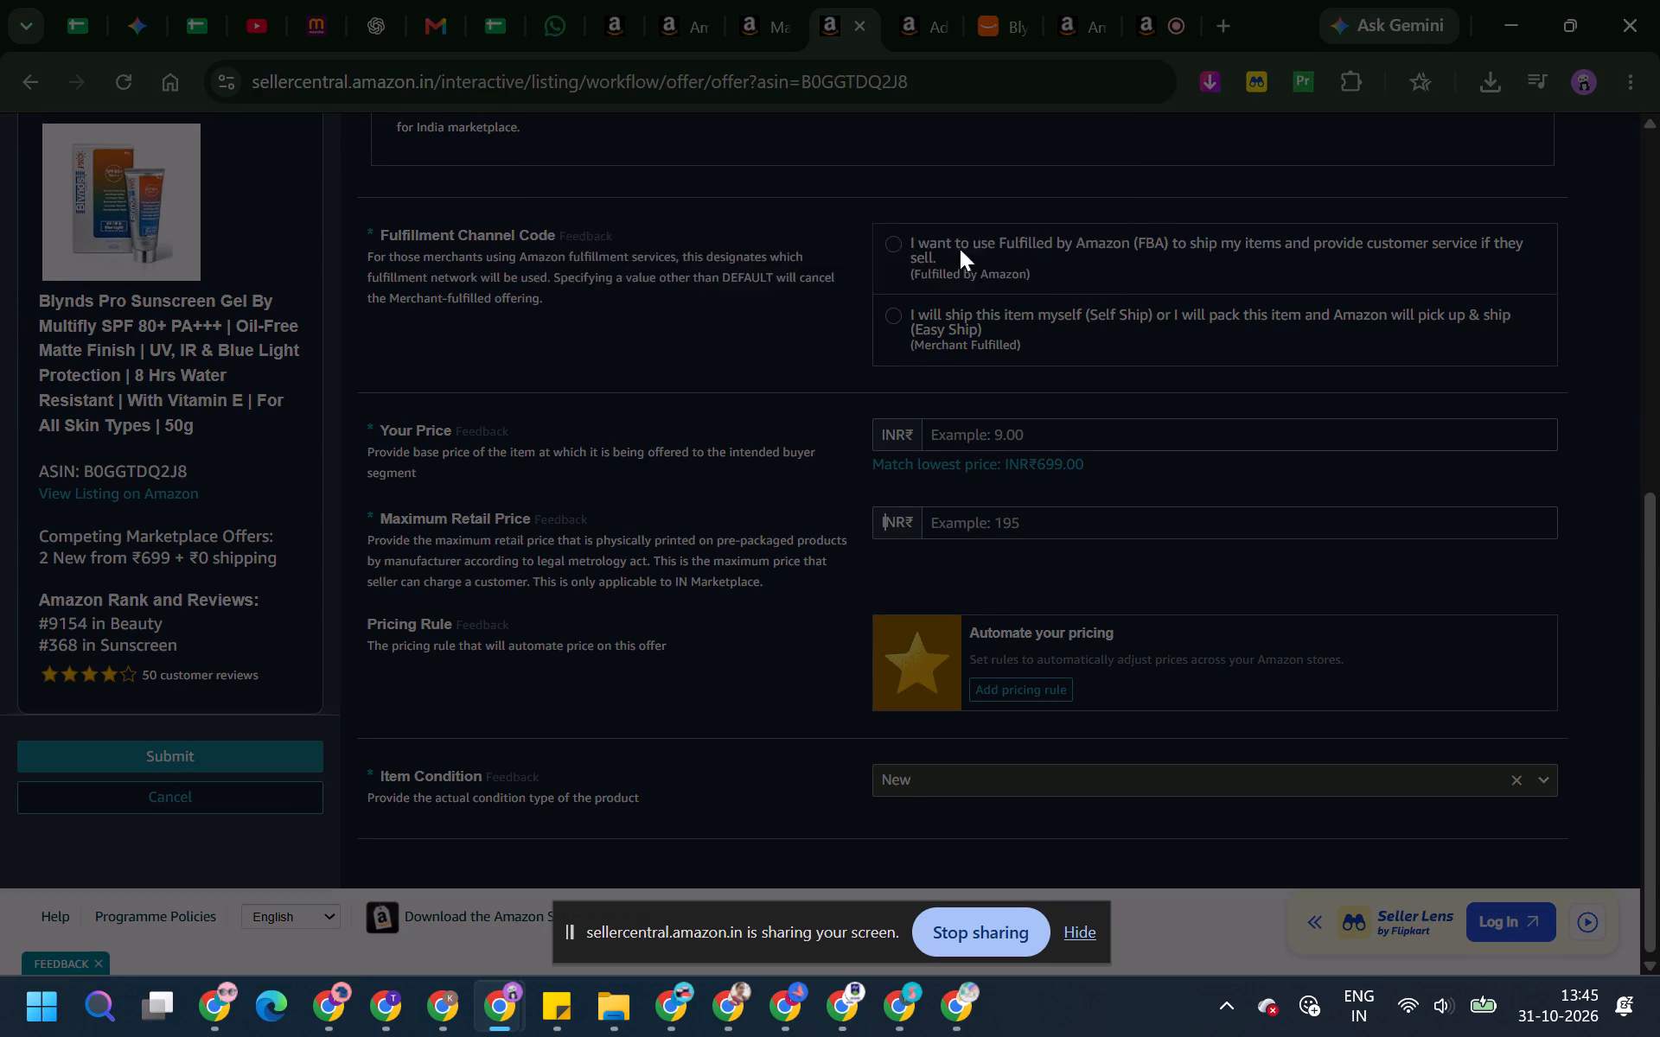
left_click(889, 34)
left_click(896, 34)
left_click(939, 264)
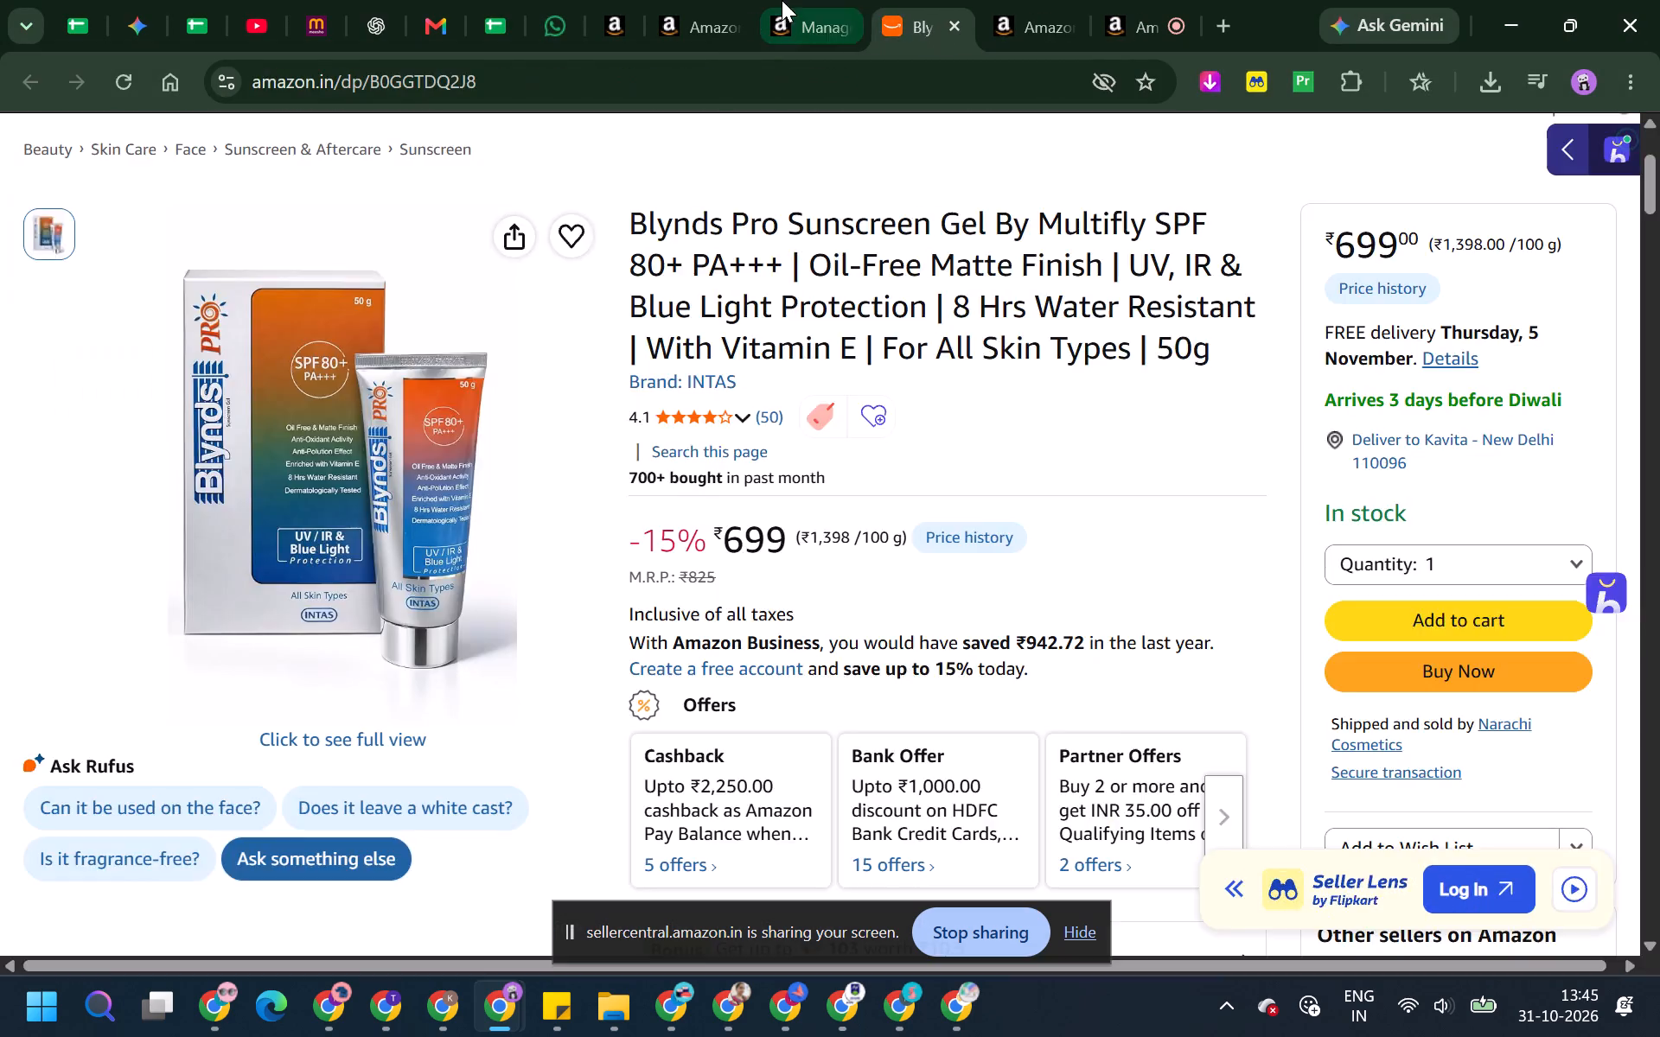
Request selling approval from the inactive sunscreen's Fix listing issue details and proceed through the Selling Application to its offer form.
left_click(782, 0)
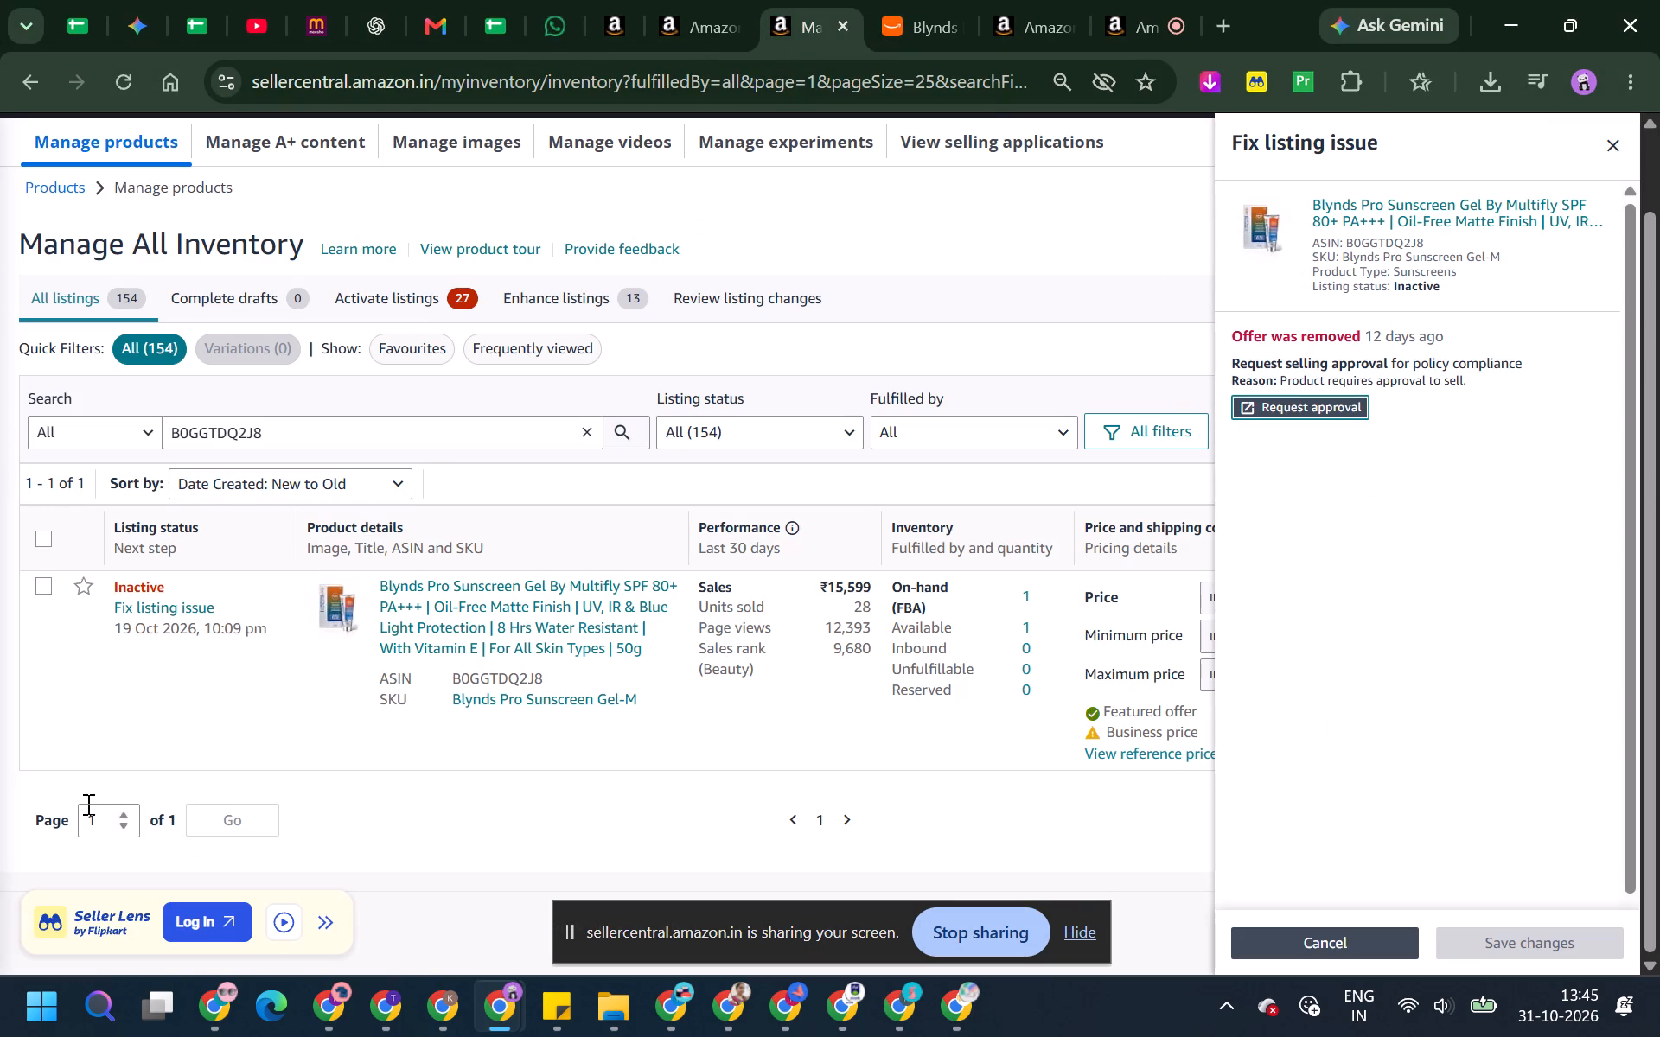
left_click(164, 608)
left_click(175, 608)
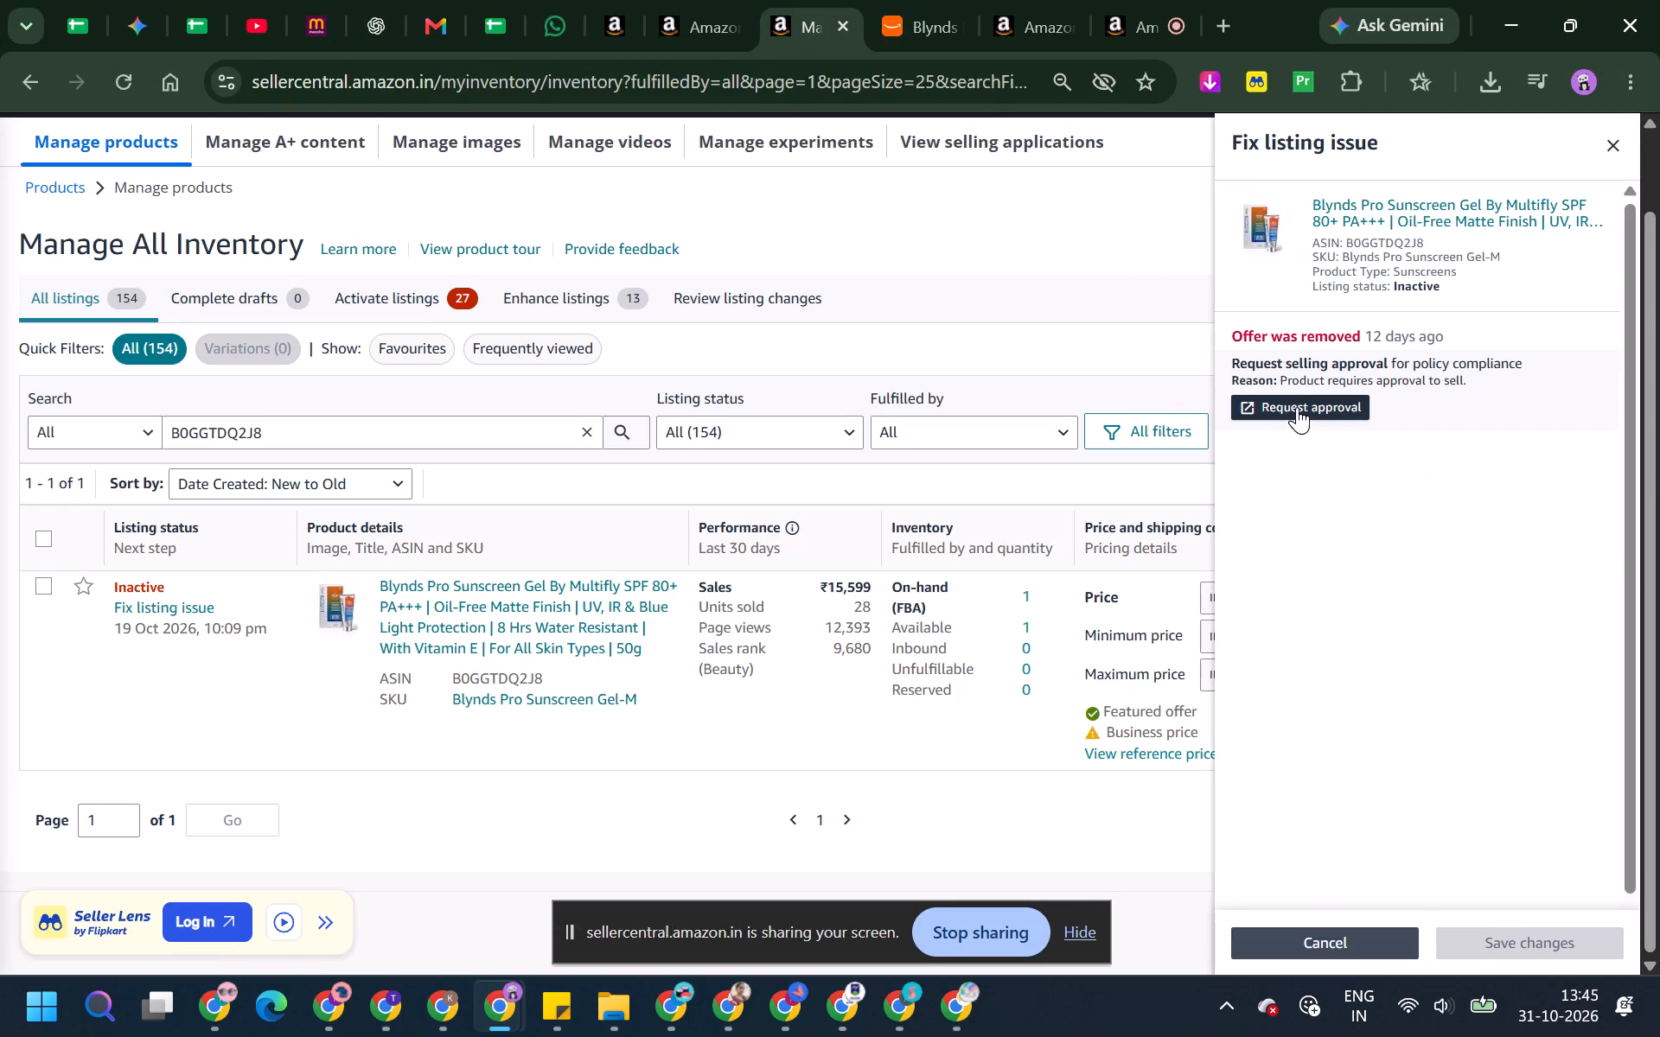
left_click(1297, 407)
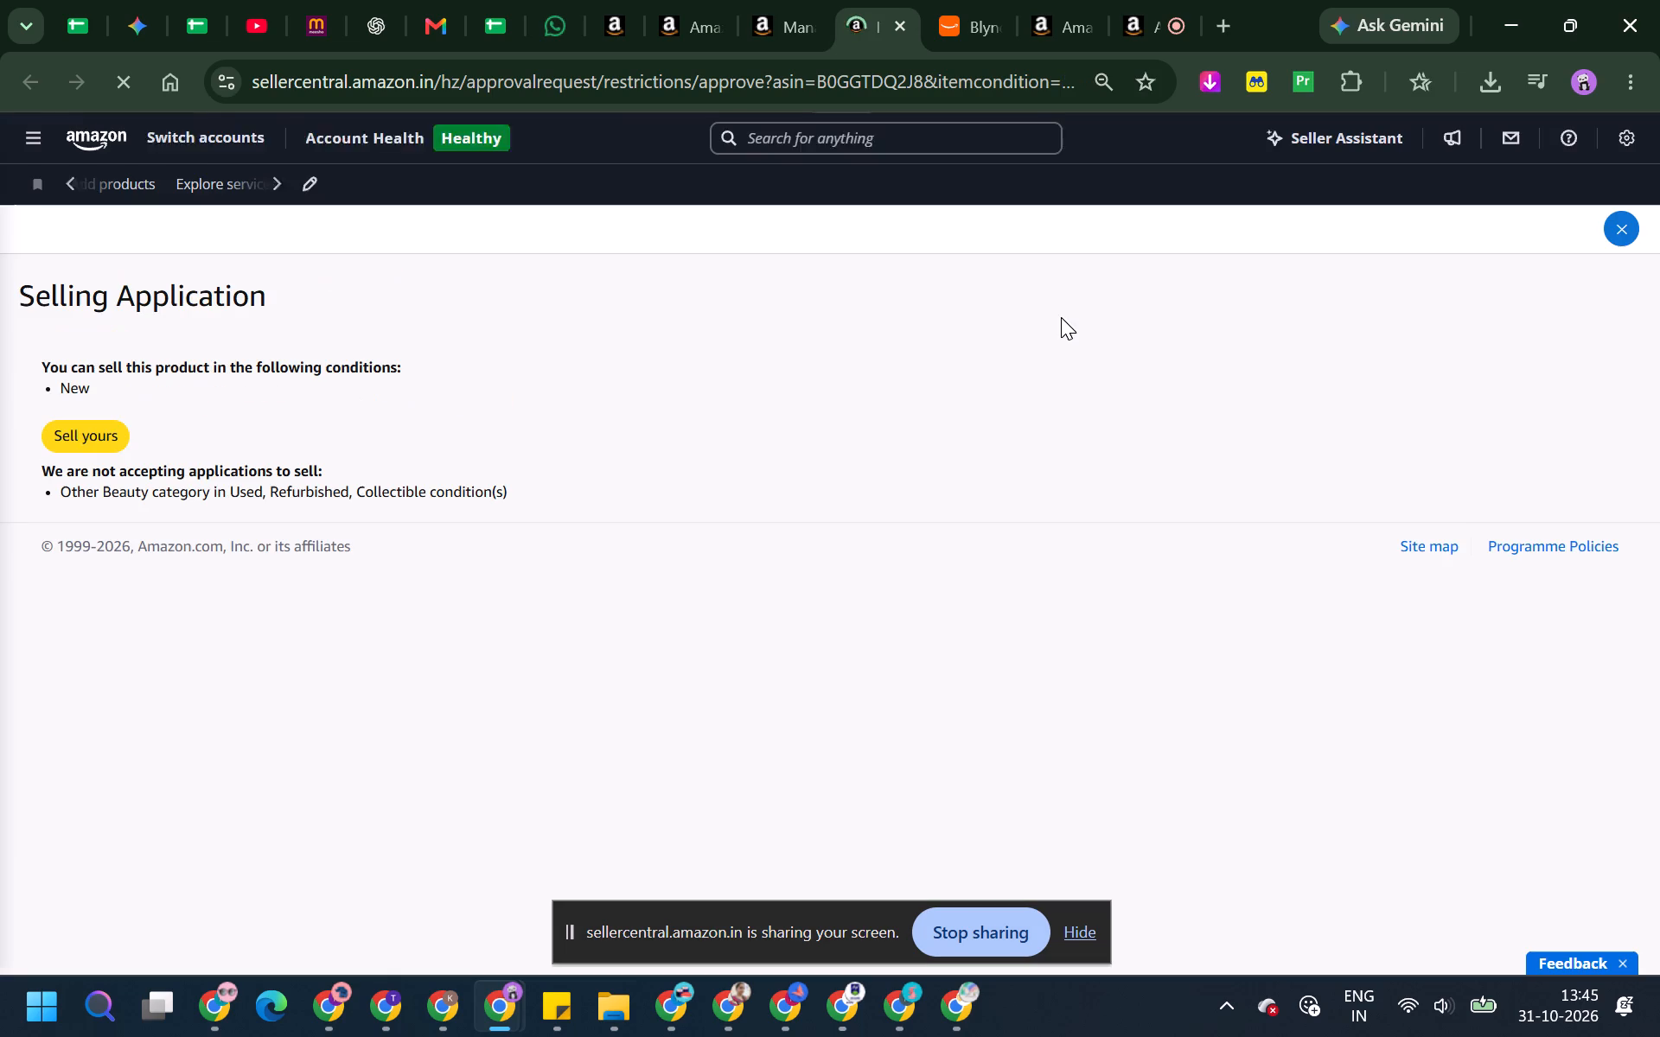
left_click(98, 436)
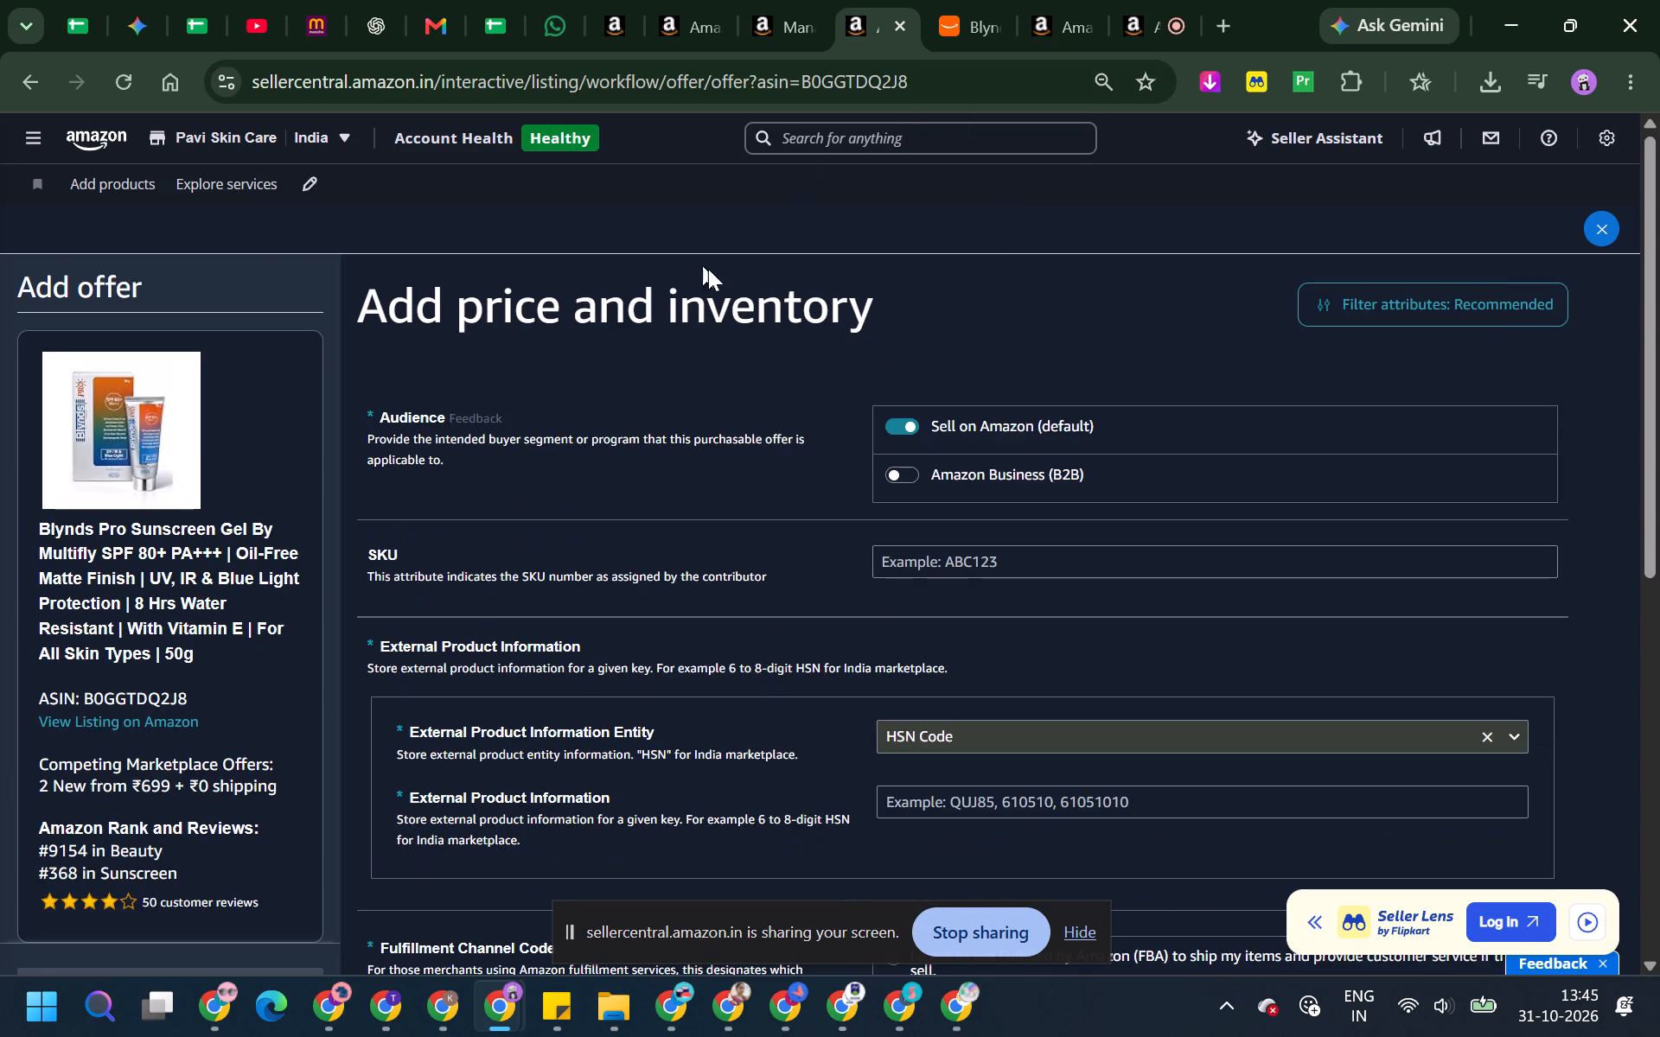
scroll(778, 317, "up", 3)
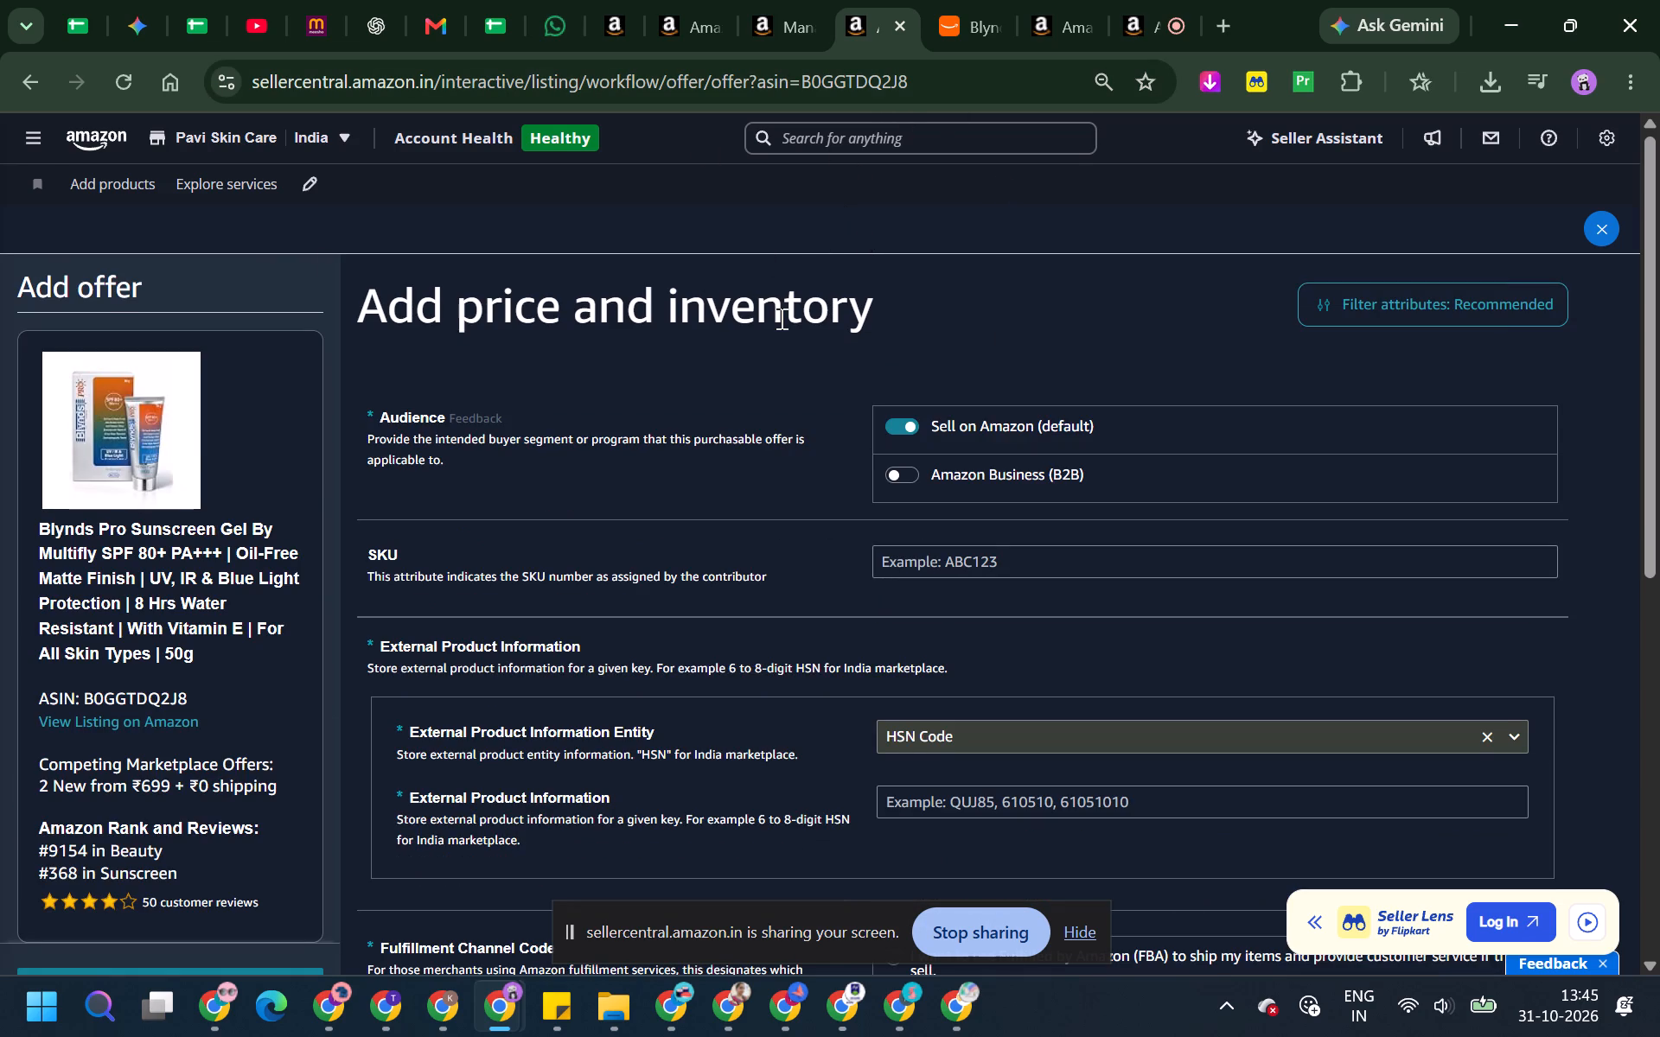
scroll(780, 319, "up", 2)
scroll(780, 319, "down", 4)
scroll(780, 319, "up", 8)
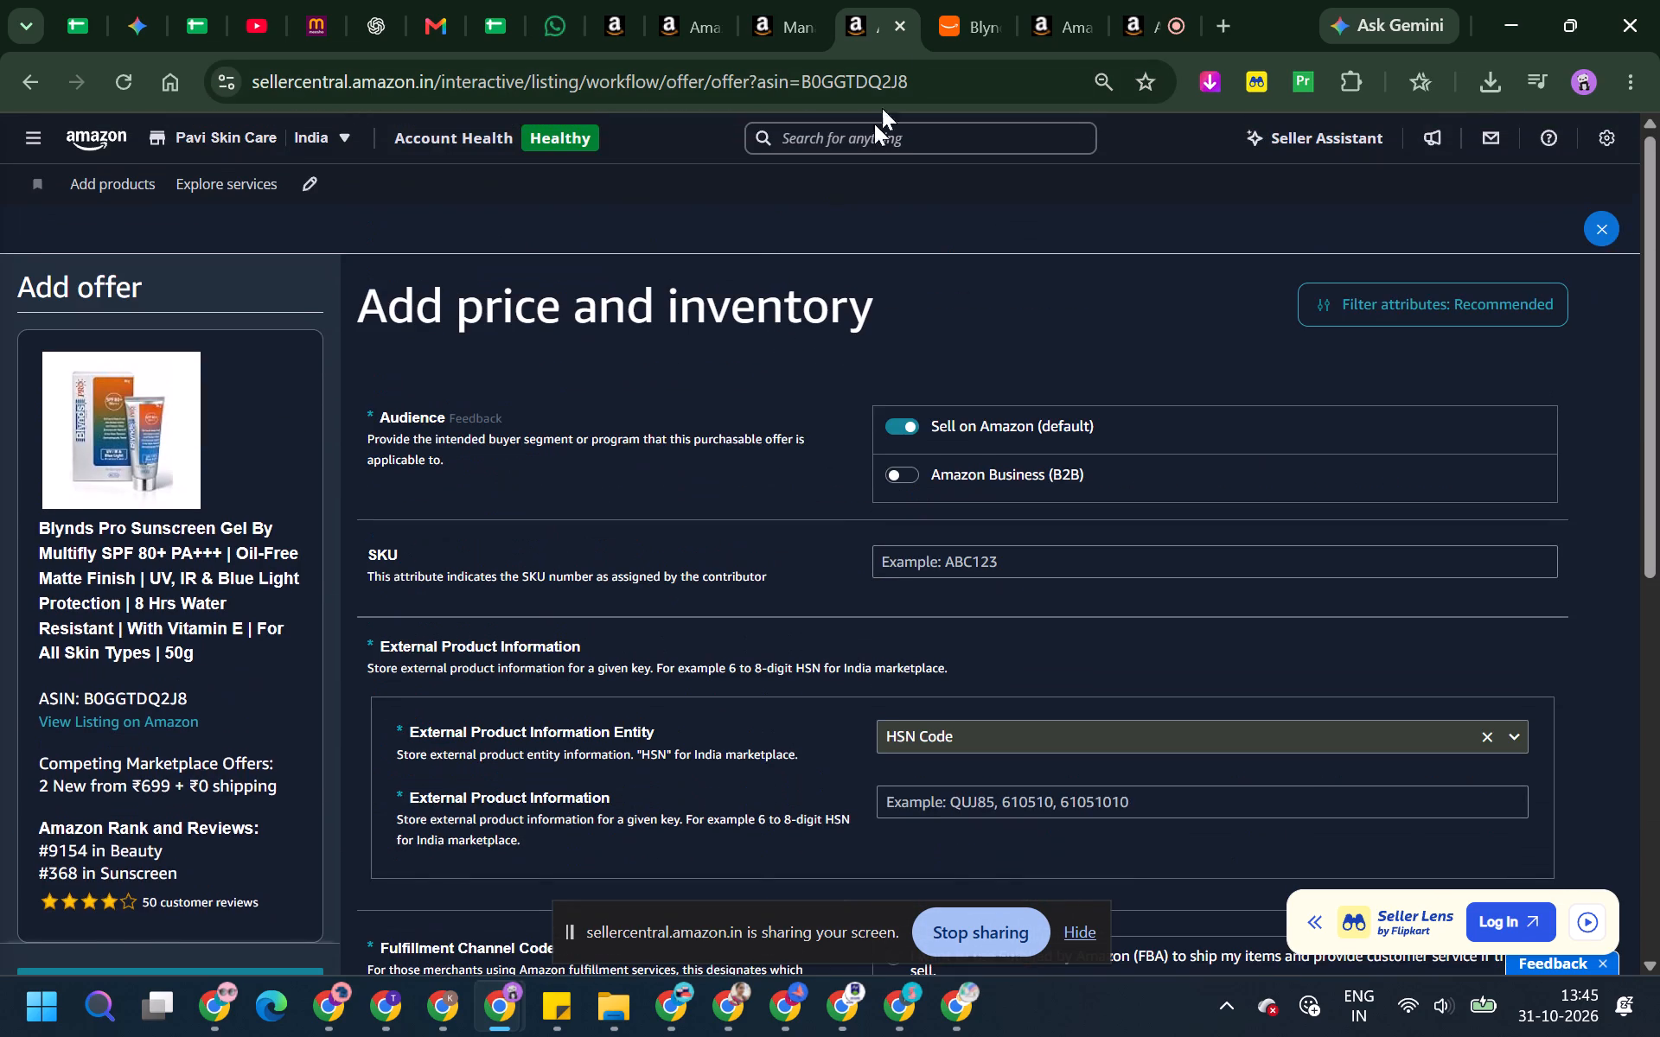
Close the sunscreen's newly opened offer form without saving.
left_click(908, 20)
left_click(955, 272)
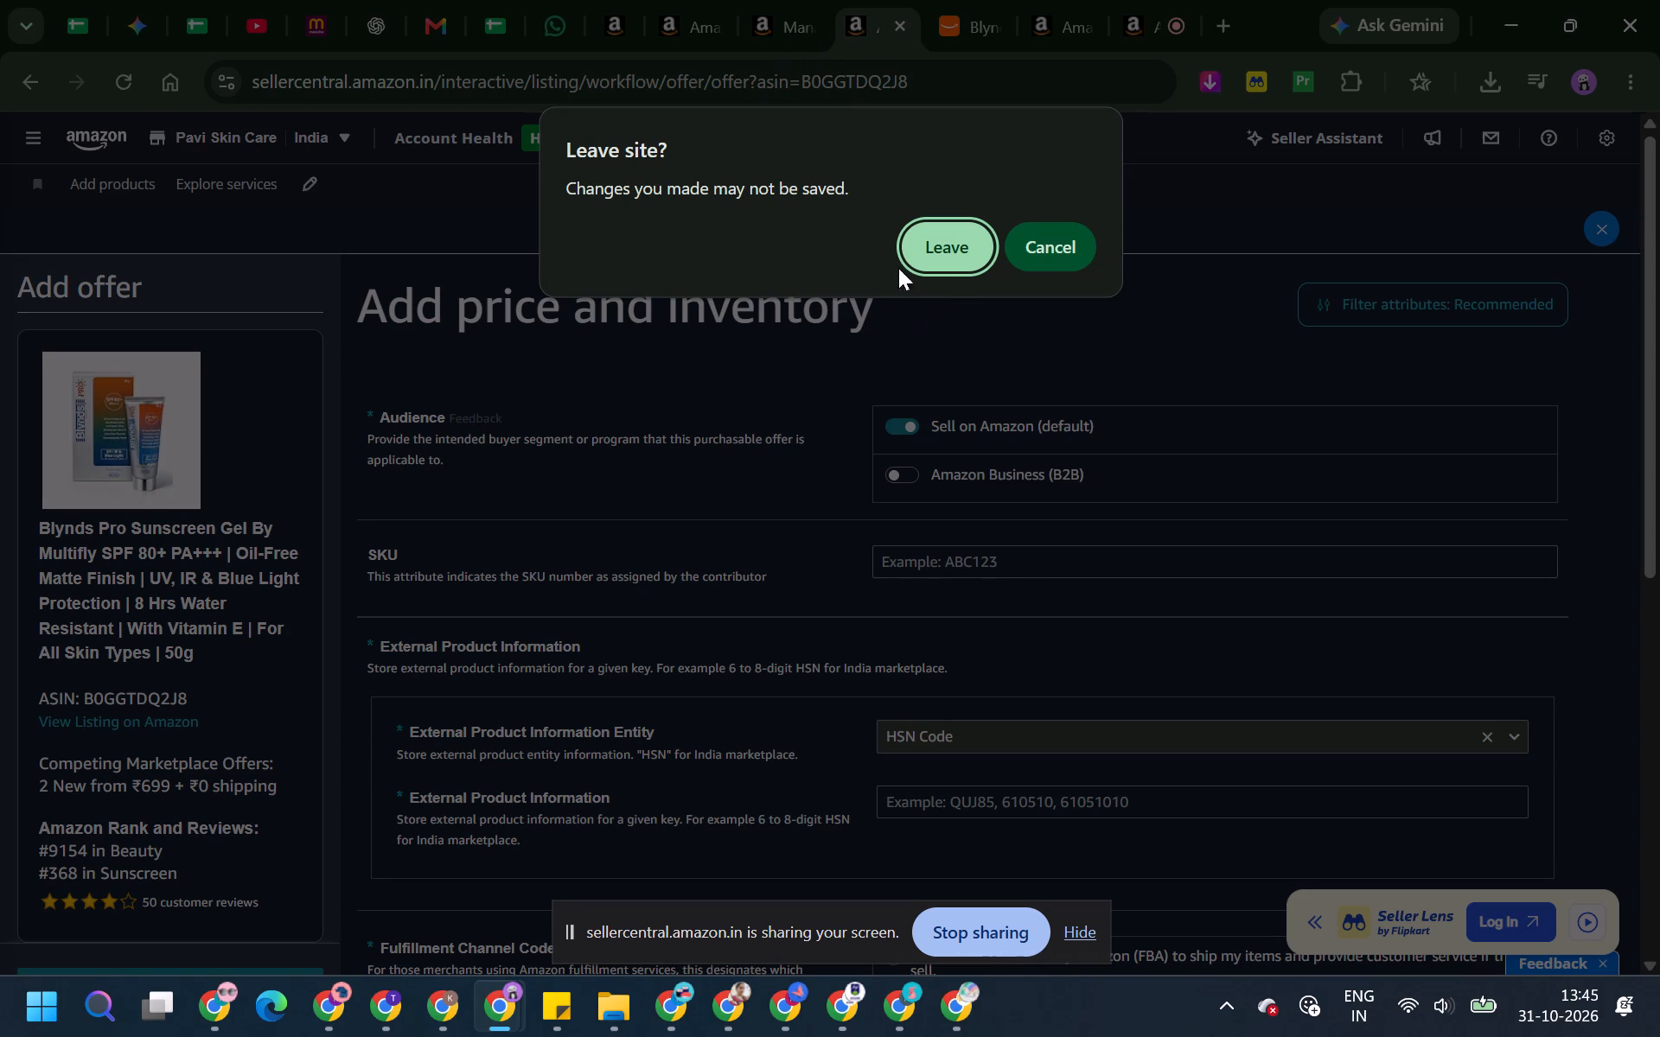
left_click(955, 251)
Request selling approval for the sunscreen again from its listing issue details and proceed to the Add price and inventory form.
left_click(772, 0)
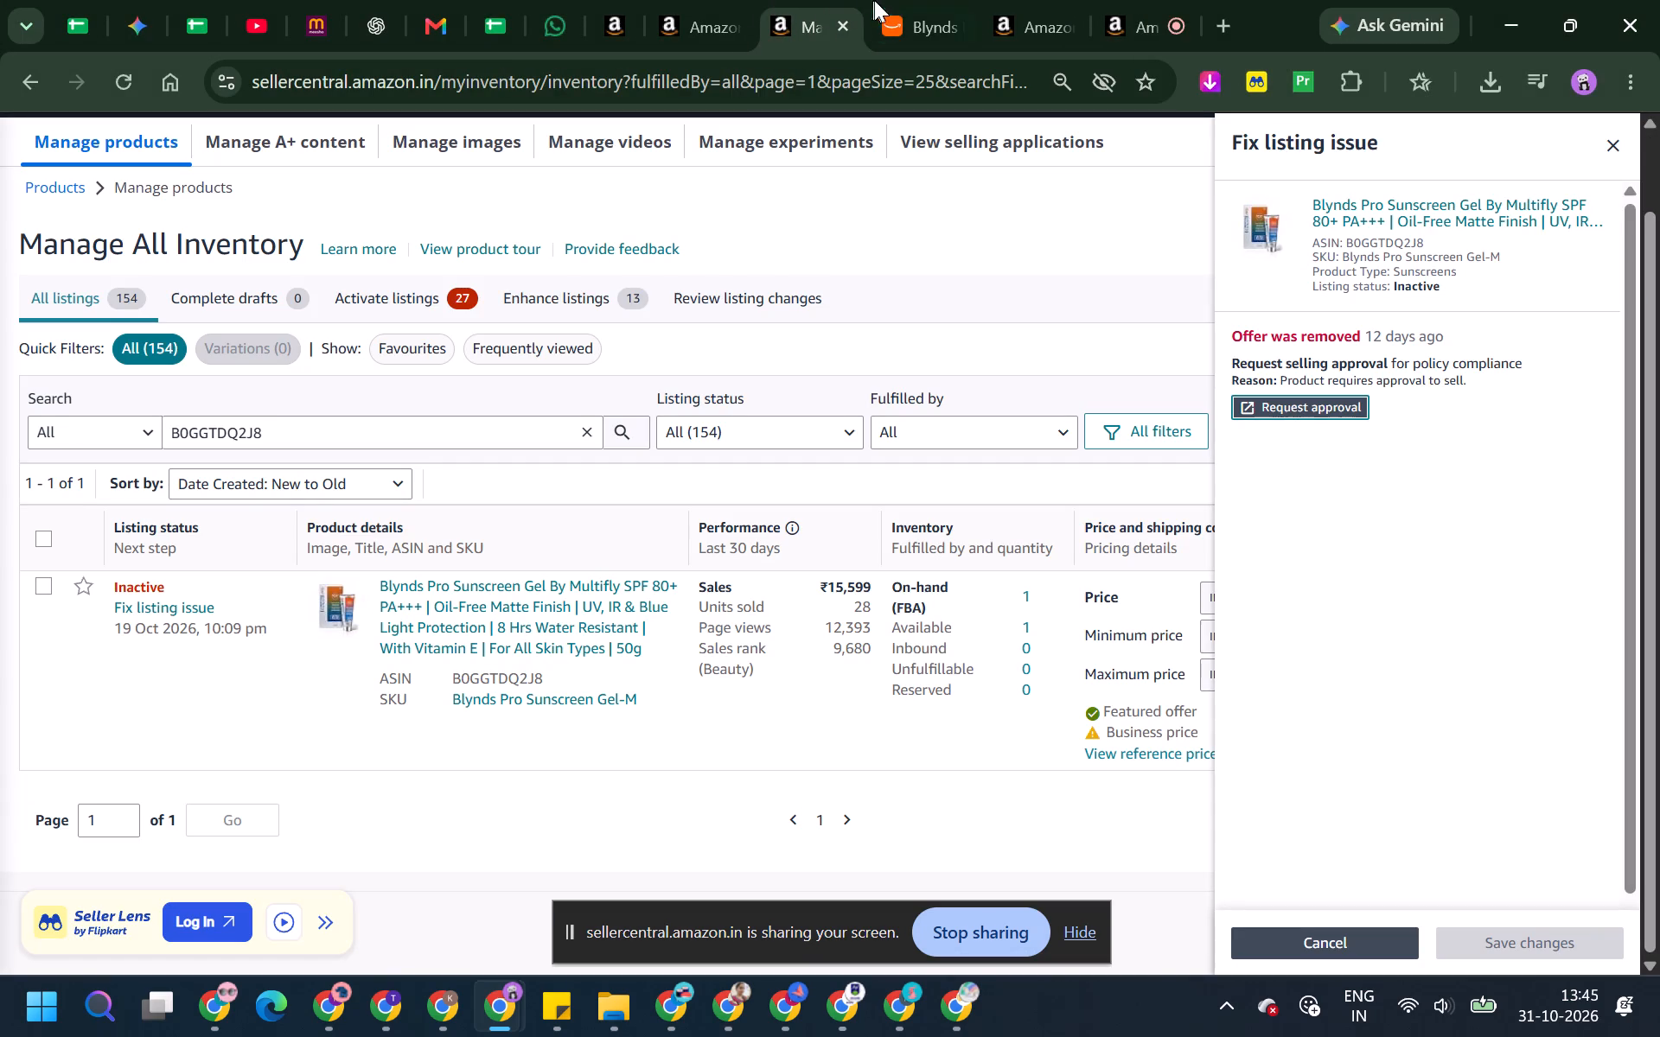
left_click(1037, 279)
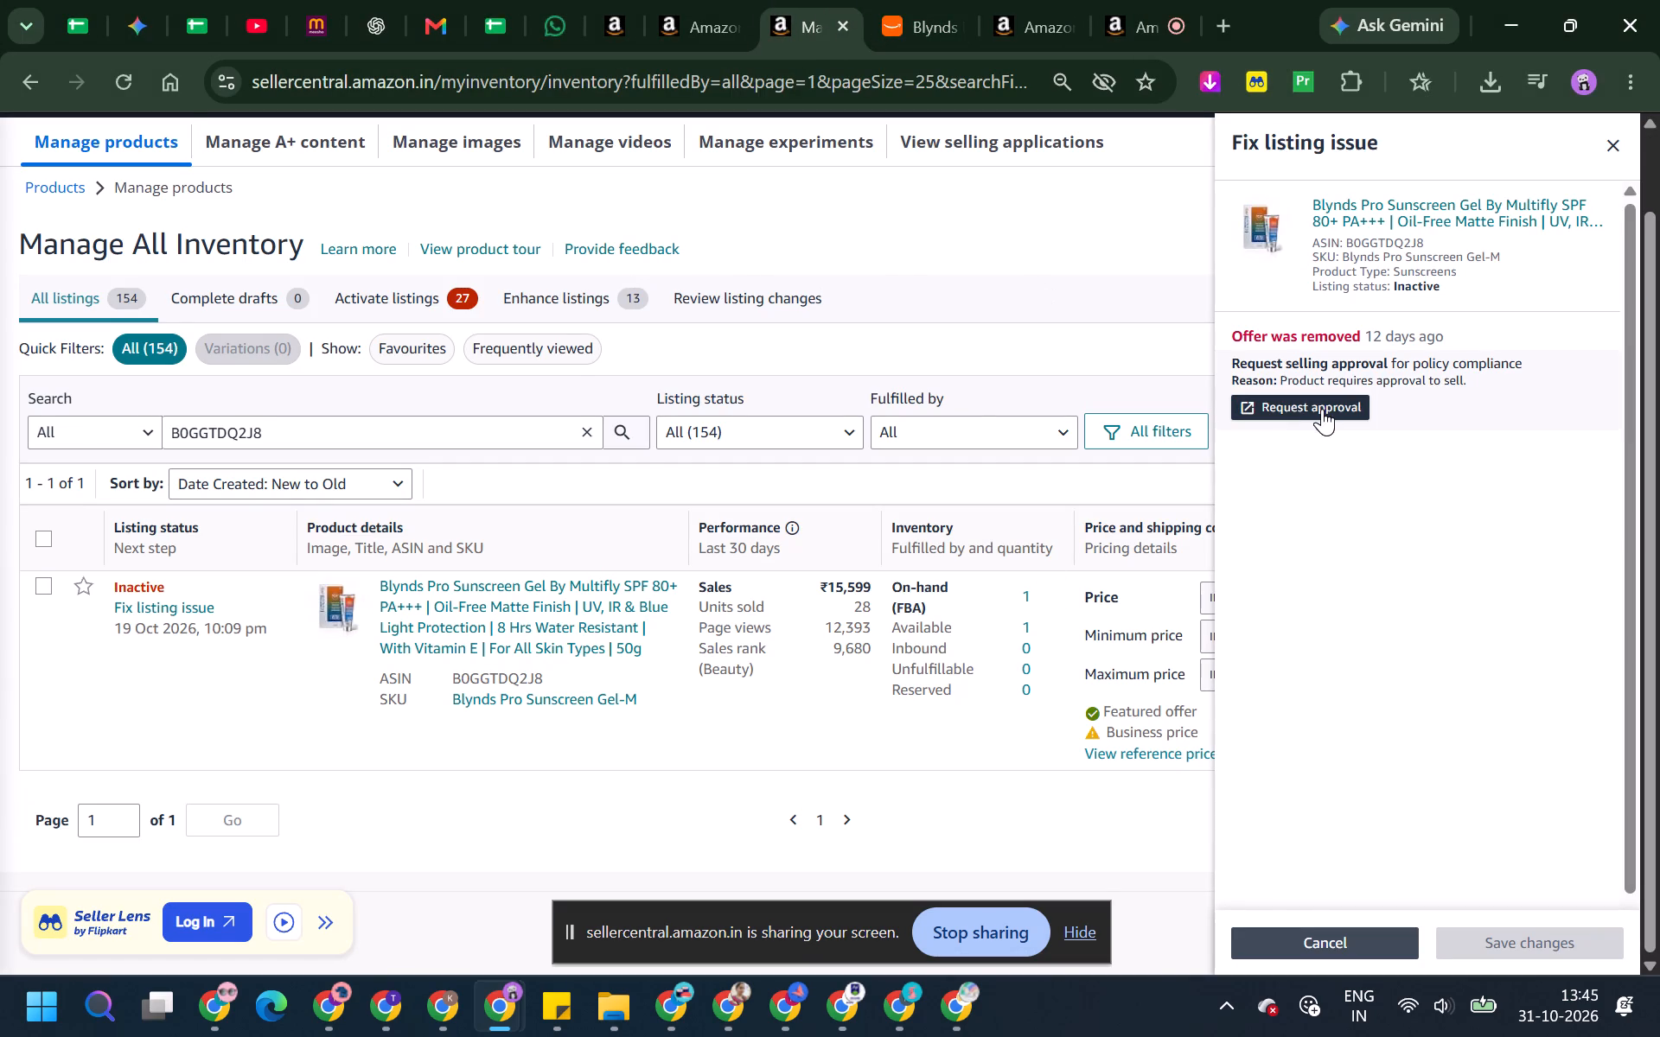
left_click(1322, 409)
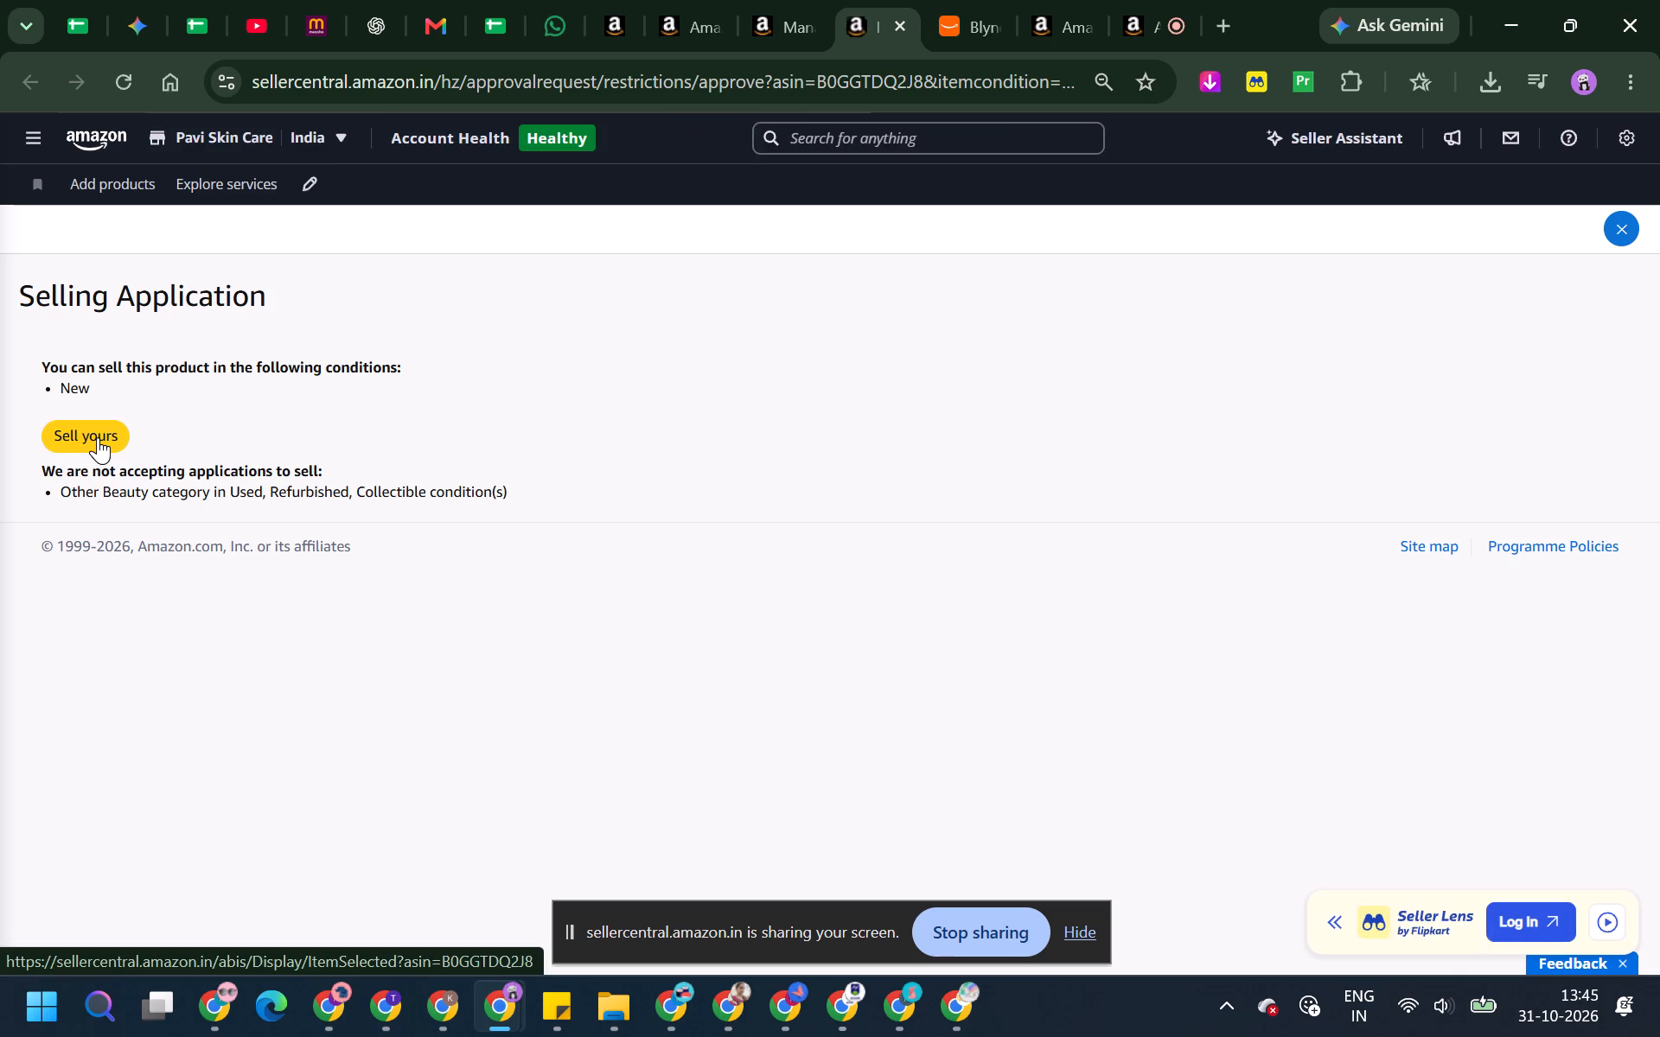
left_click(98, 437)
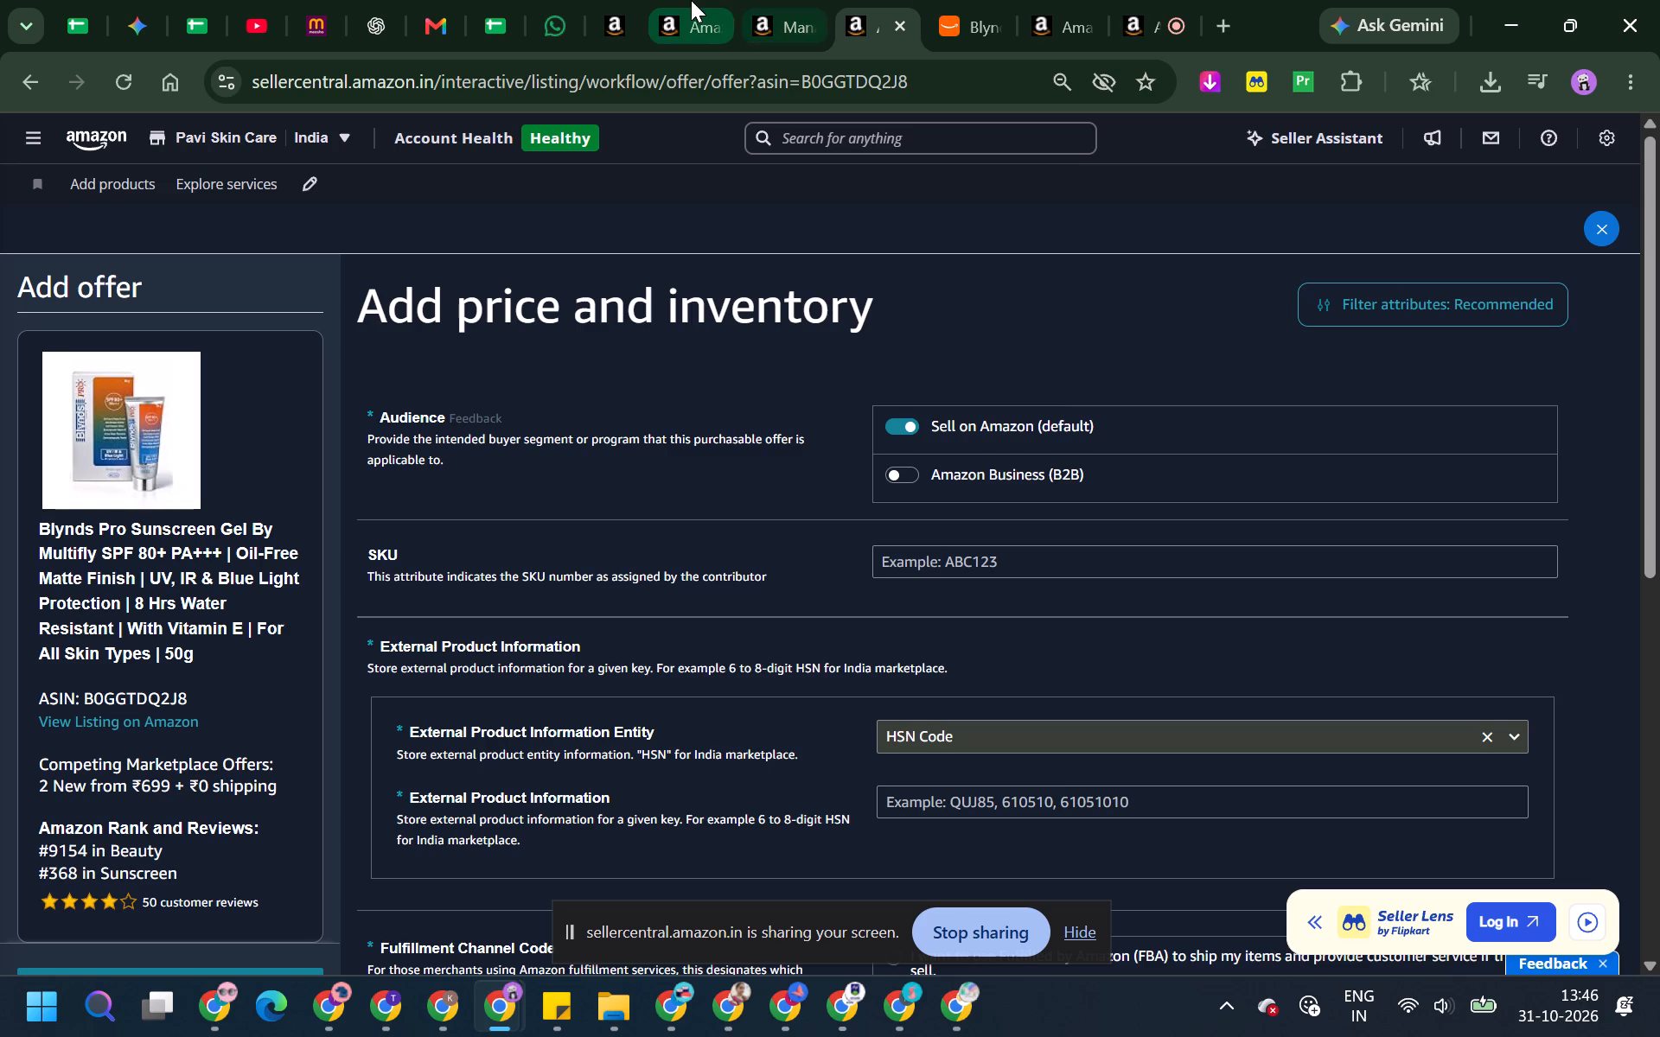
Return from the offer form to the Selling Application page and highlight the line on conditions not open for applications.
left_click(8, 73)
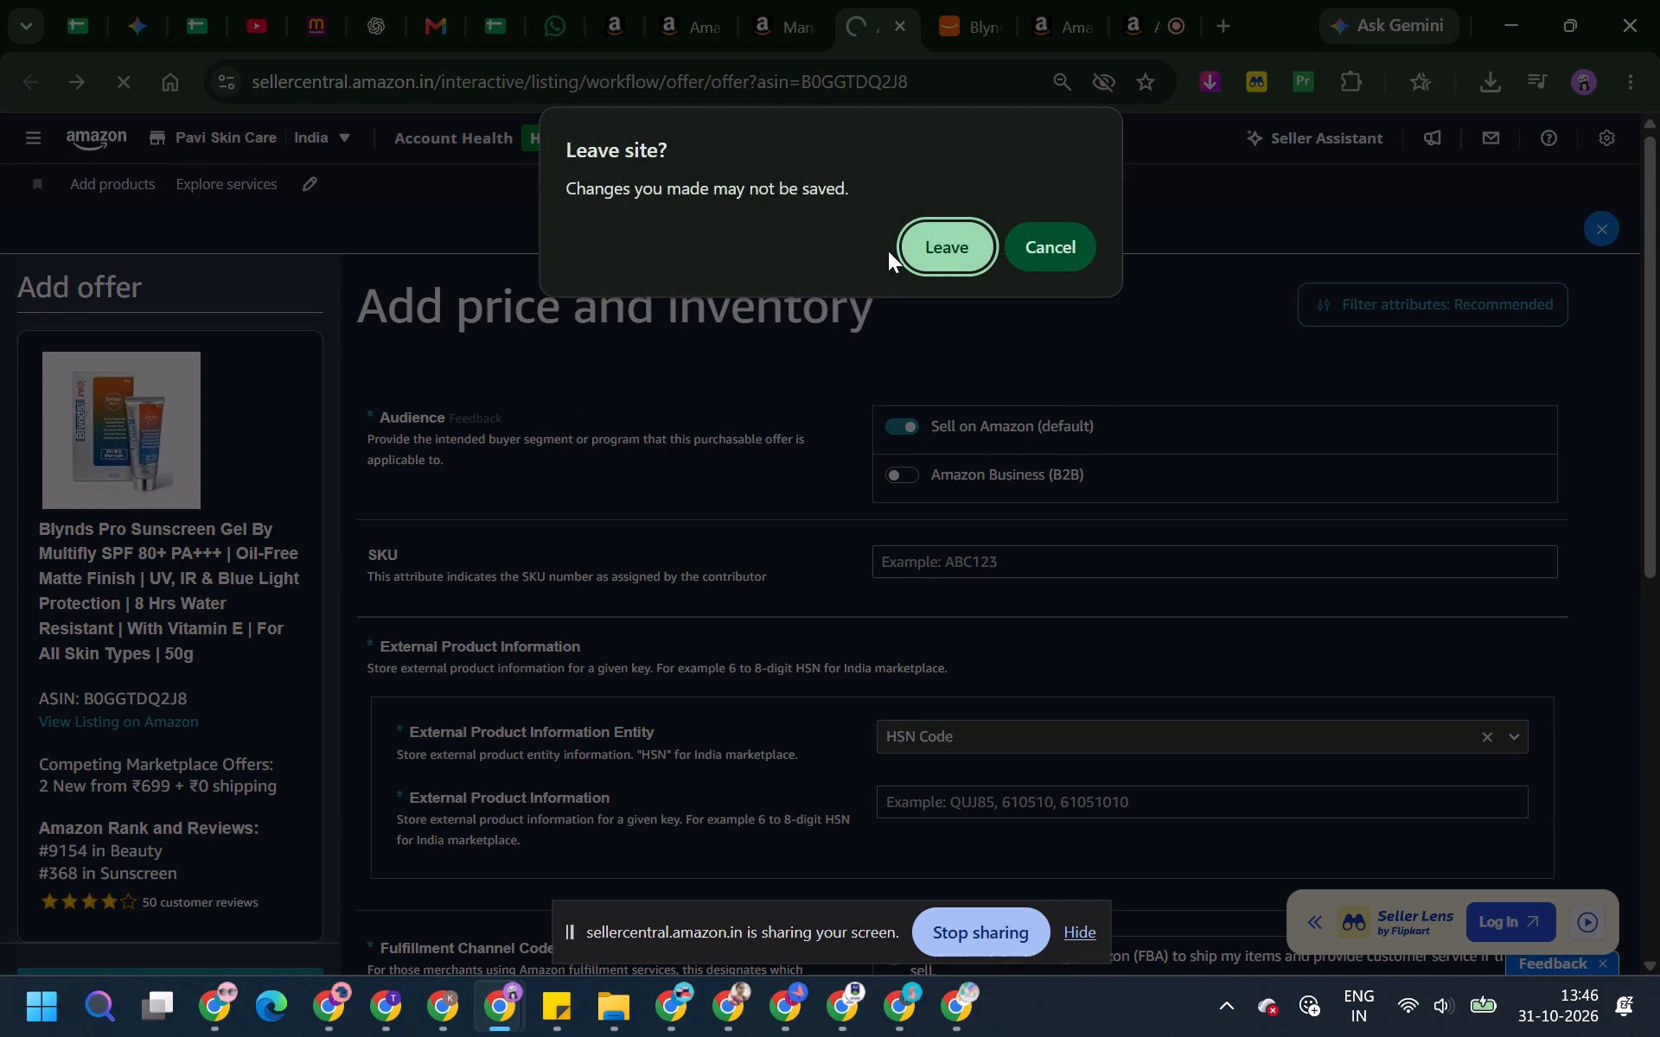
left_click(971, 241)
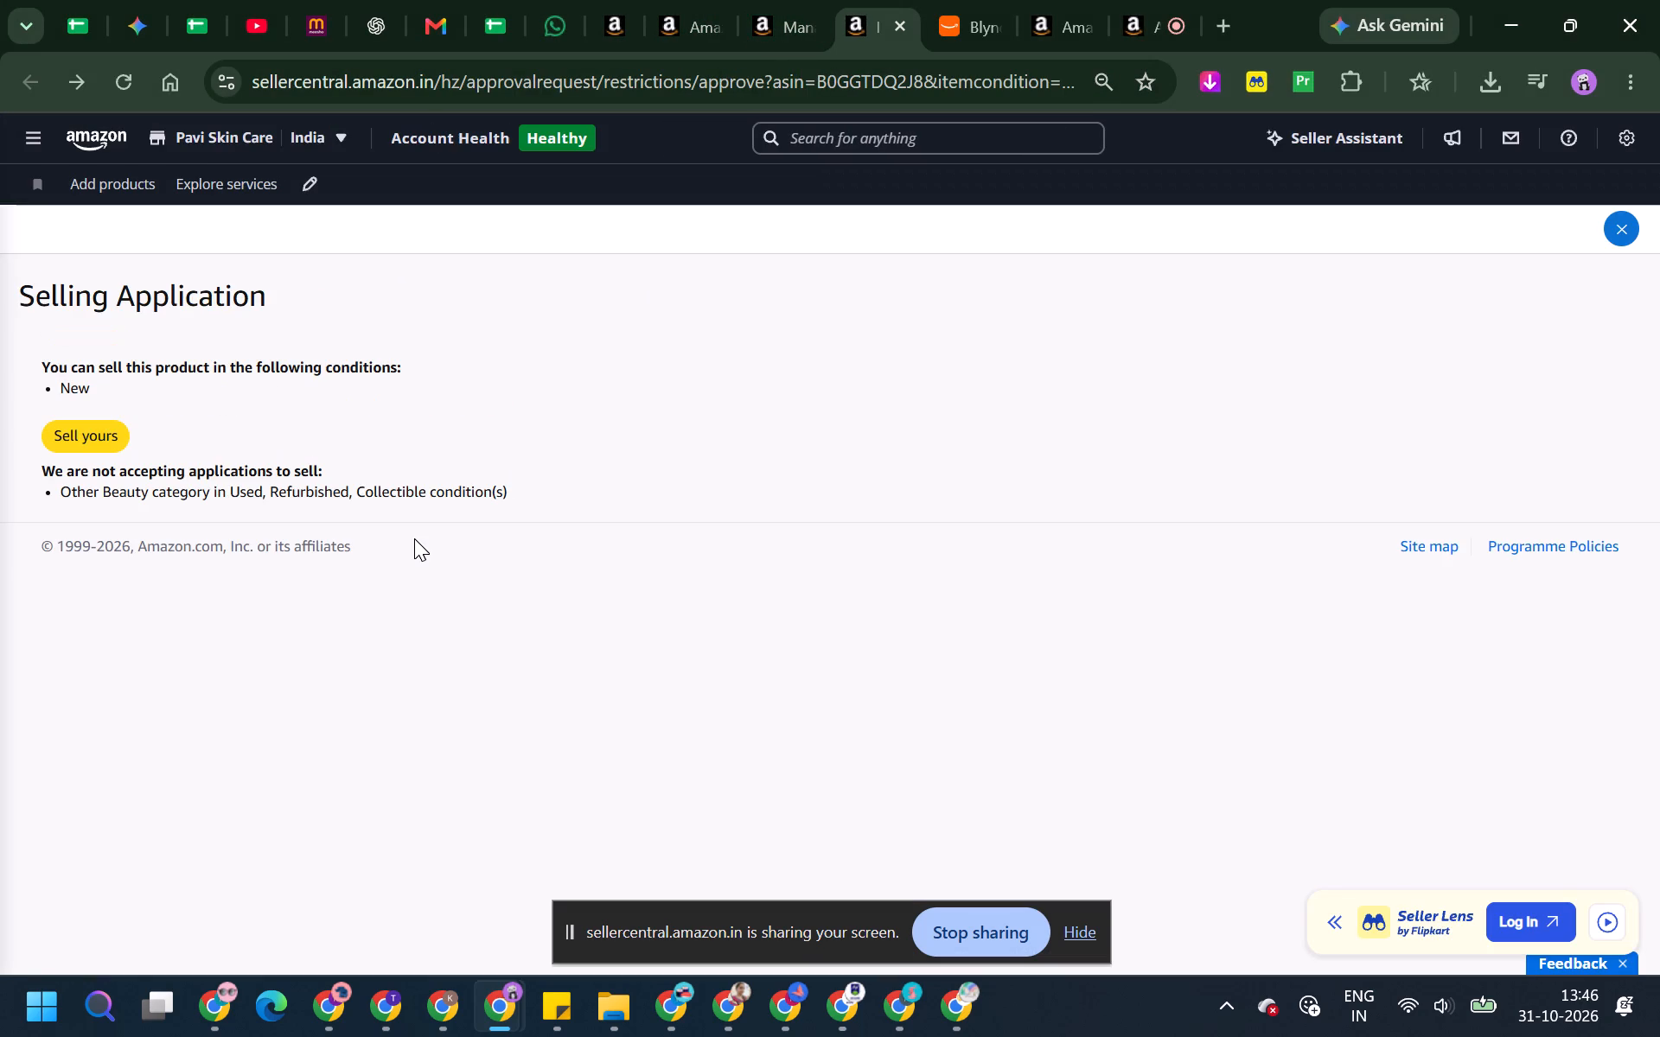
triple_click(431, 505)
left_click(630, 484)
triple_click(418, 499)
left_click(454, 607)
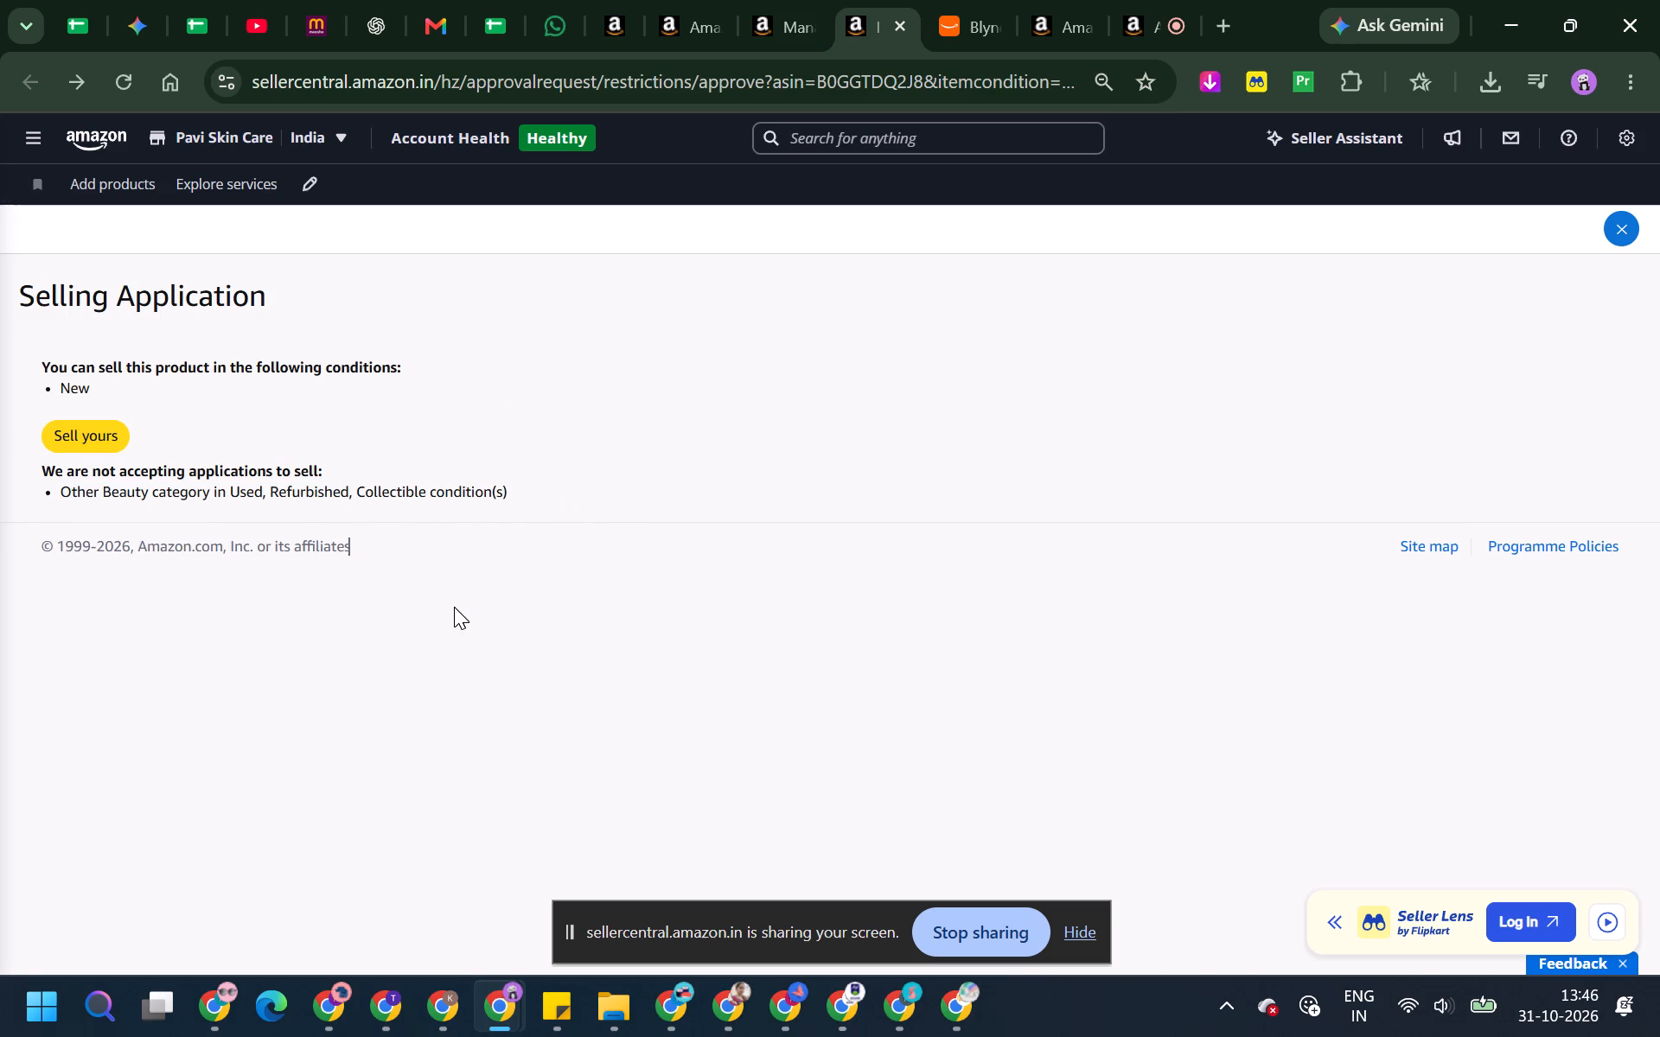
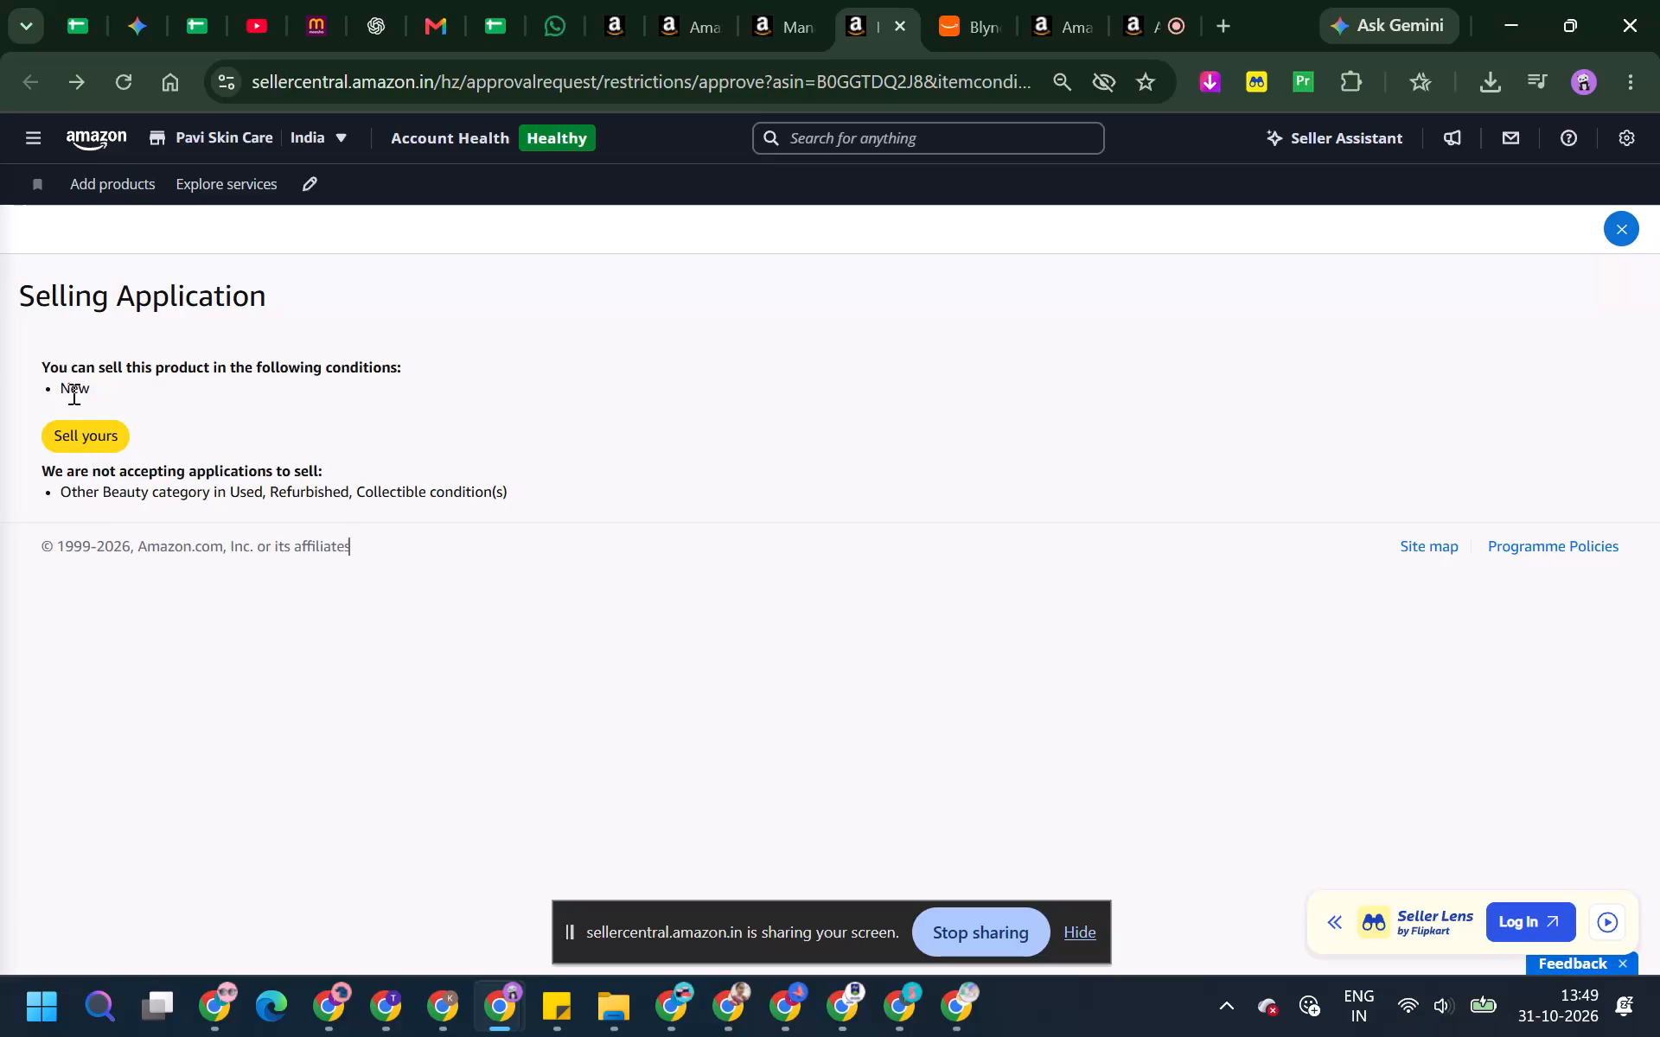
Proceed from the Selling Application to the sunscreen's Add price and inventory form.
left_click(109, 431)
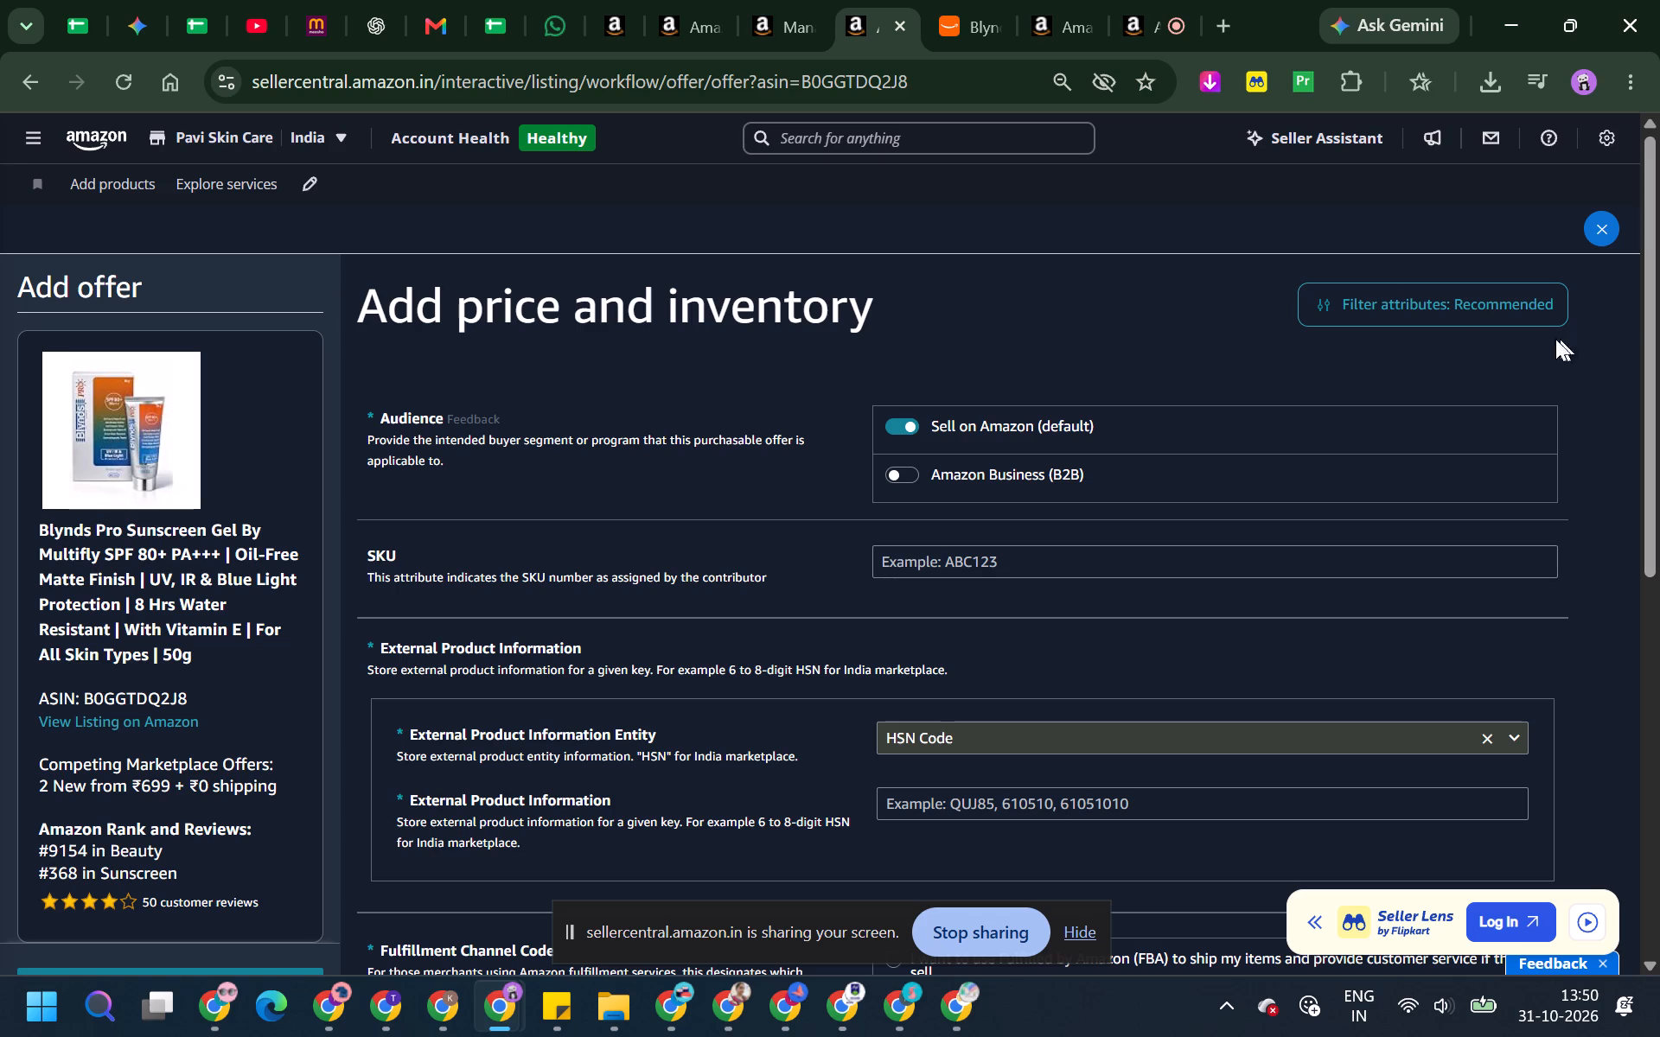
Set the offer form's attribute filter to All.
left_click(1467, 334)
left_click(1459, 317)
left_click(1344, 427)
Look through the sunscreen's full offer form, from Audience and SKU to the external product, importer and packer information fields.
scroll(614, 437, "down", 3)
scroll(614, 437, "up", 3)
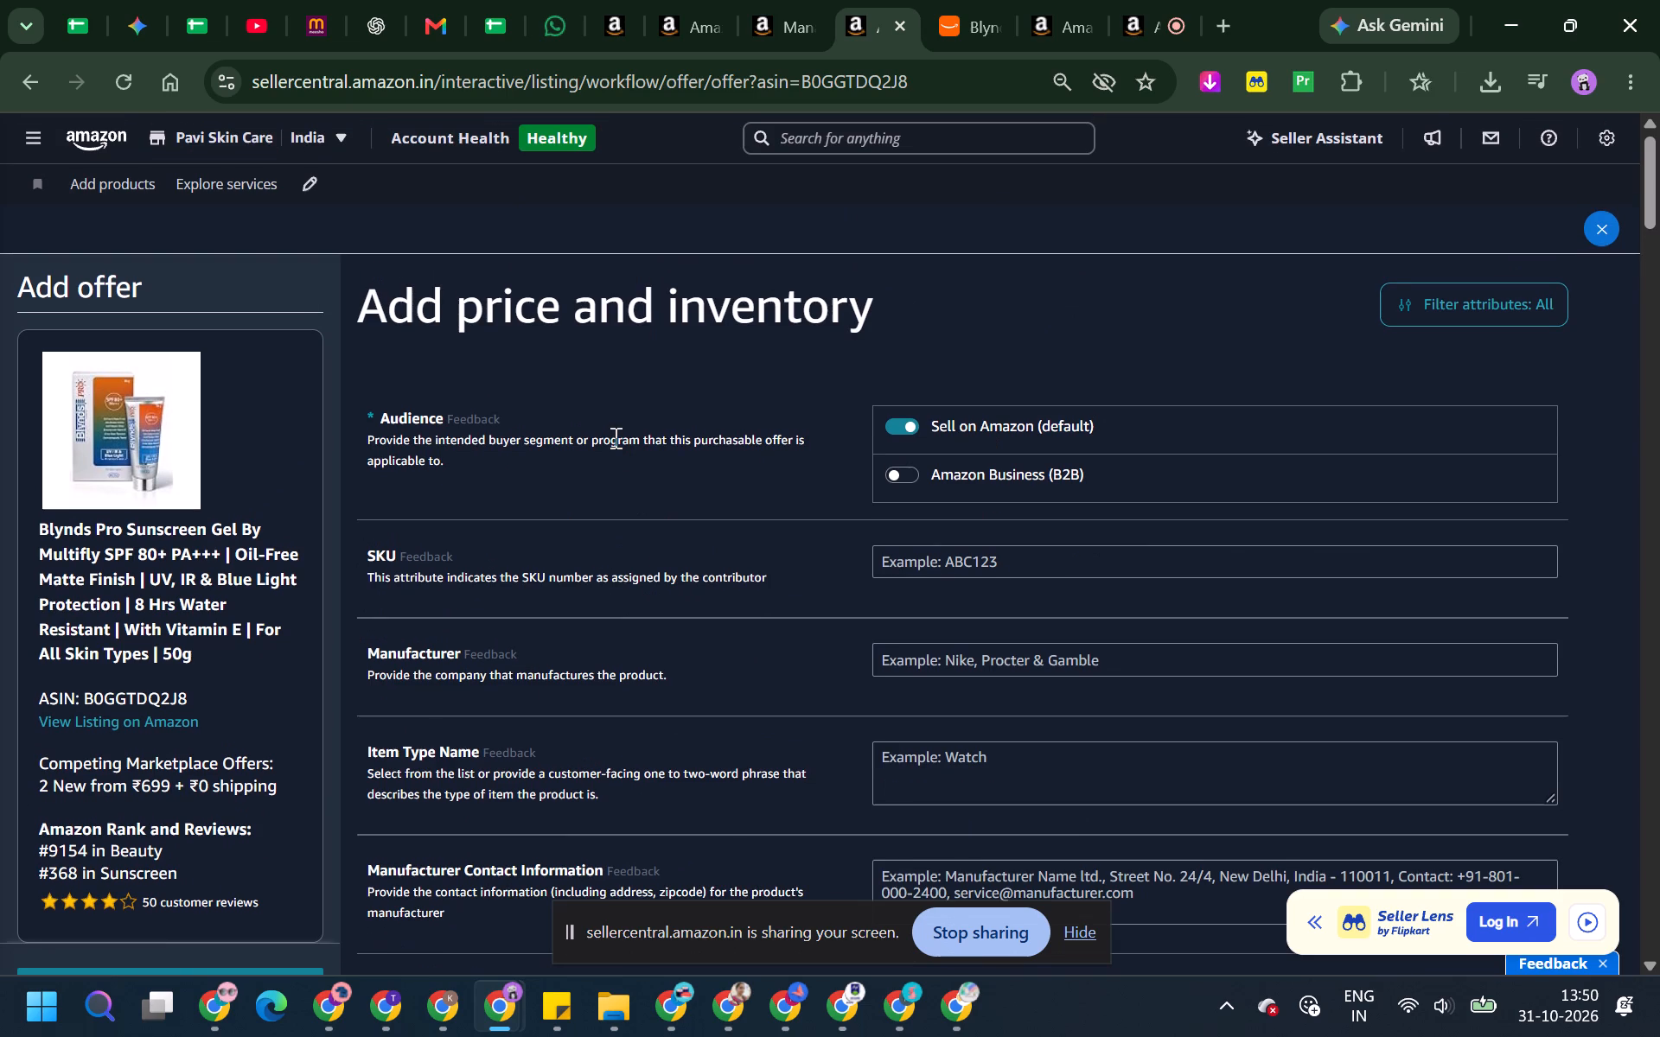
left_click(614, 437)
scroll(614, 437, "down", 9)
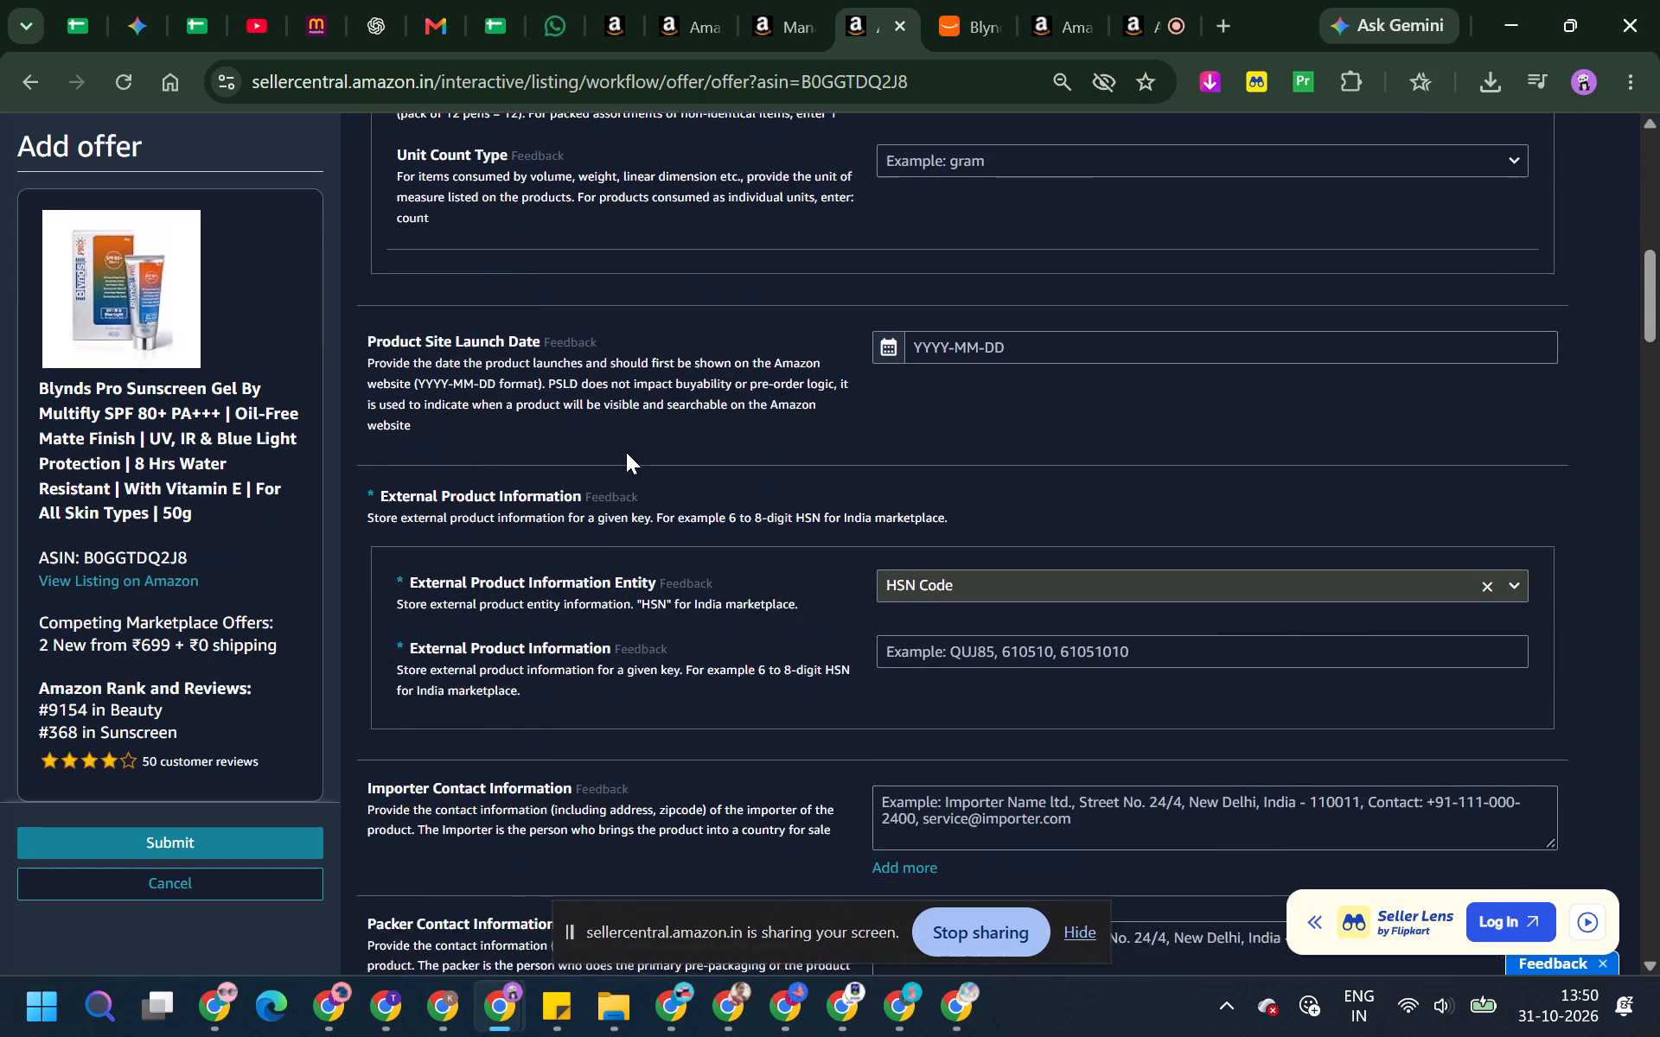
scroll(626, 452, "down", 1)
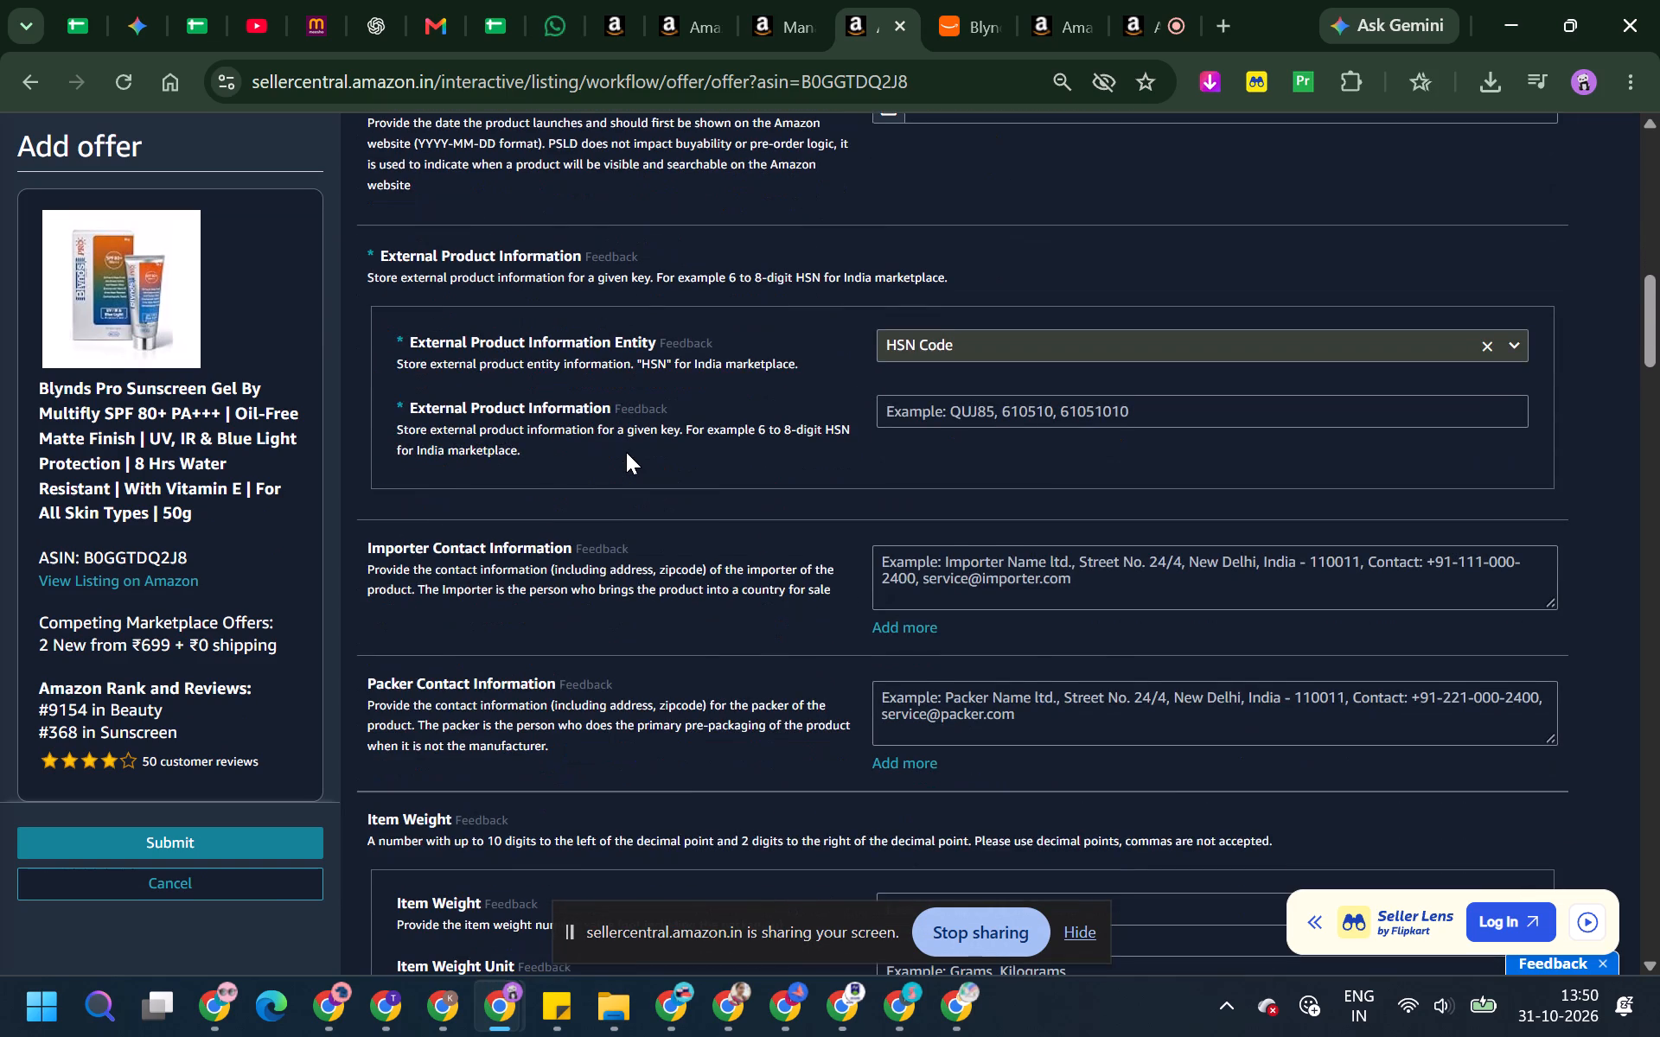
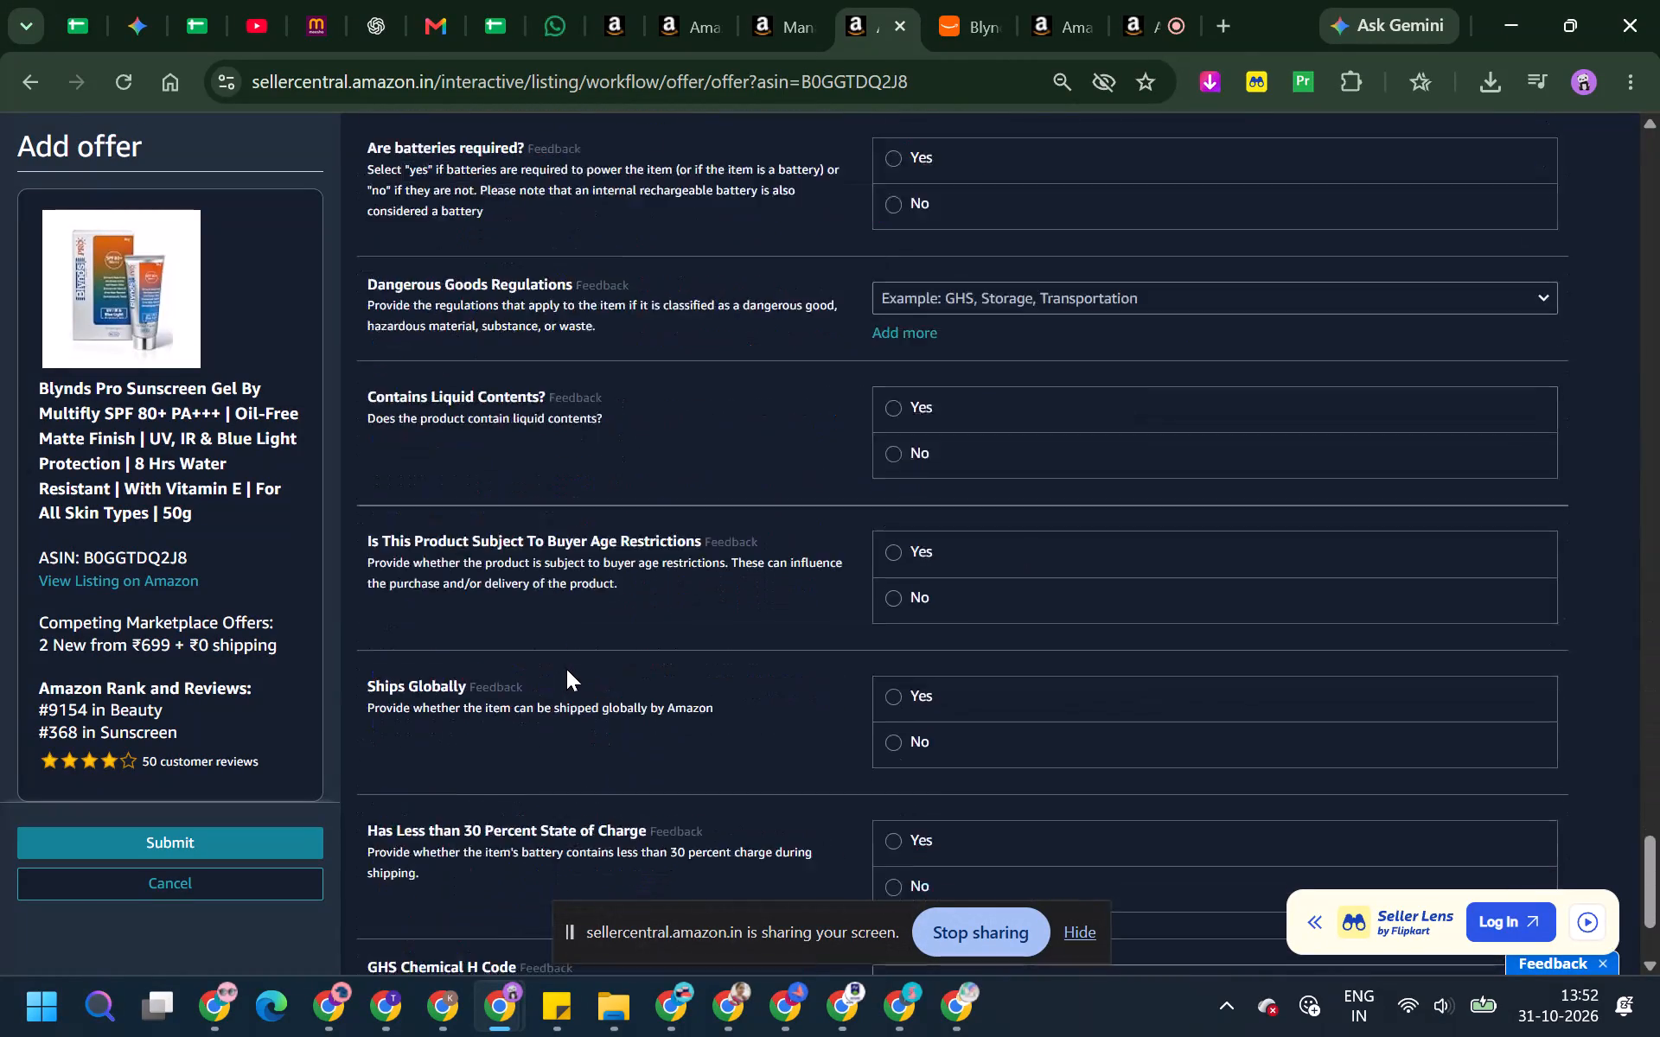
Search the sunscreen's offer form for the word "offer" and go to the match in the Audience field.
scroll(566, 669, "down", 4)
key("ctrl+f")
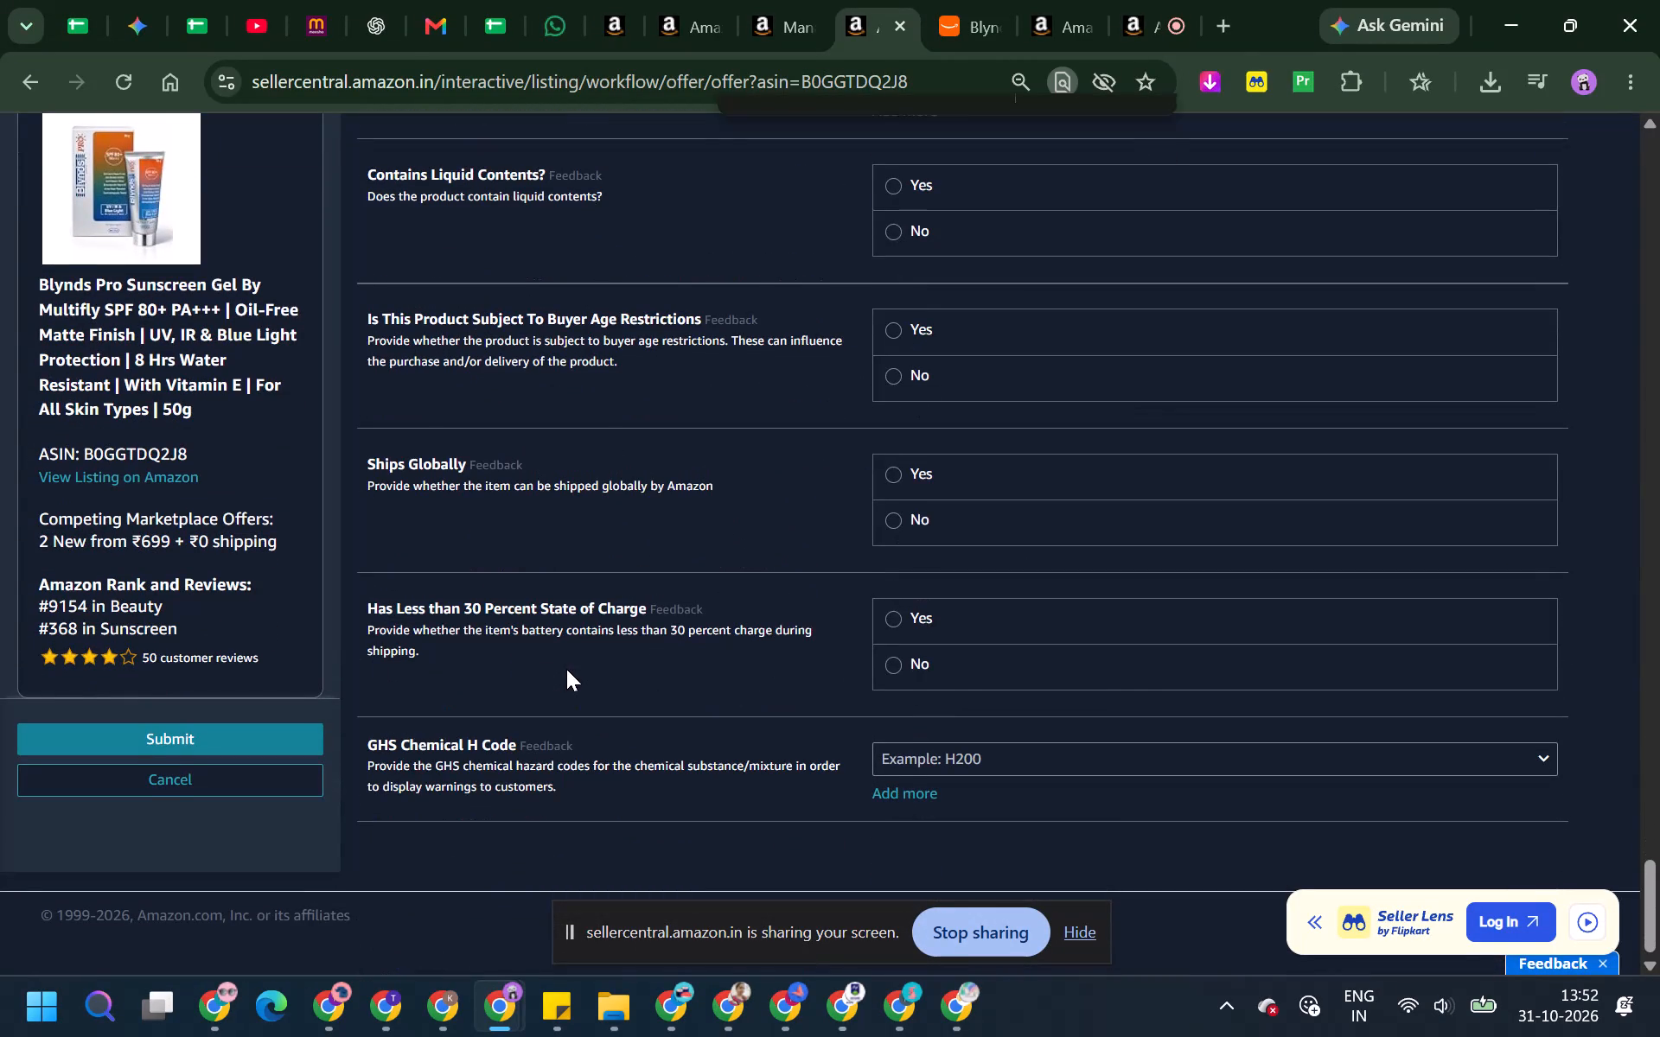
type("offer")
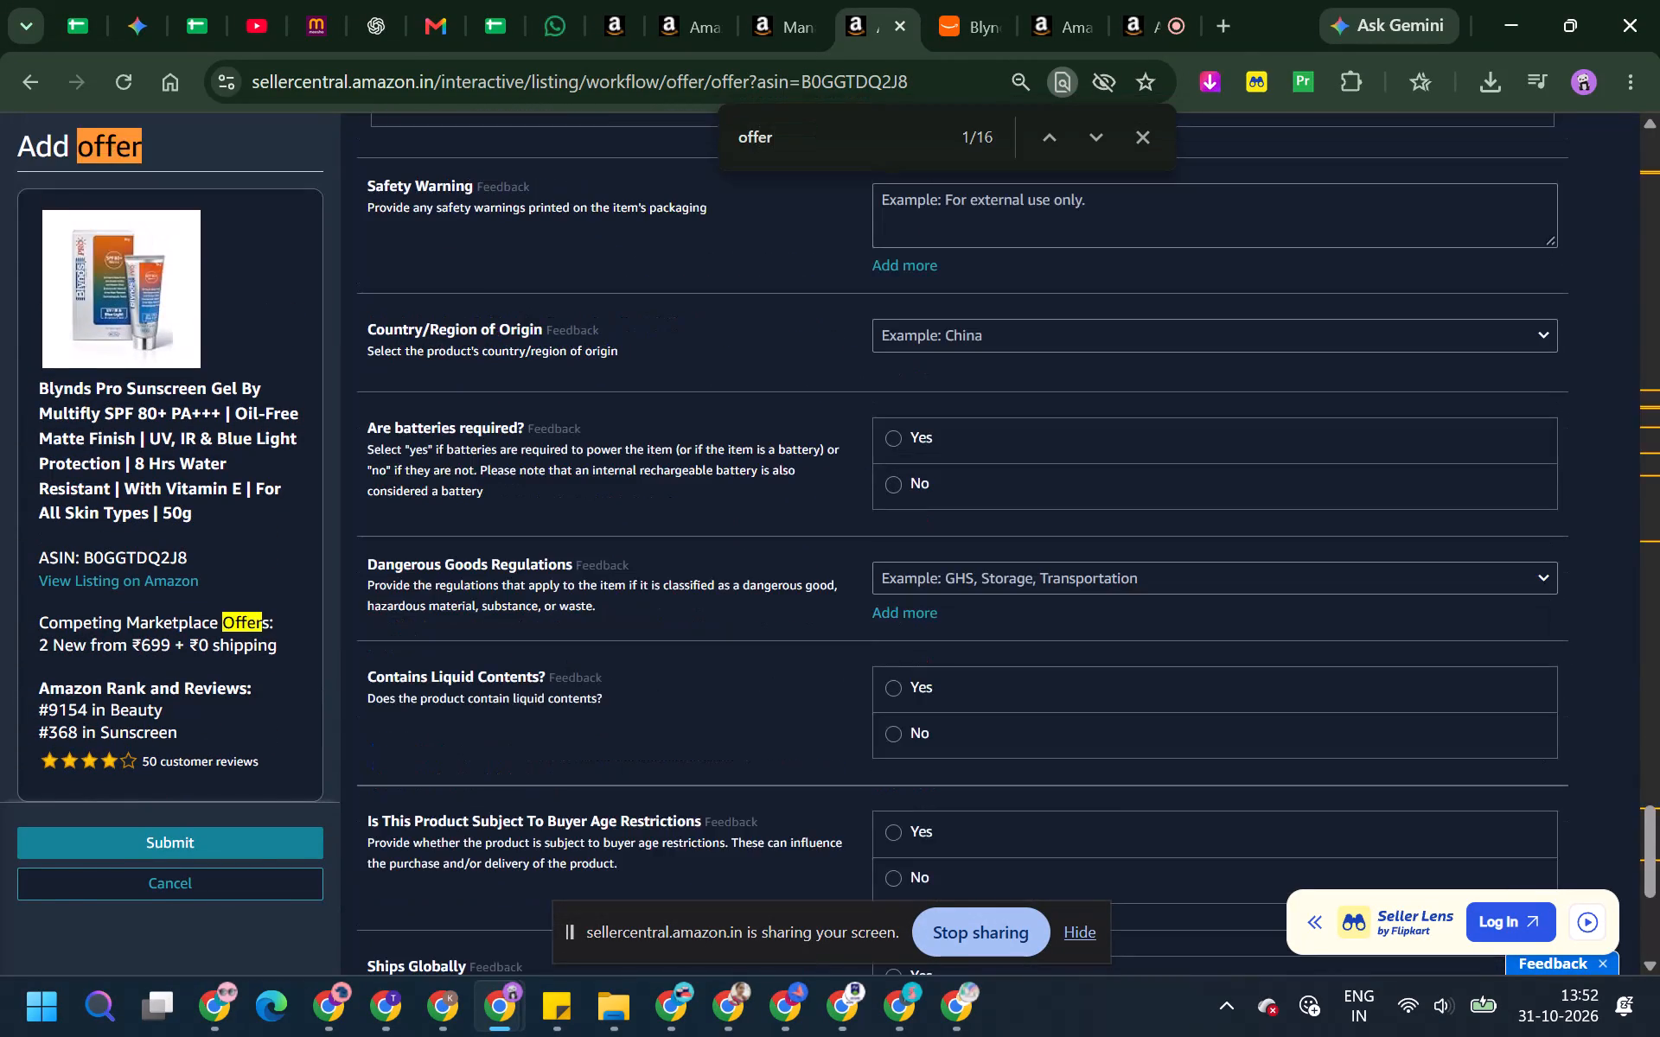
scroll(682, 537, "down", 4)
scroll(682, 537, "up", 4)
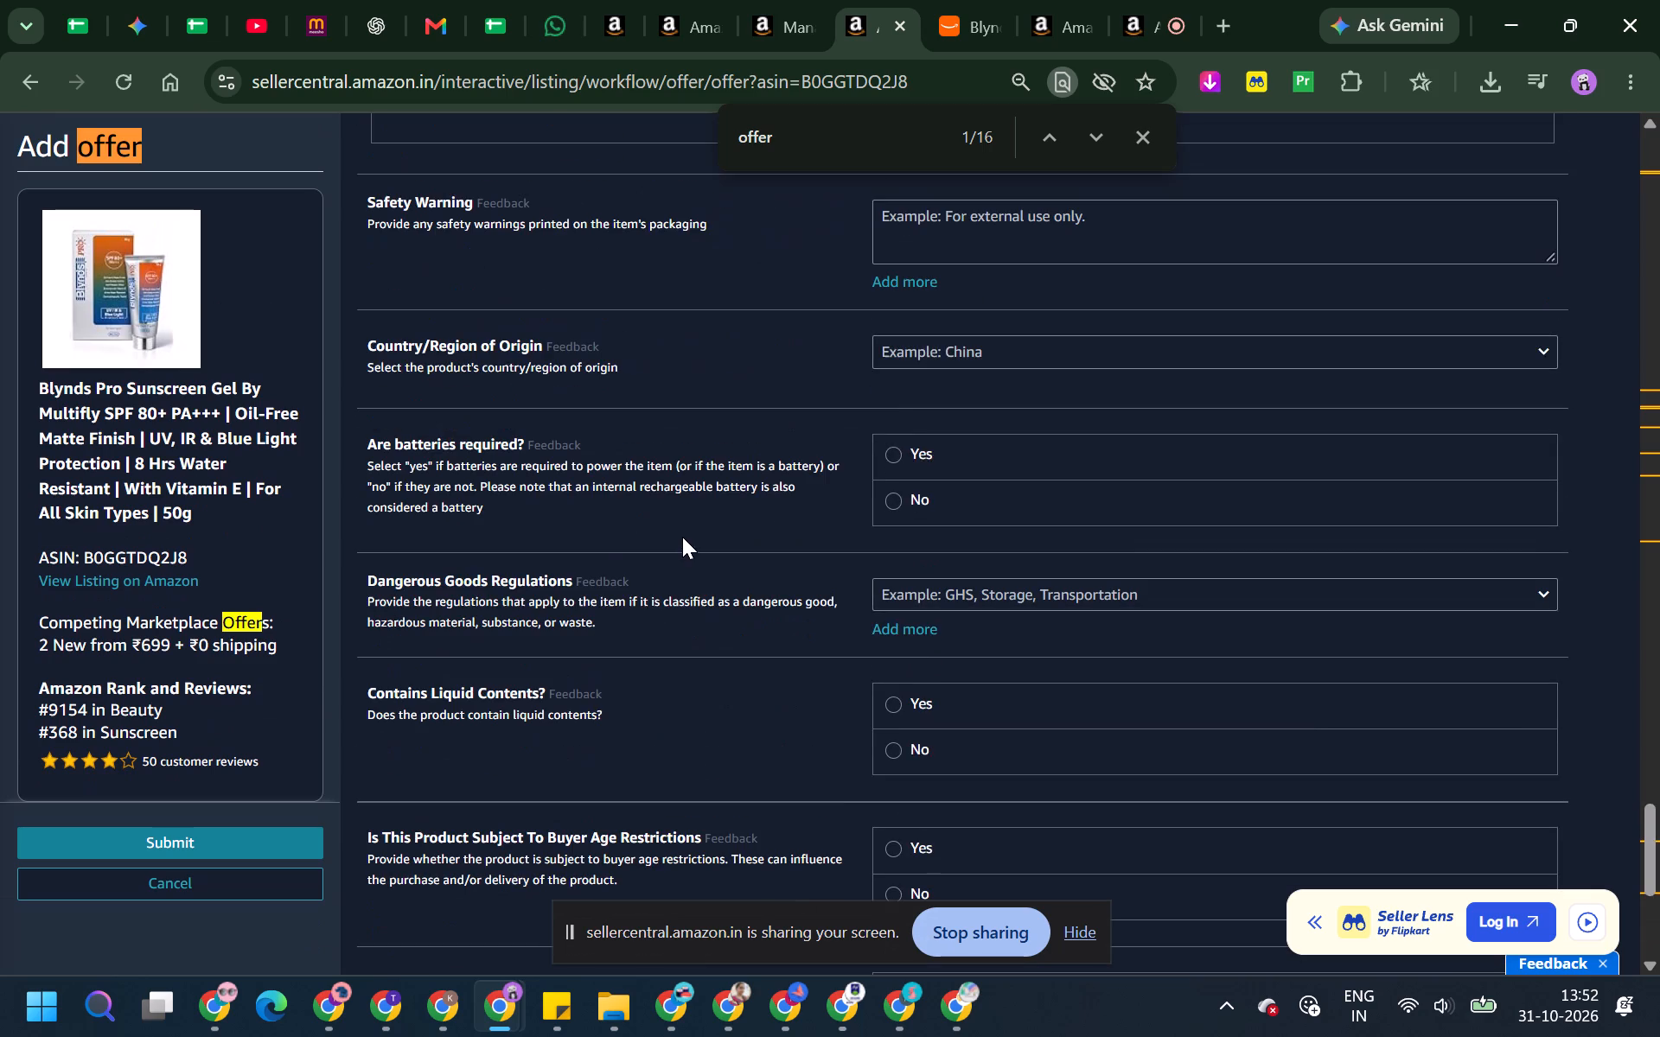
key("Return")
key("Return")
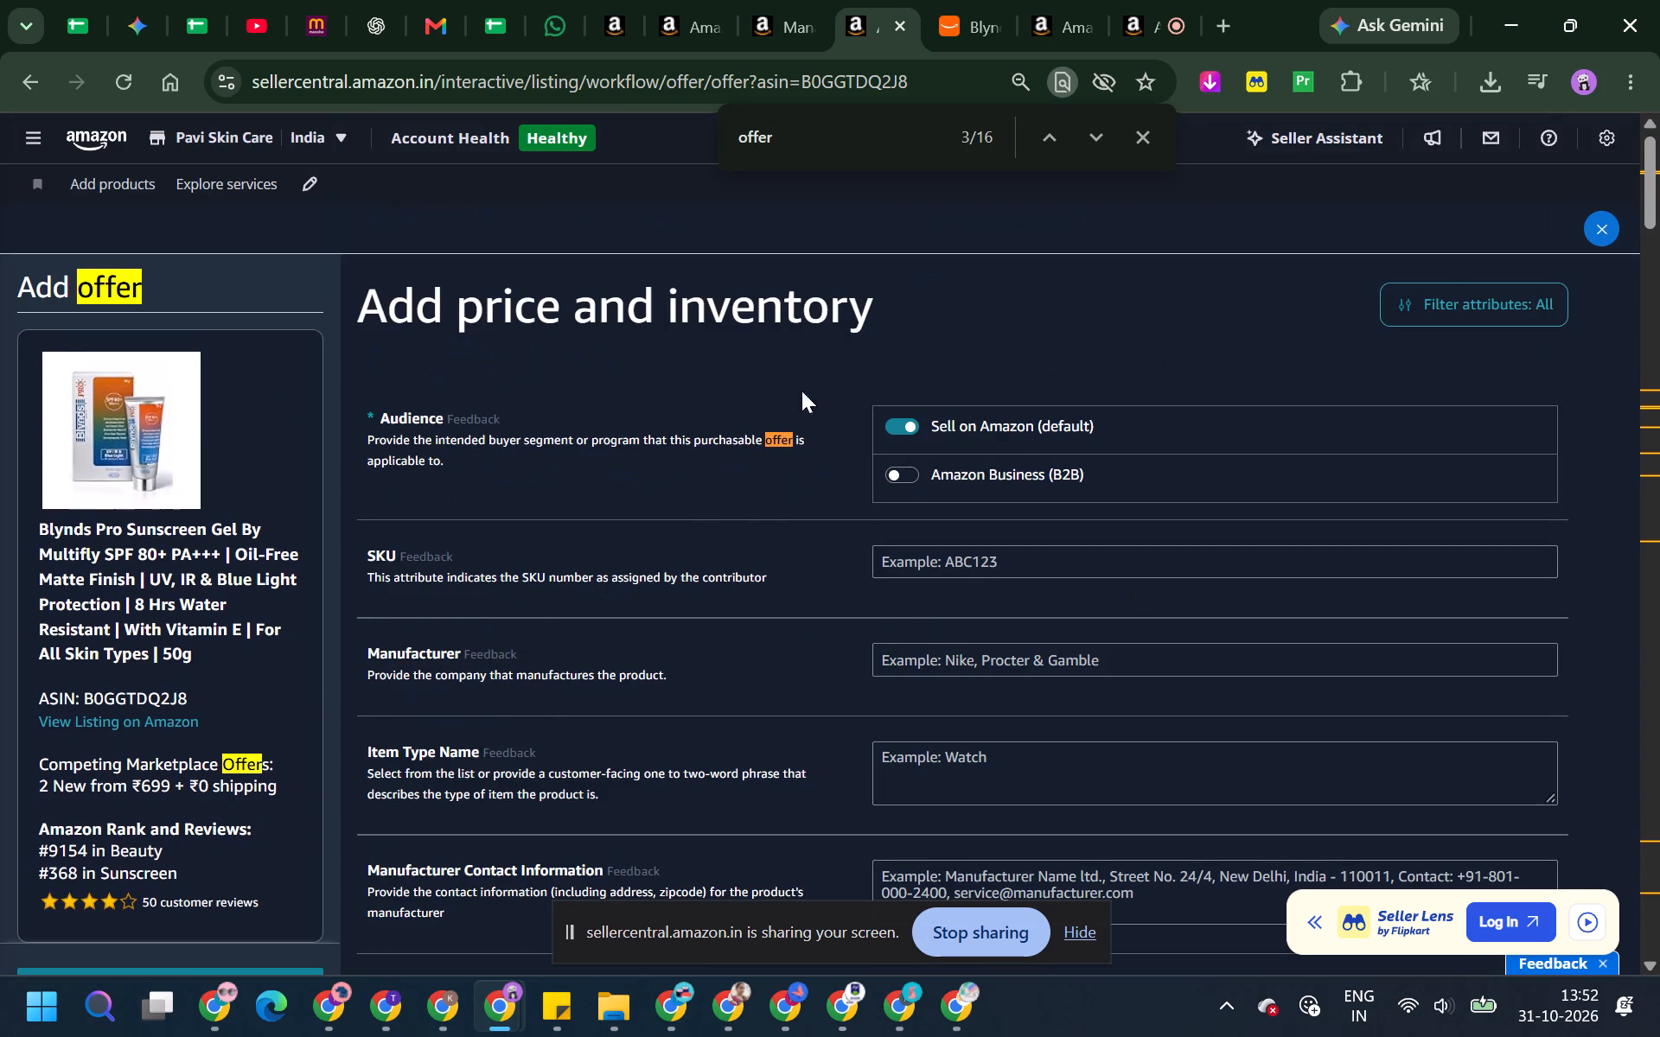
Look through the form's highlighted fields from Audience through pricing, gift options and package dimensions, and back to Maximum Order Quantity.
scroll(688, 480, "down", 13)
scroll(587, 598, "down", 3)
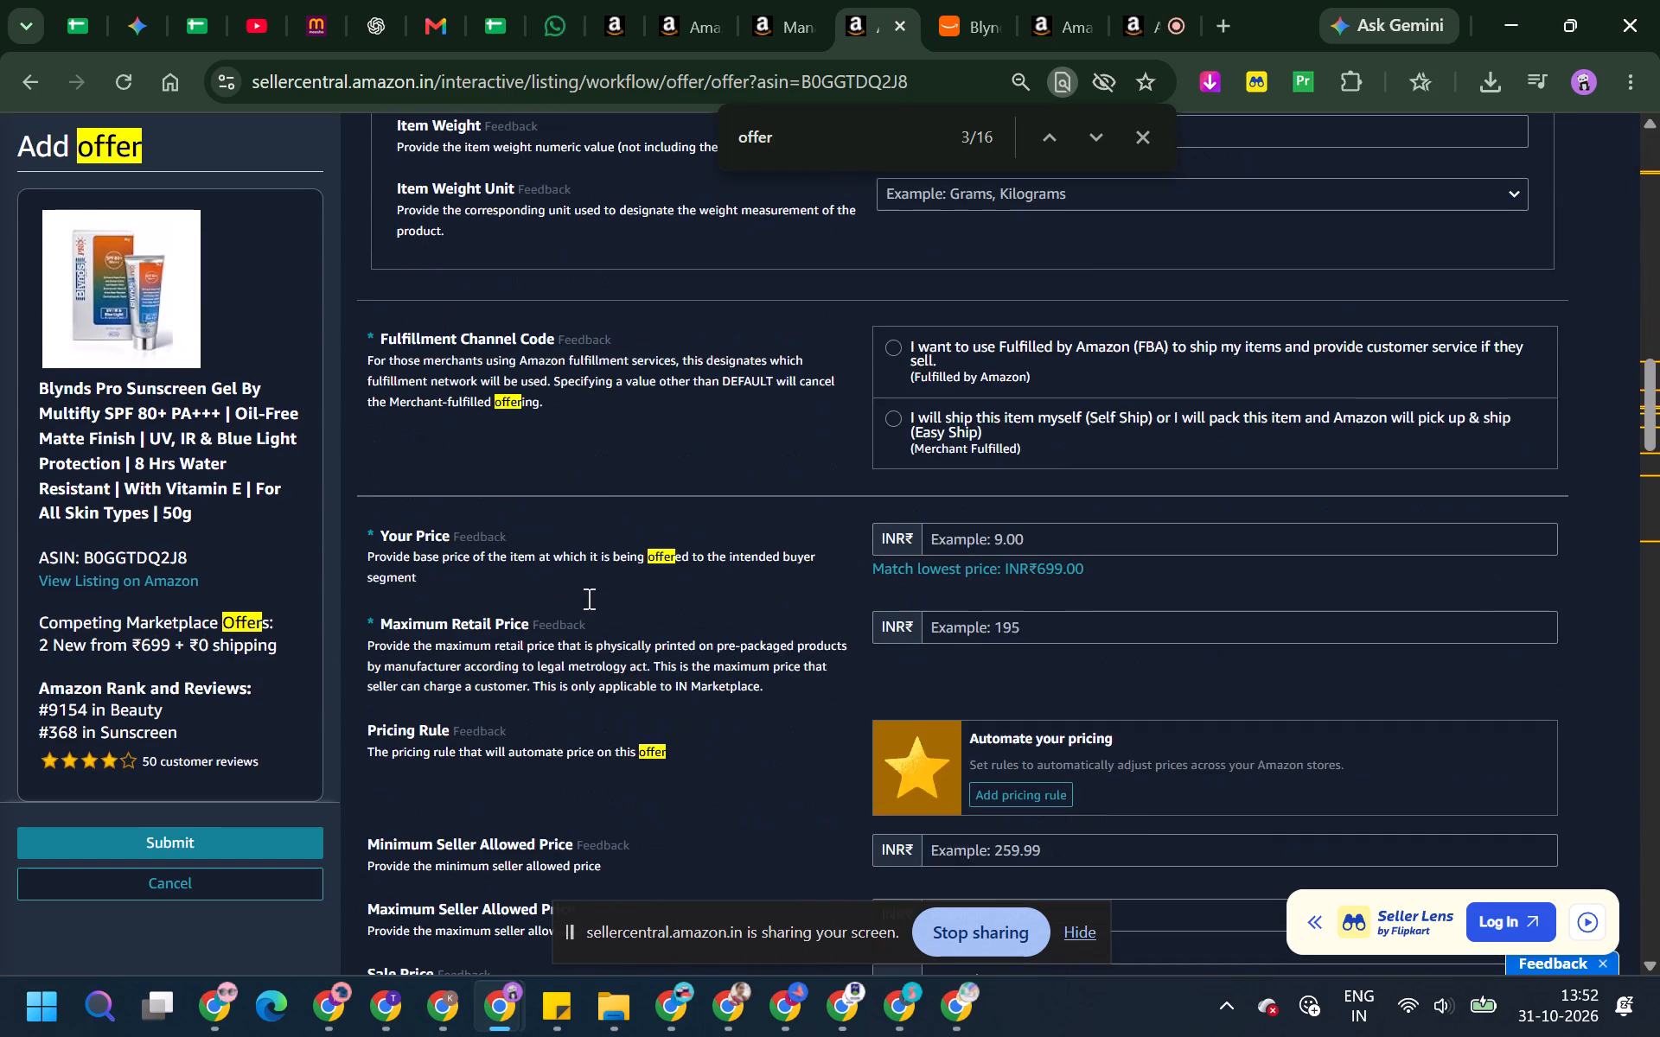
scroll(428, 597, "down", 3)
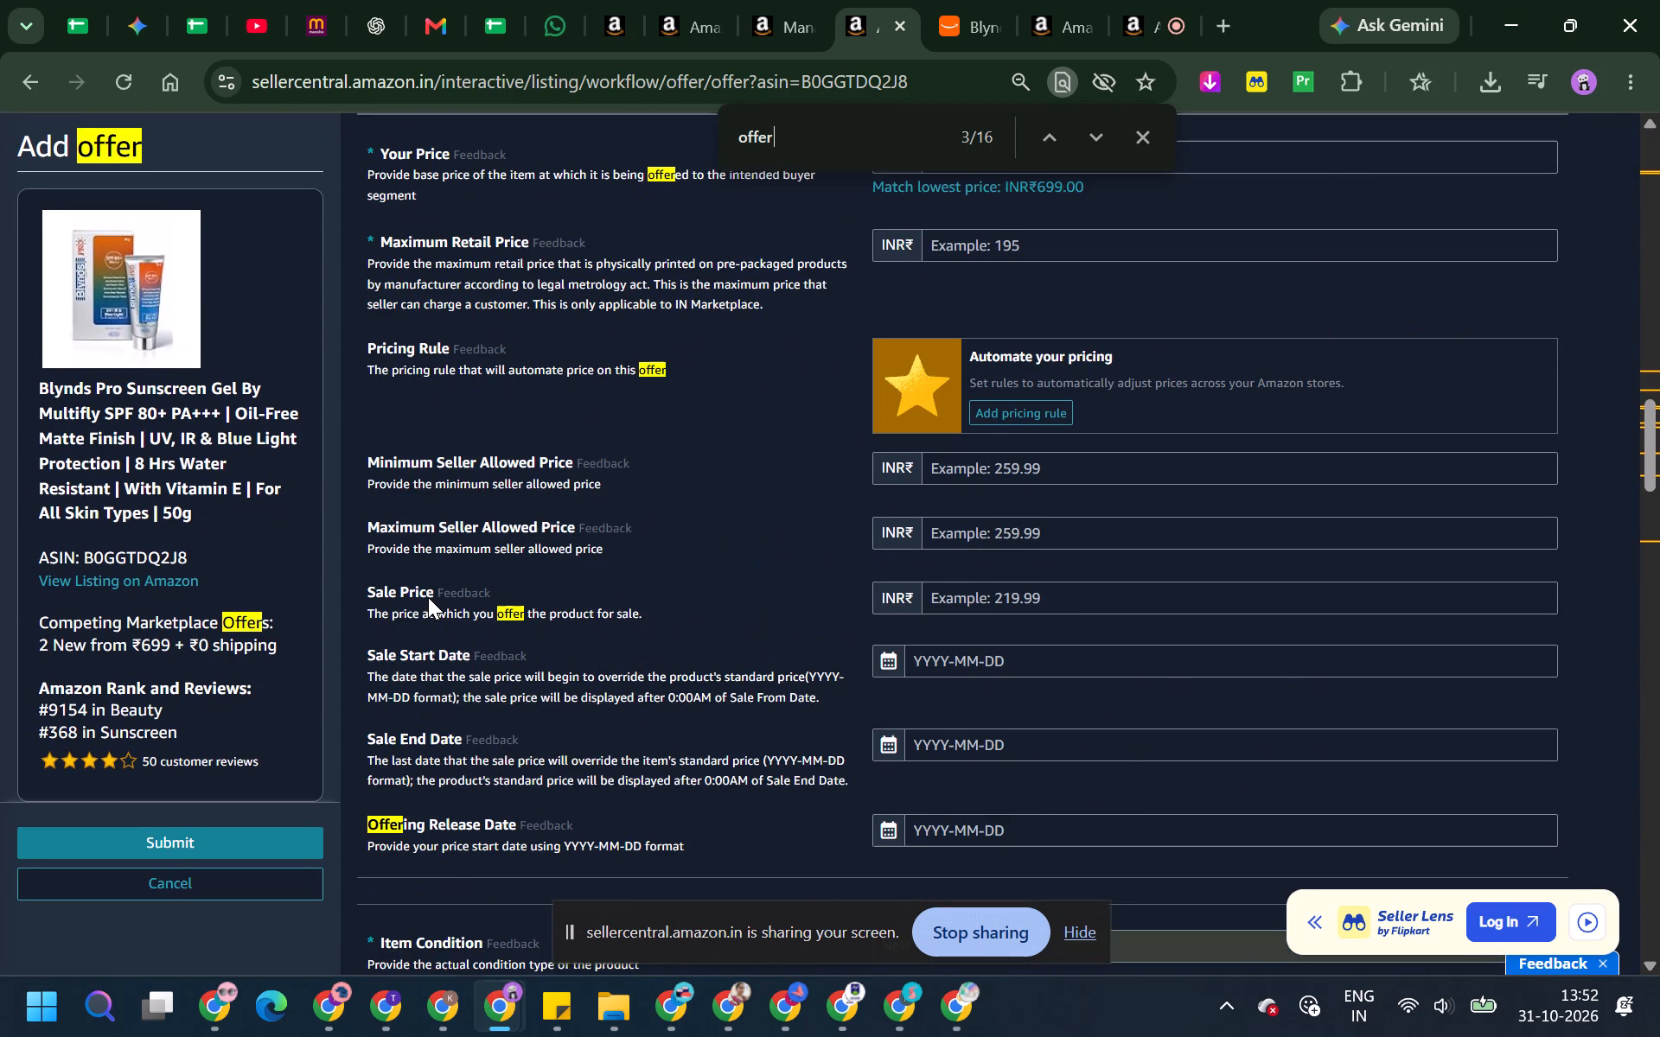
scroll(593, 583, "down", 3)
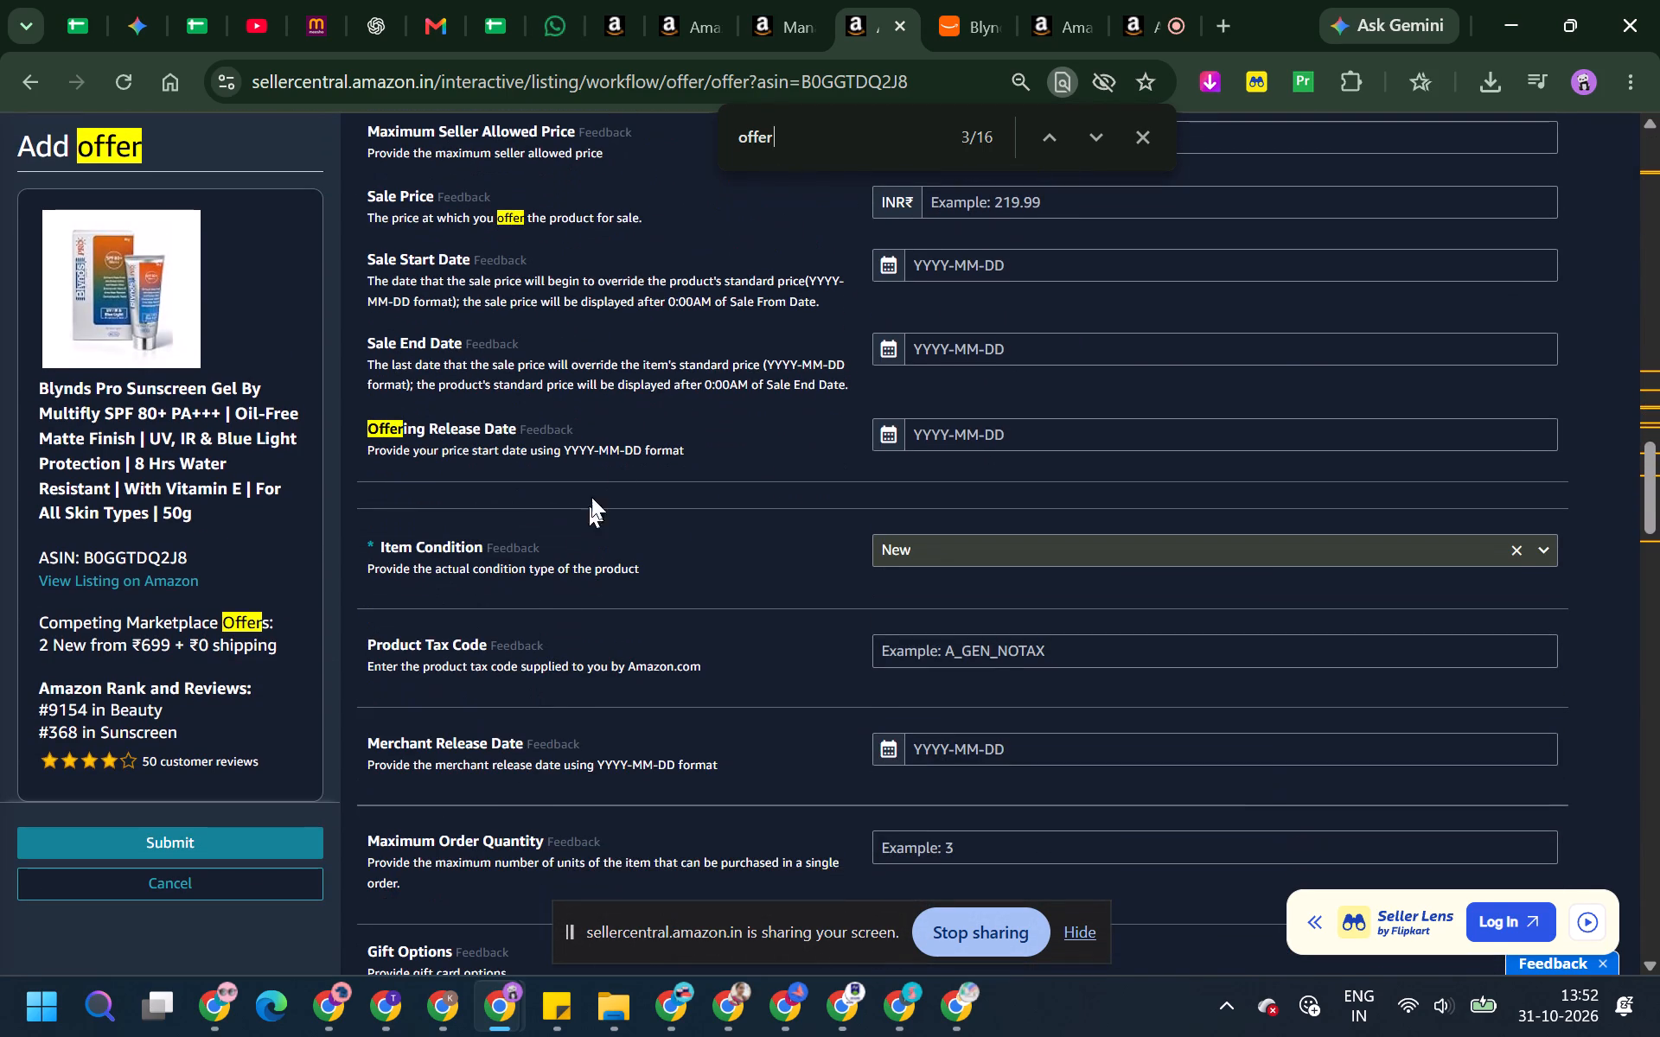
scroll(667, 422, "down", 3)
scroll(468, 602, "down", 1)
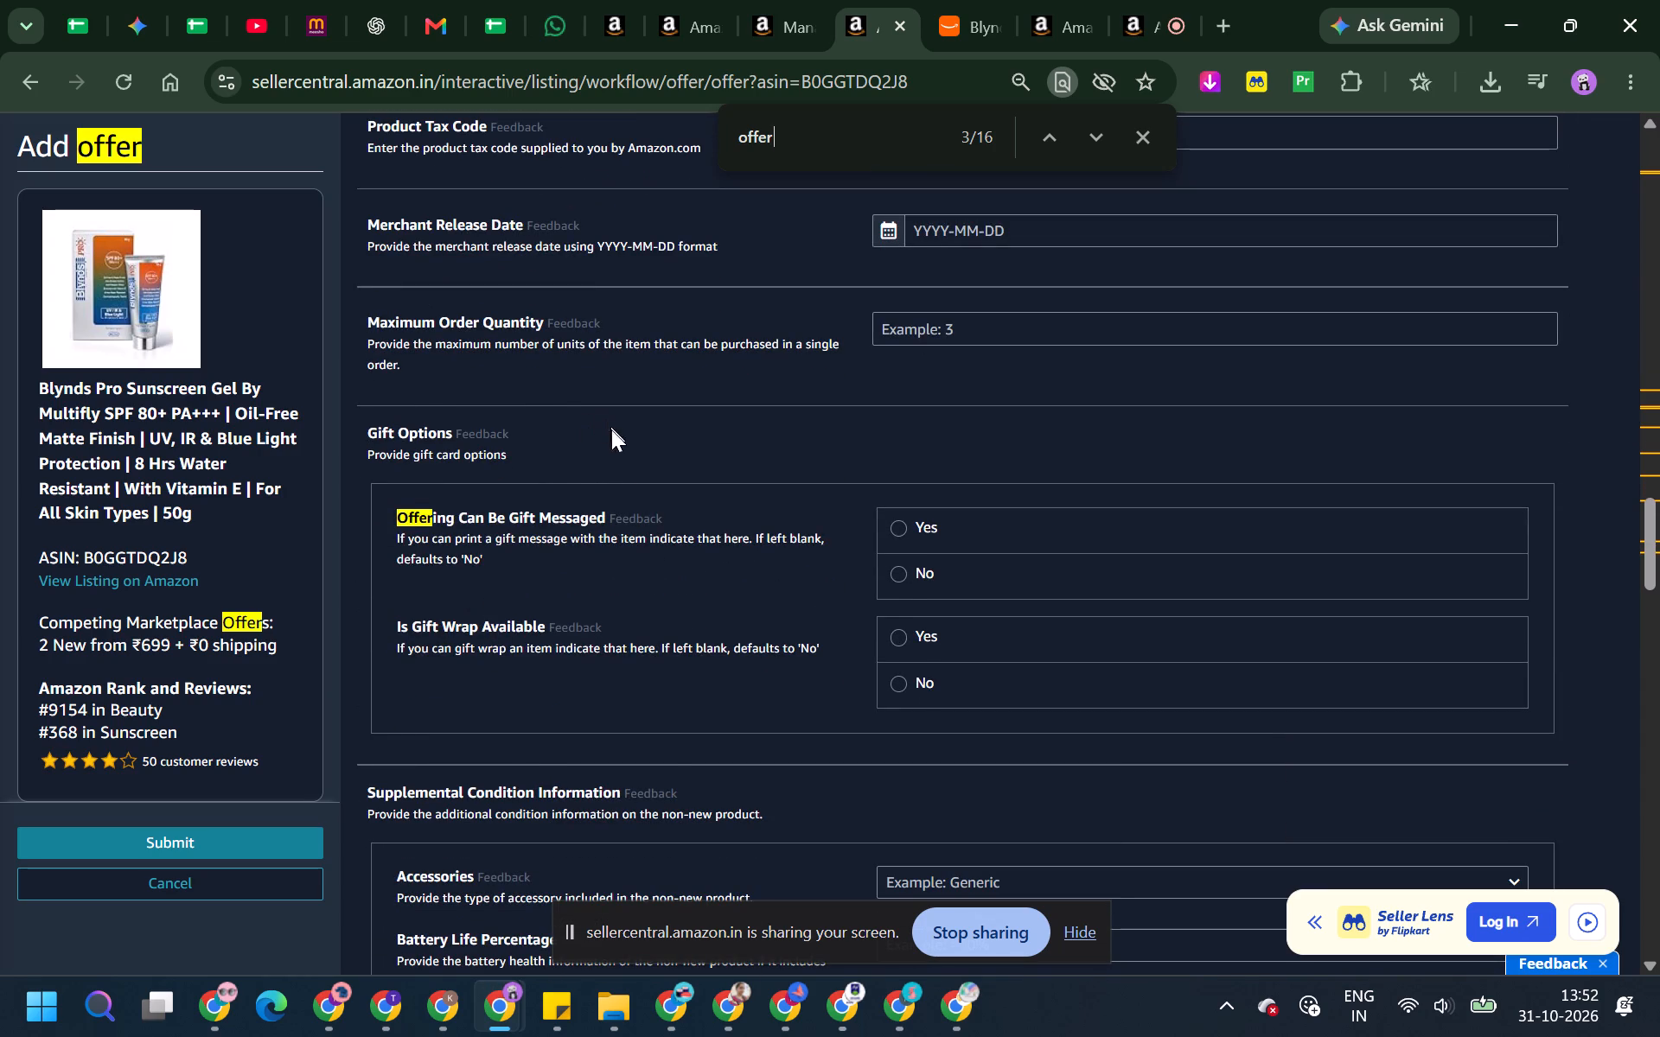
scroll(632, 481, "down", 3)
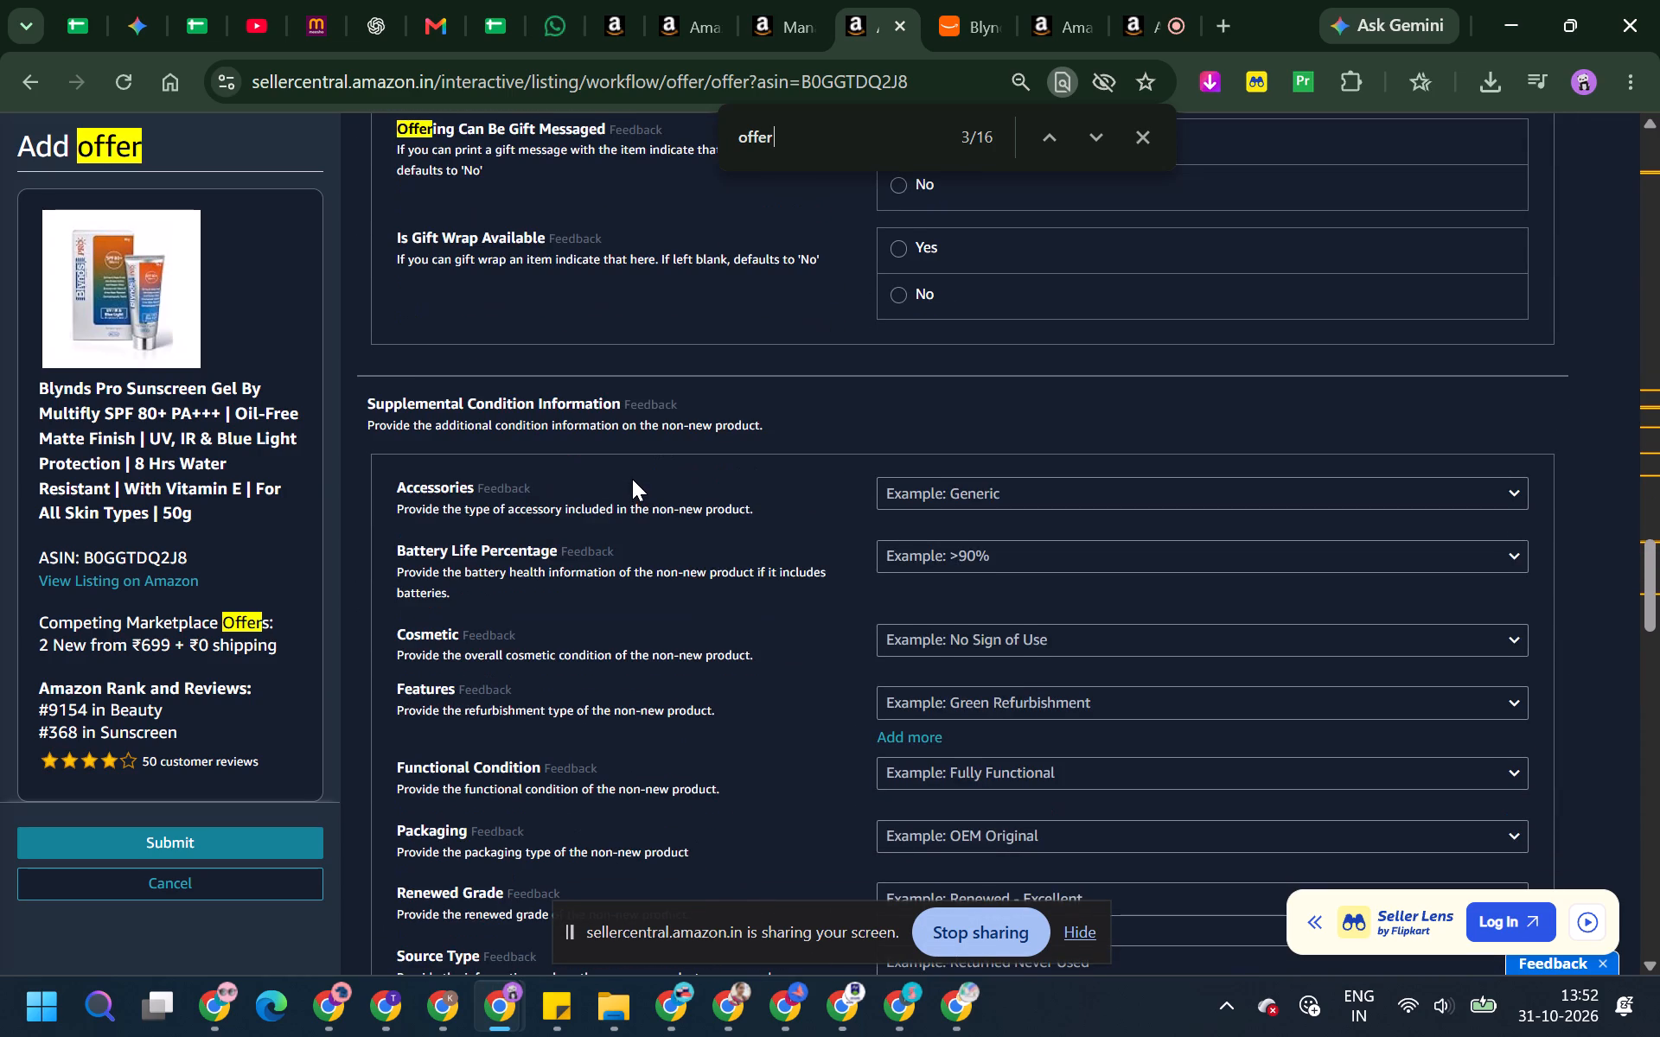
scroll(632, 479, "down", 9)
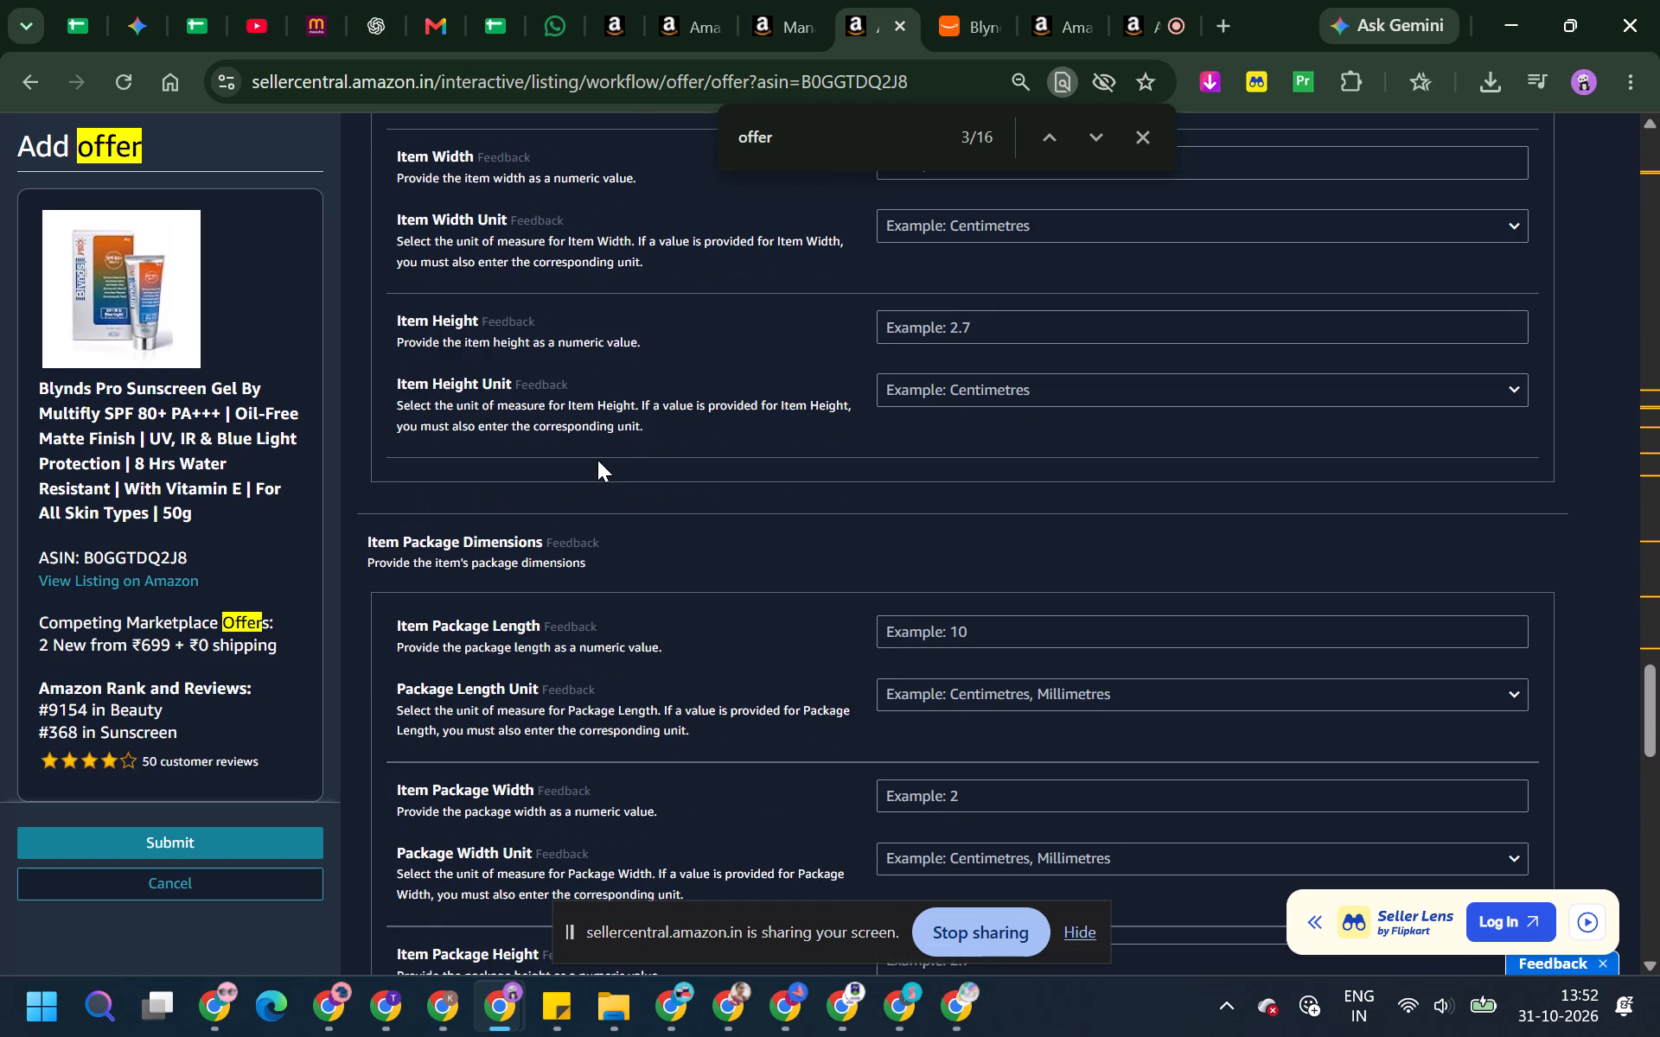
scroll(597, 460, "up", 7)
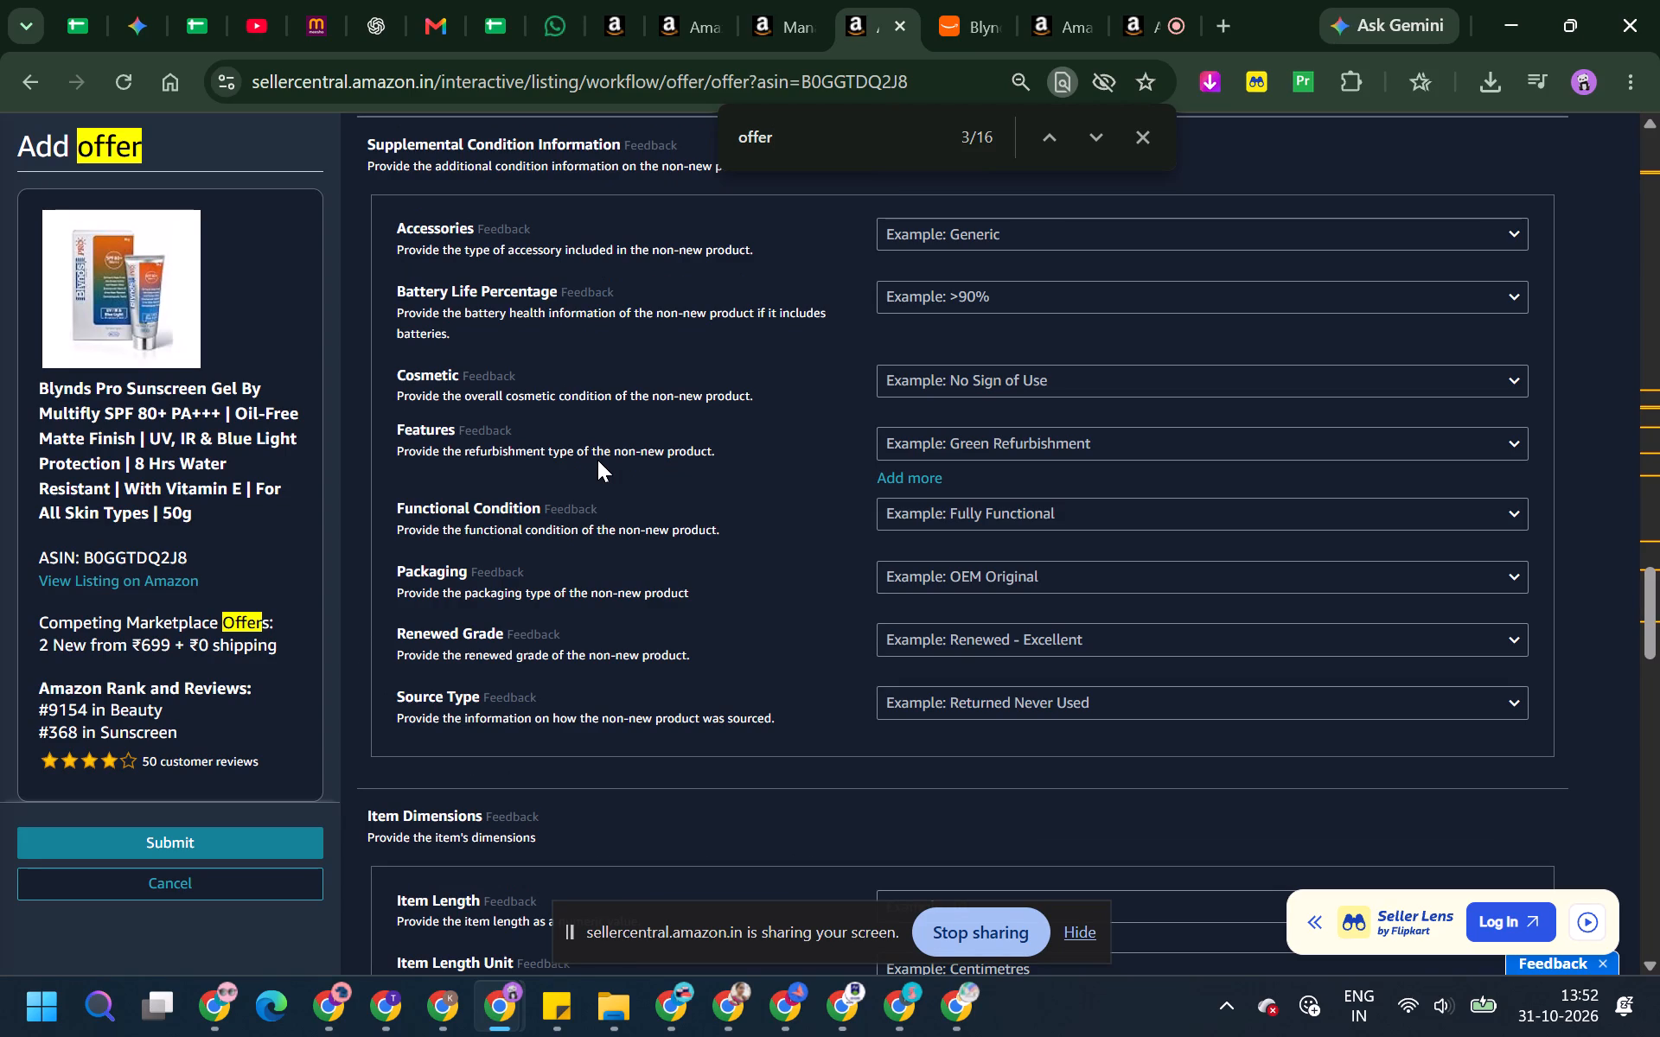
scroll(754, 376, "up", 1)
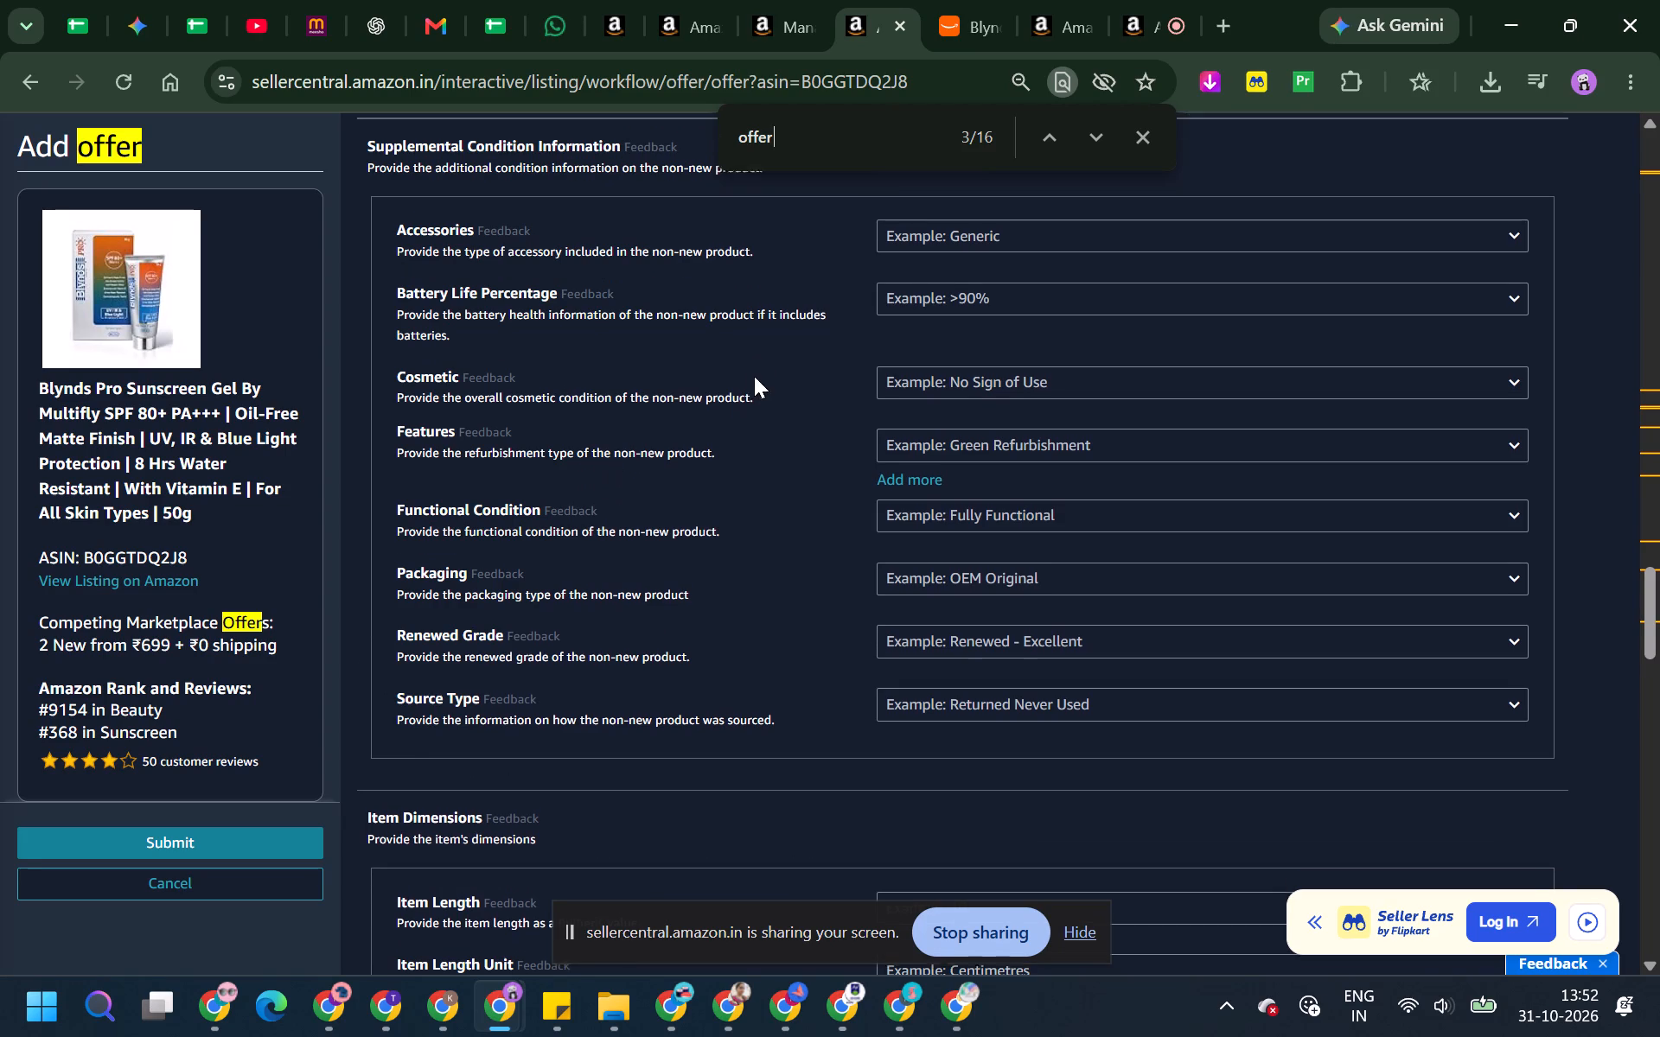
scroll(754, 376, "up", 3)
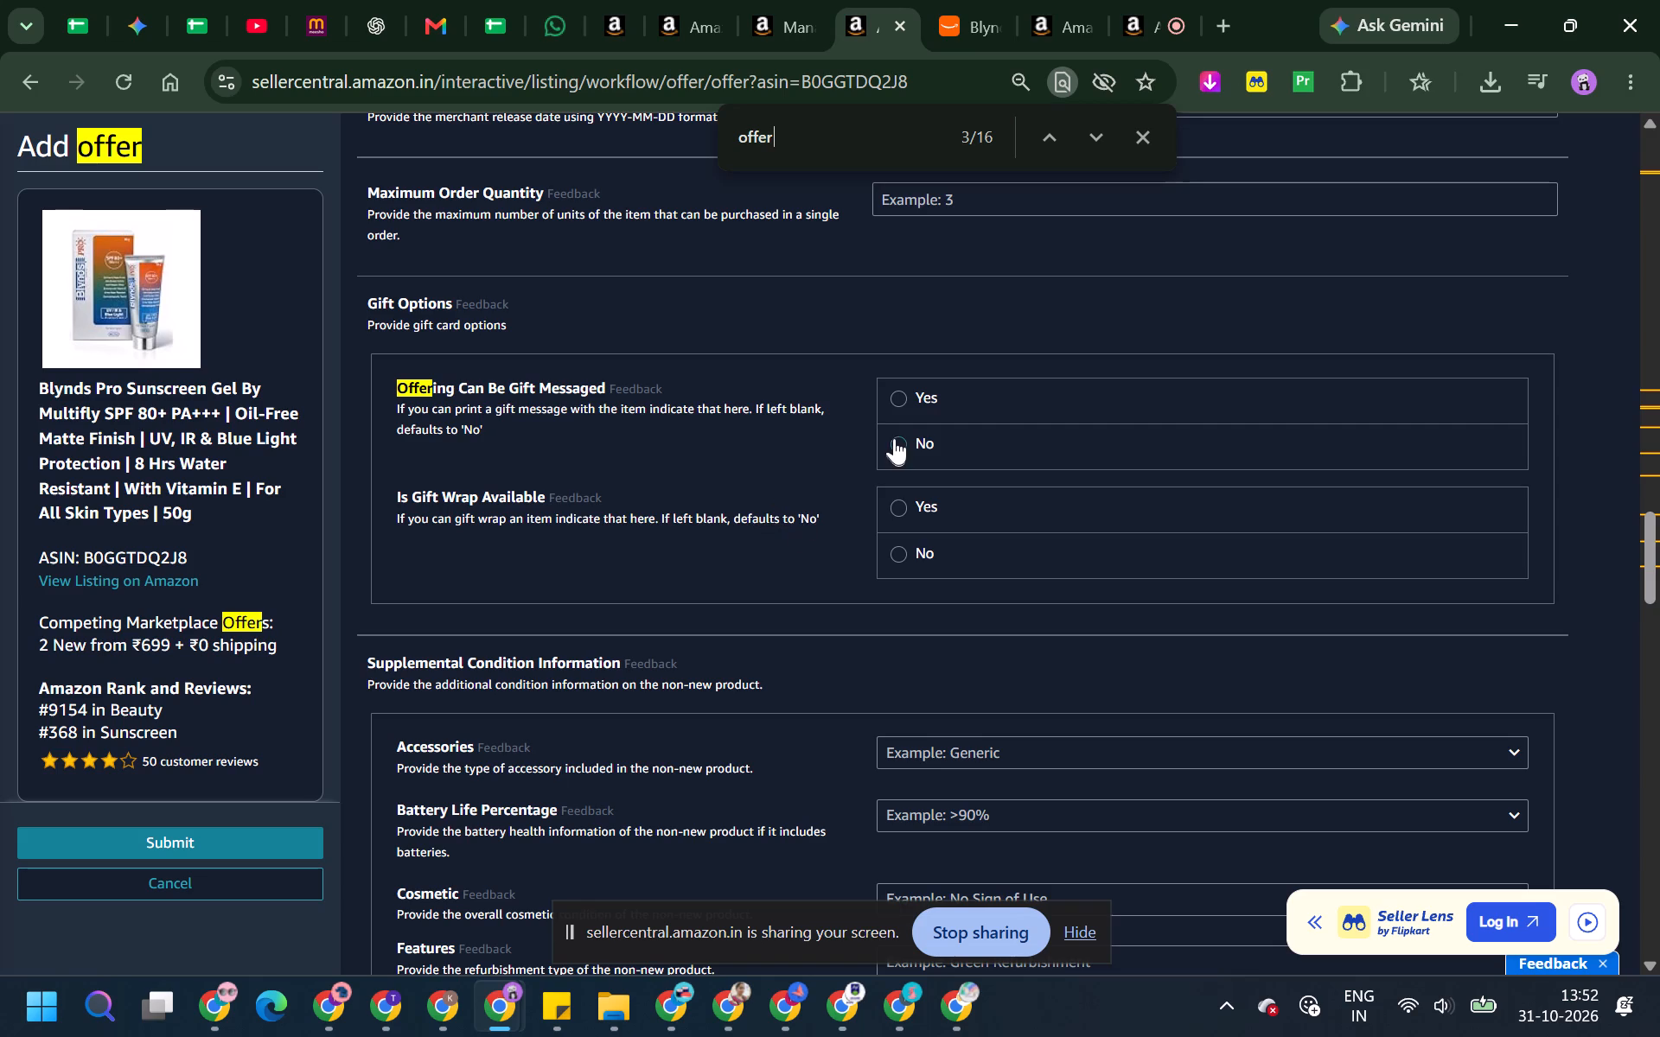
scroll(814, 525, "up", 2)
scroll(728, 615, "up", 1)
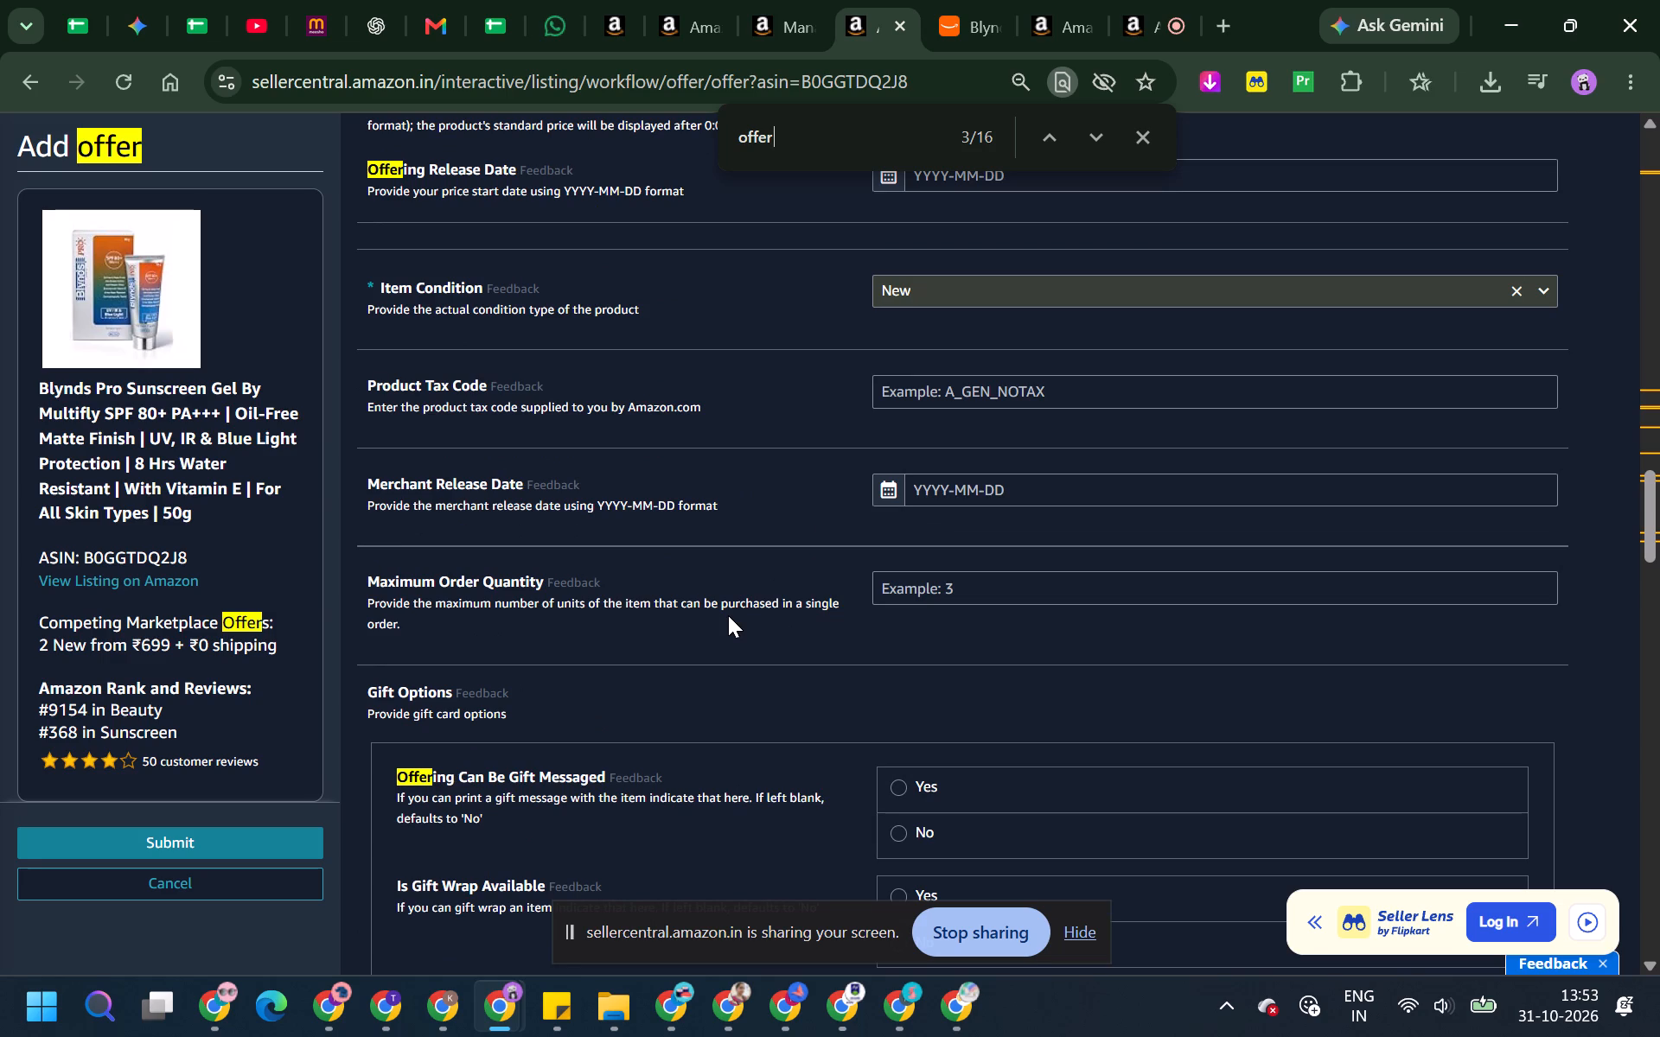
scroll(822, 607, "up", 1)
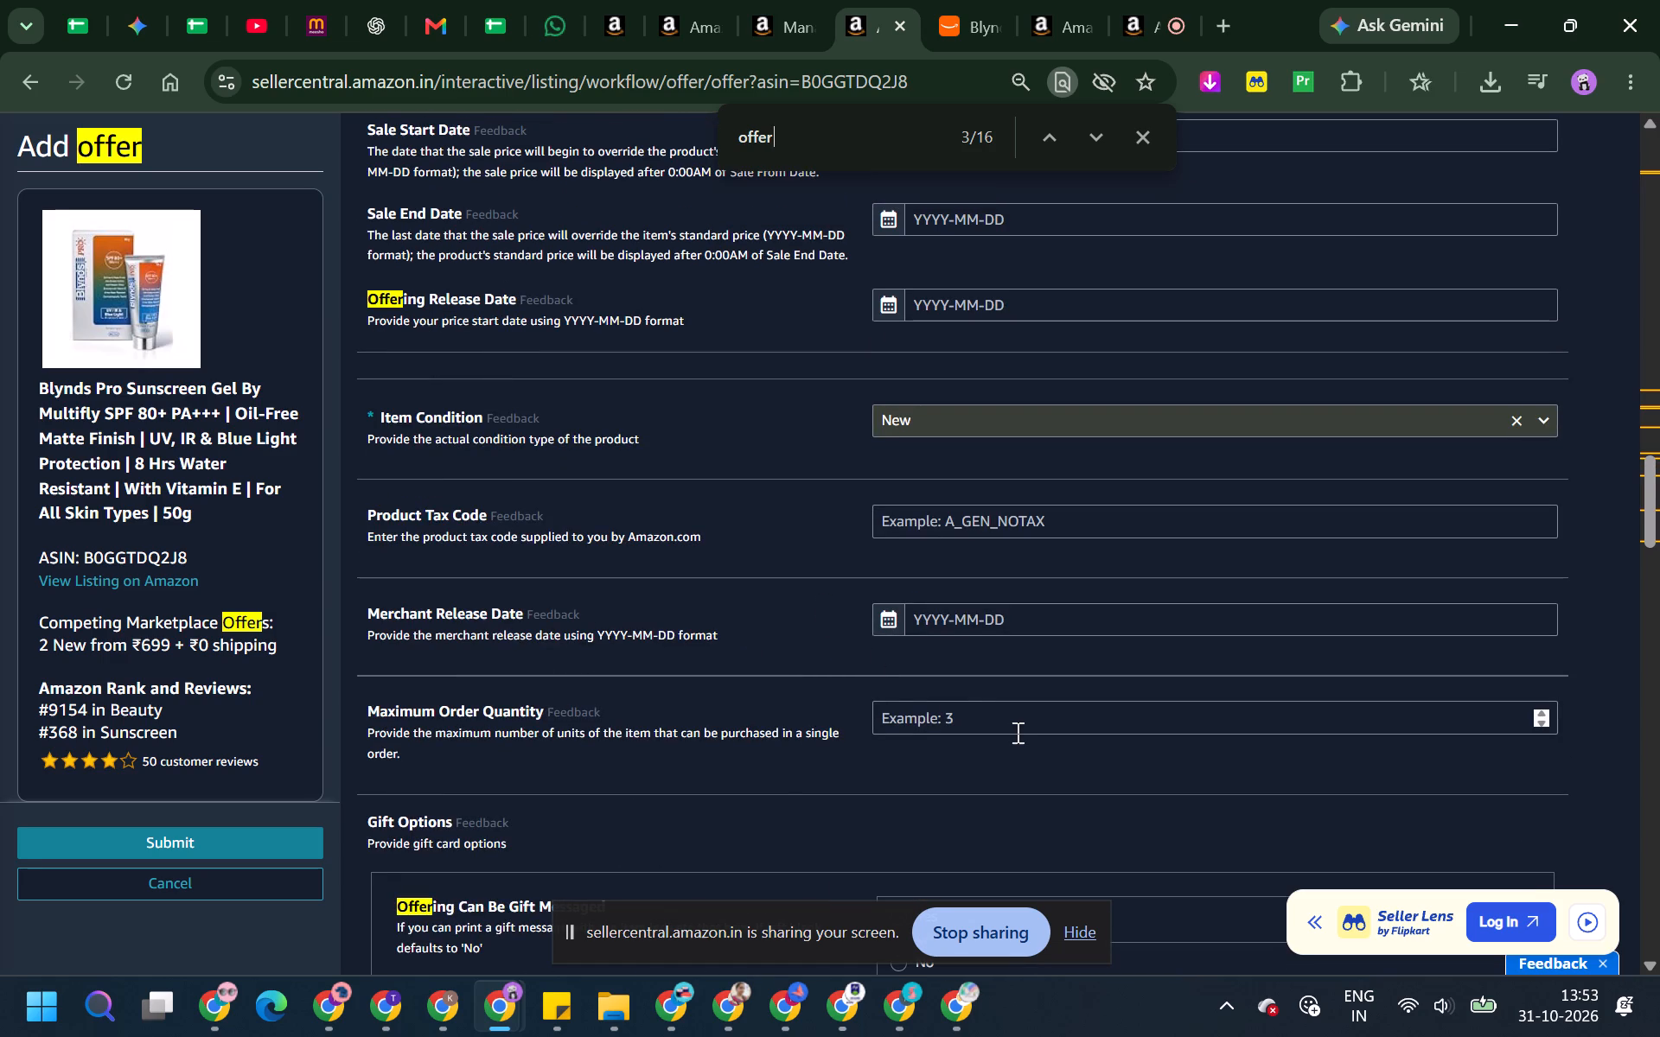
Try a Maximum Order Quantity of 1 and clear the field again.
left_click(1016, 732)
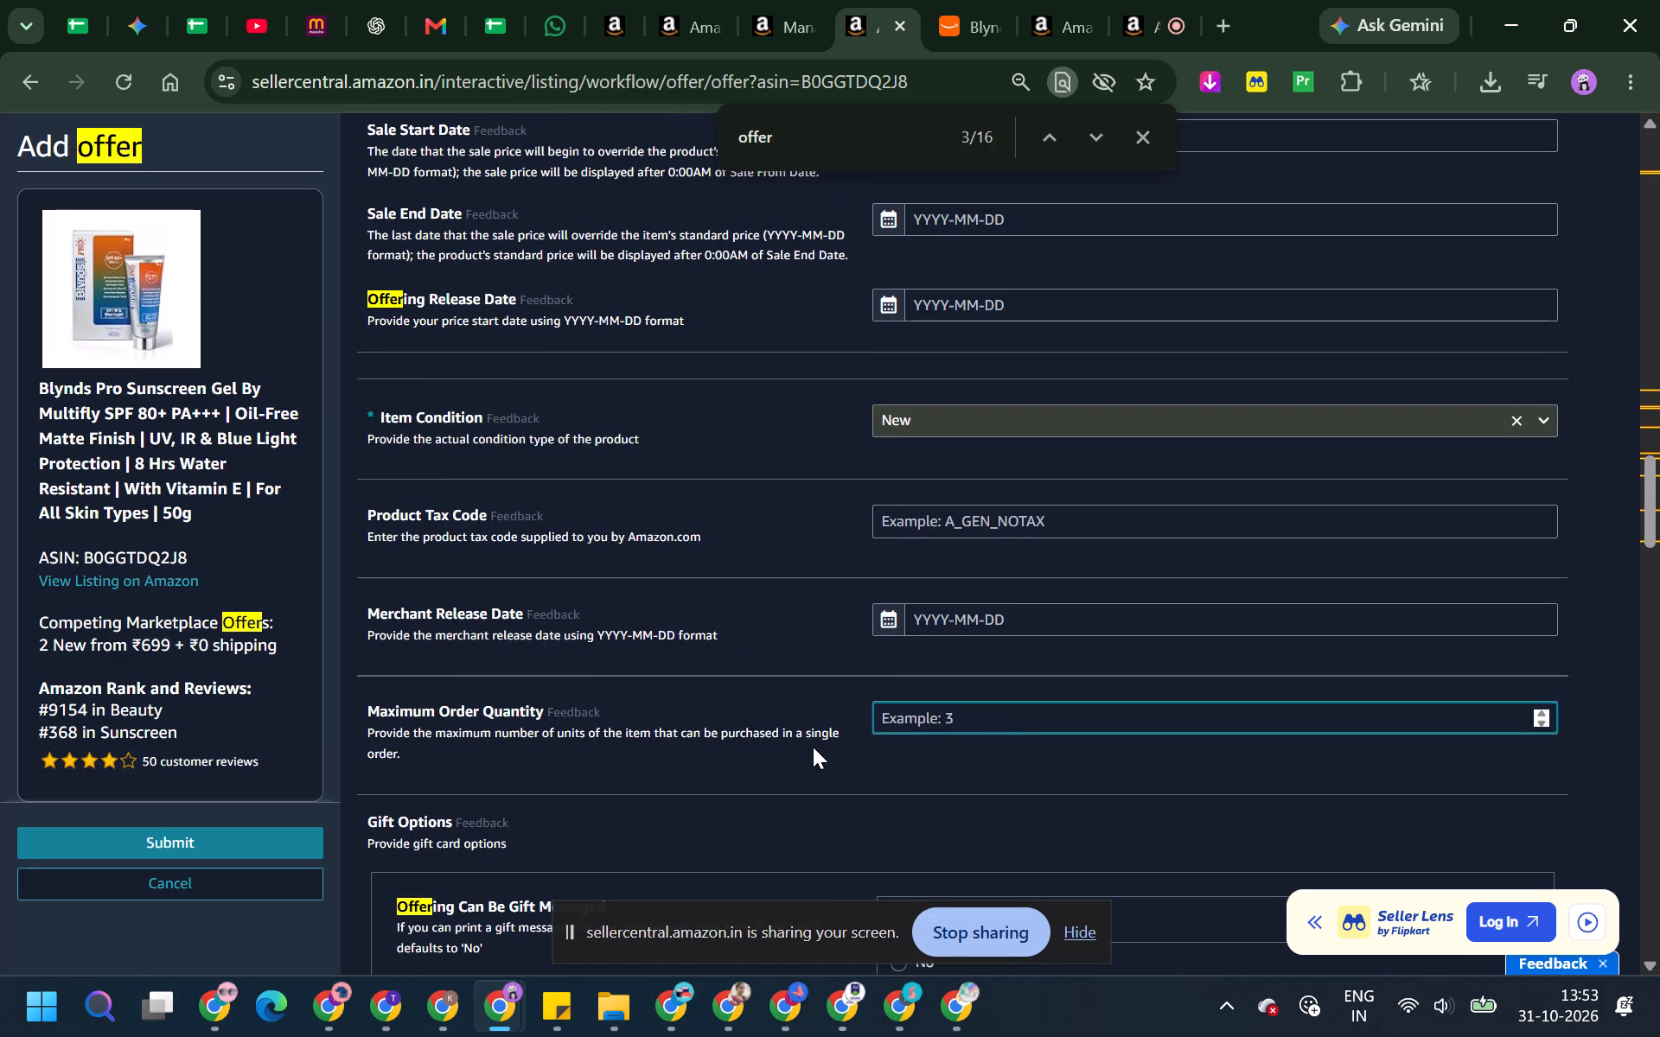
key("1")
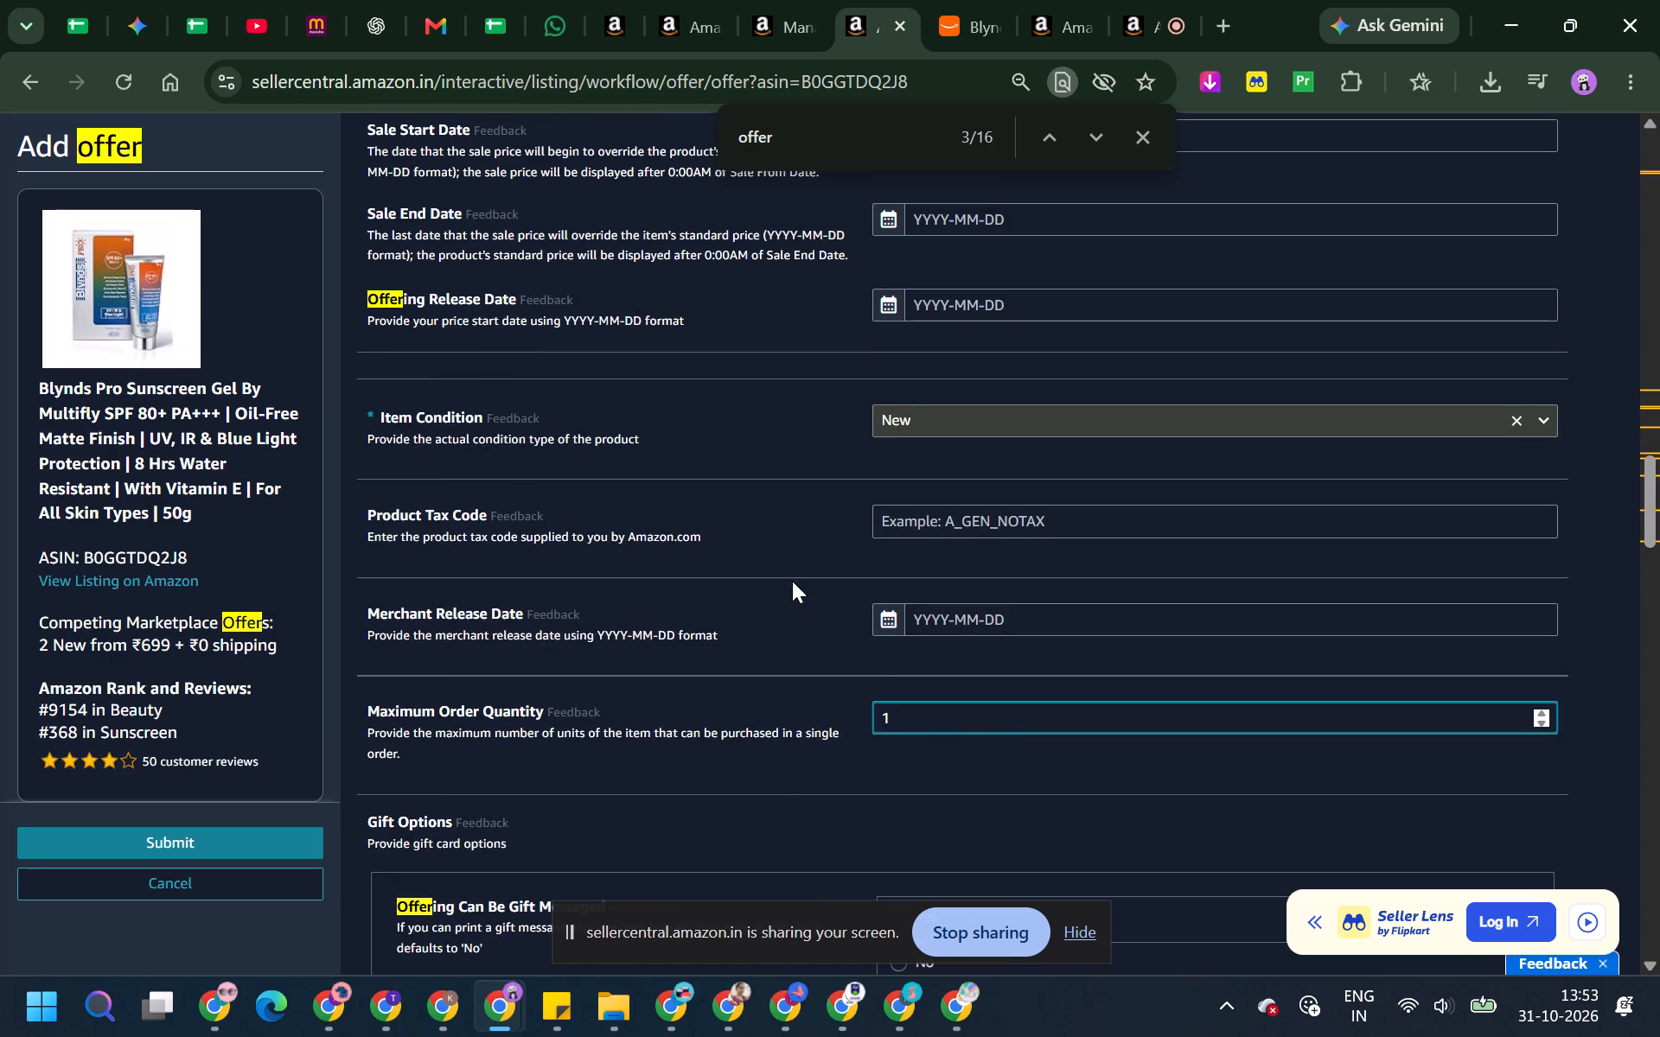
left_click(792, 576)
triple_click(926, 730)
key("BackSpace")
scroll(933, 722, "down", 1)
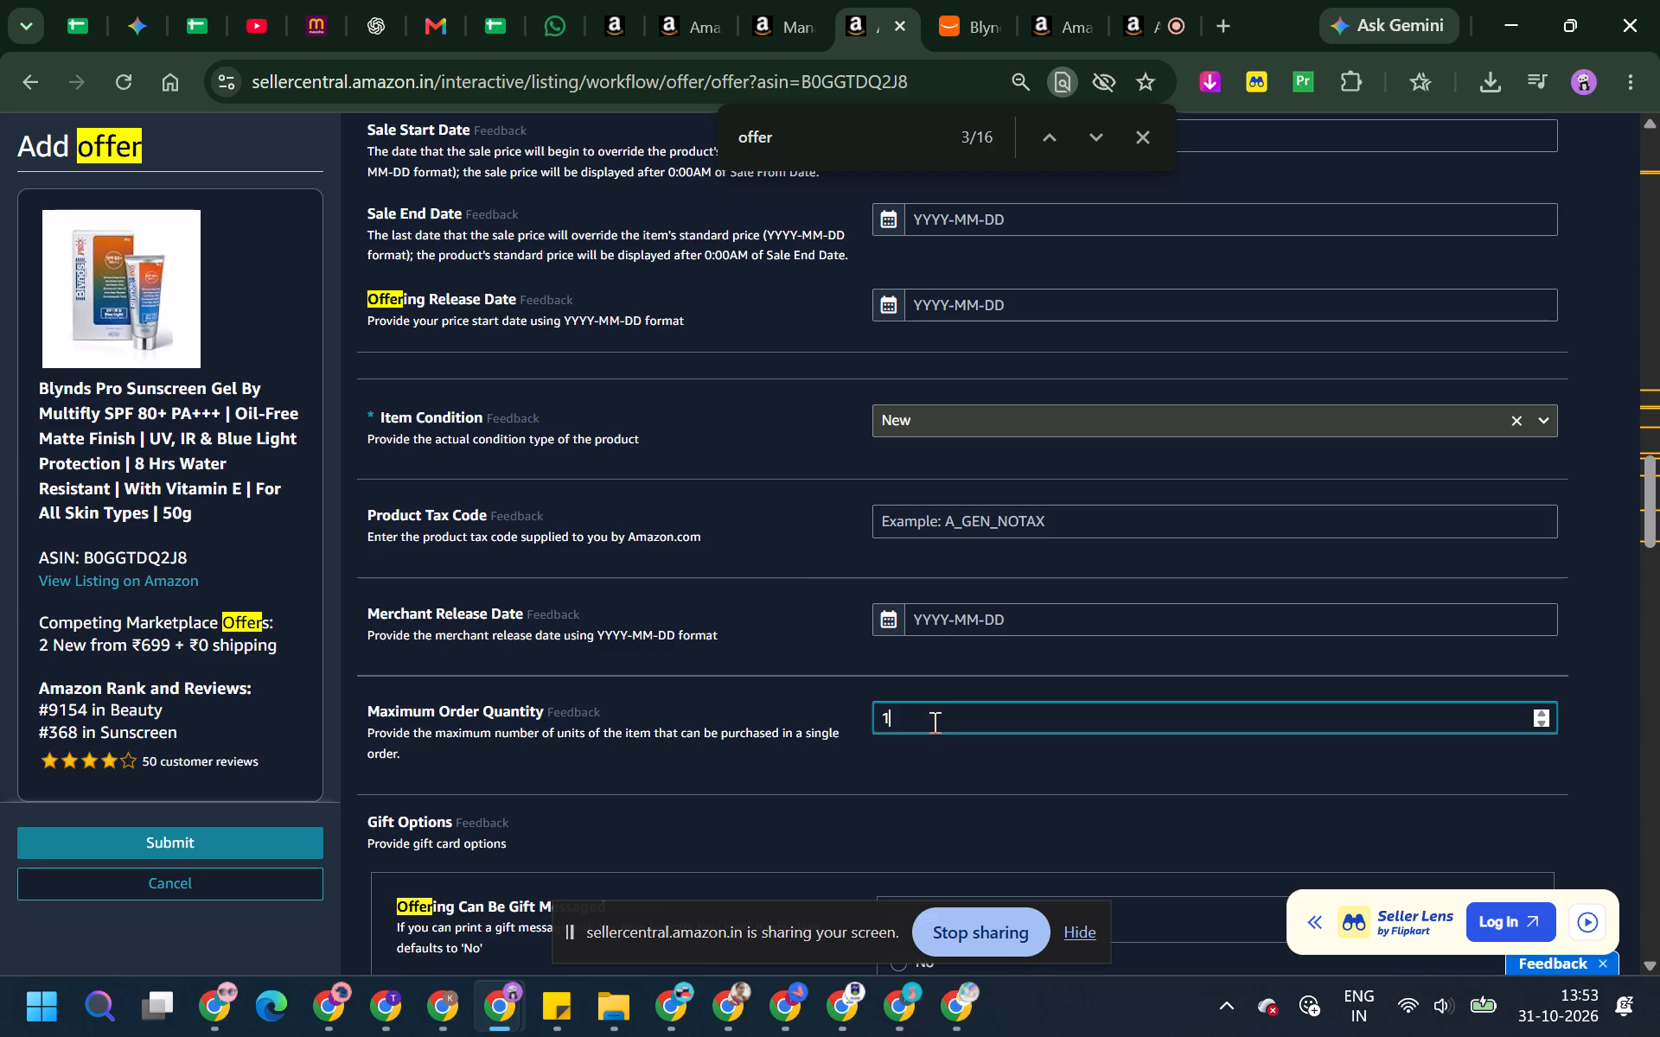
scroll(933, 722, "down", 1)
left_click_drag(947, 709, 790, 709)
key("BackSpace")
Set the sunscreen's Item Weight to 300 with Grams as the weight unit.
scroll(1095, 616, "down", 1)
scroll(651, 629, "up", 1)
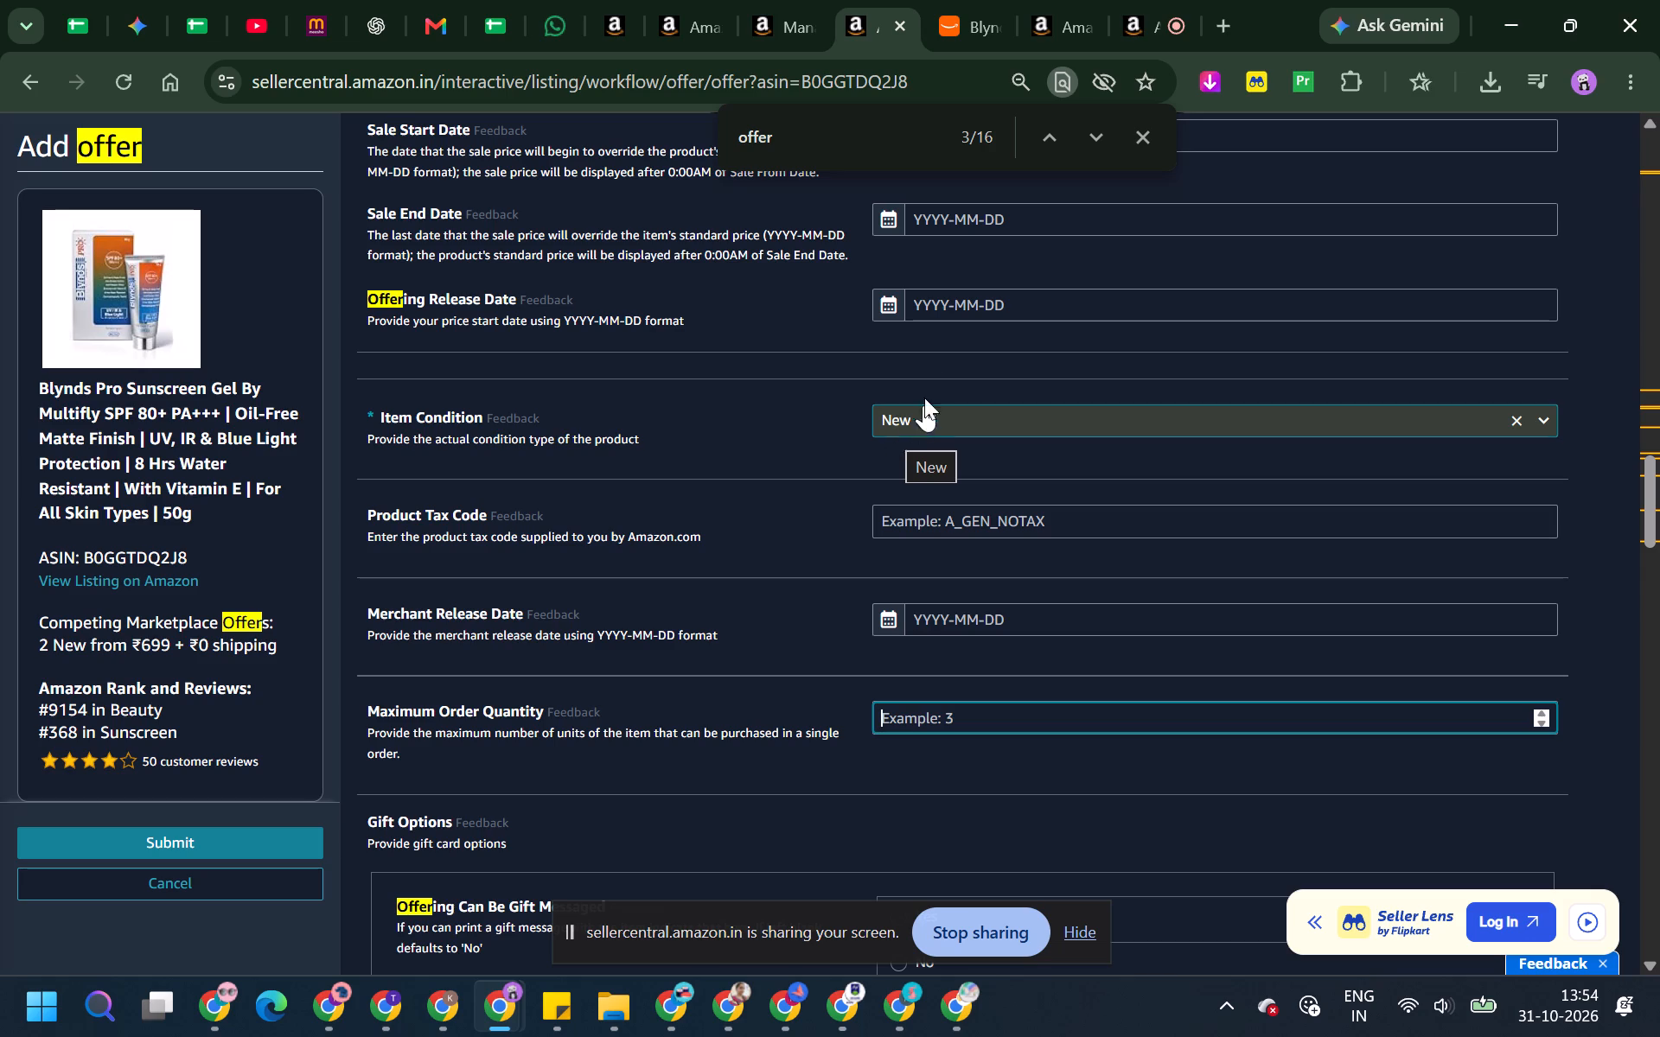
scroll(694, 533, "up", 2)
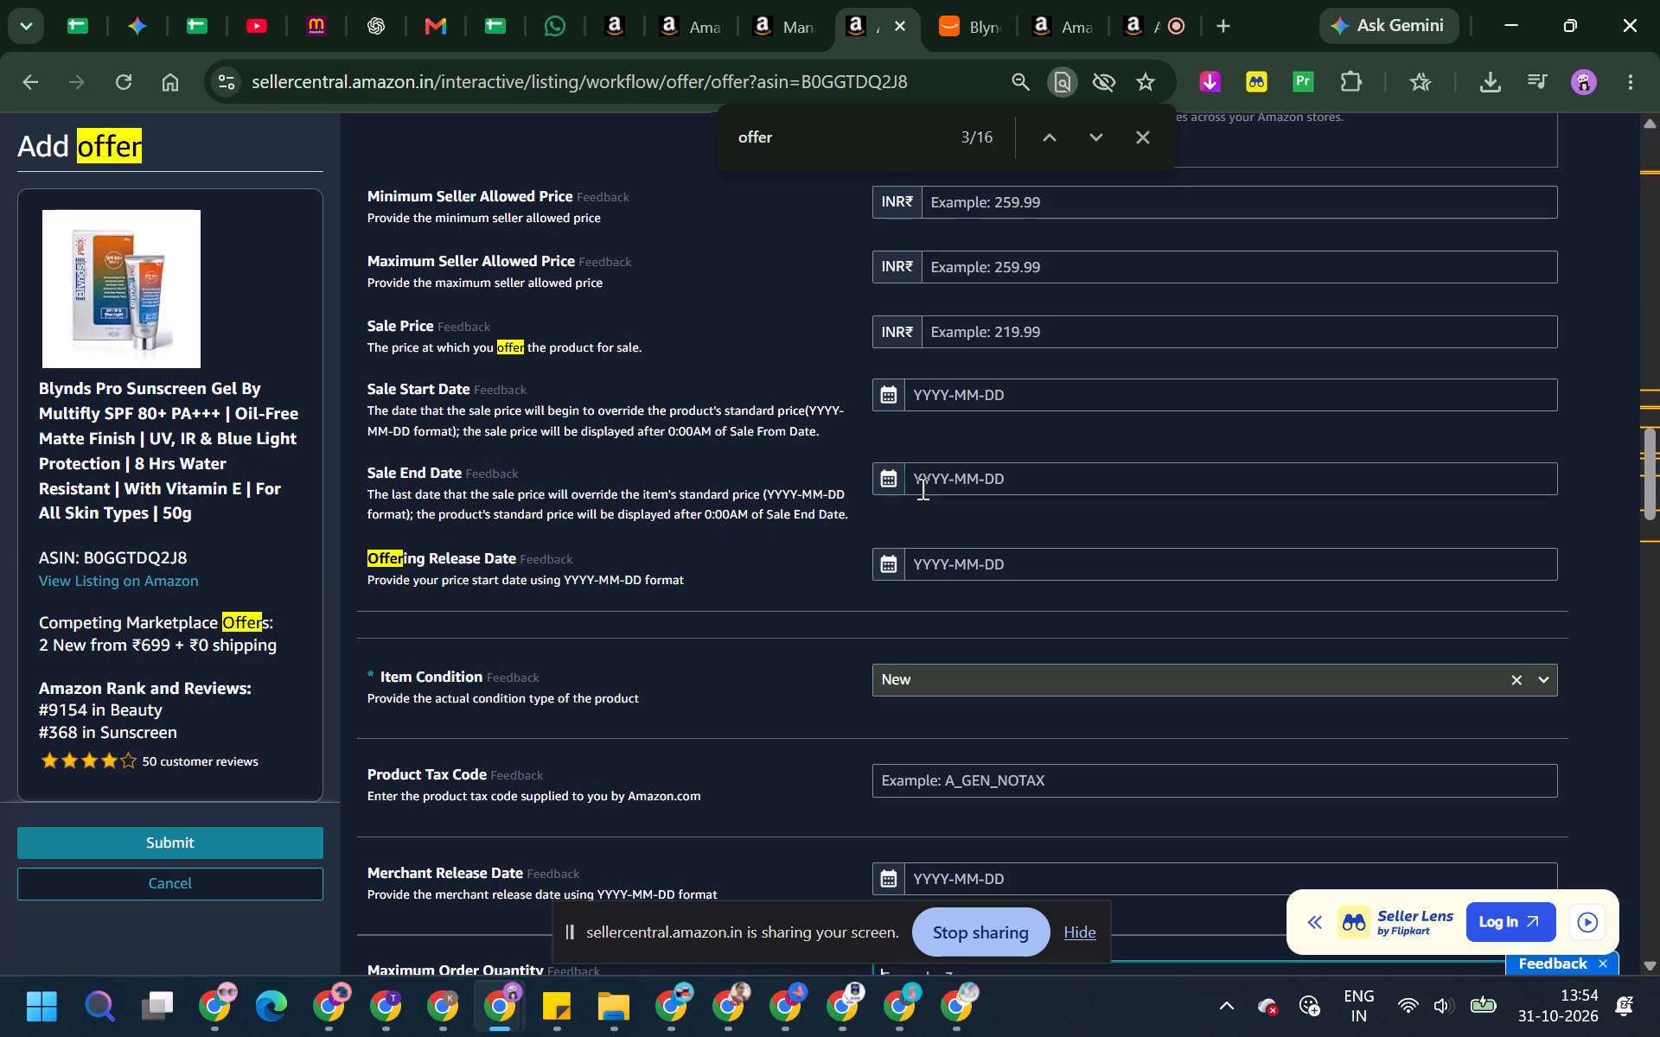
scroll(790, 549, "up", 5)
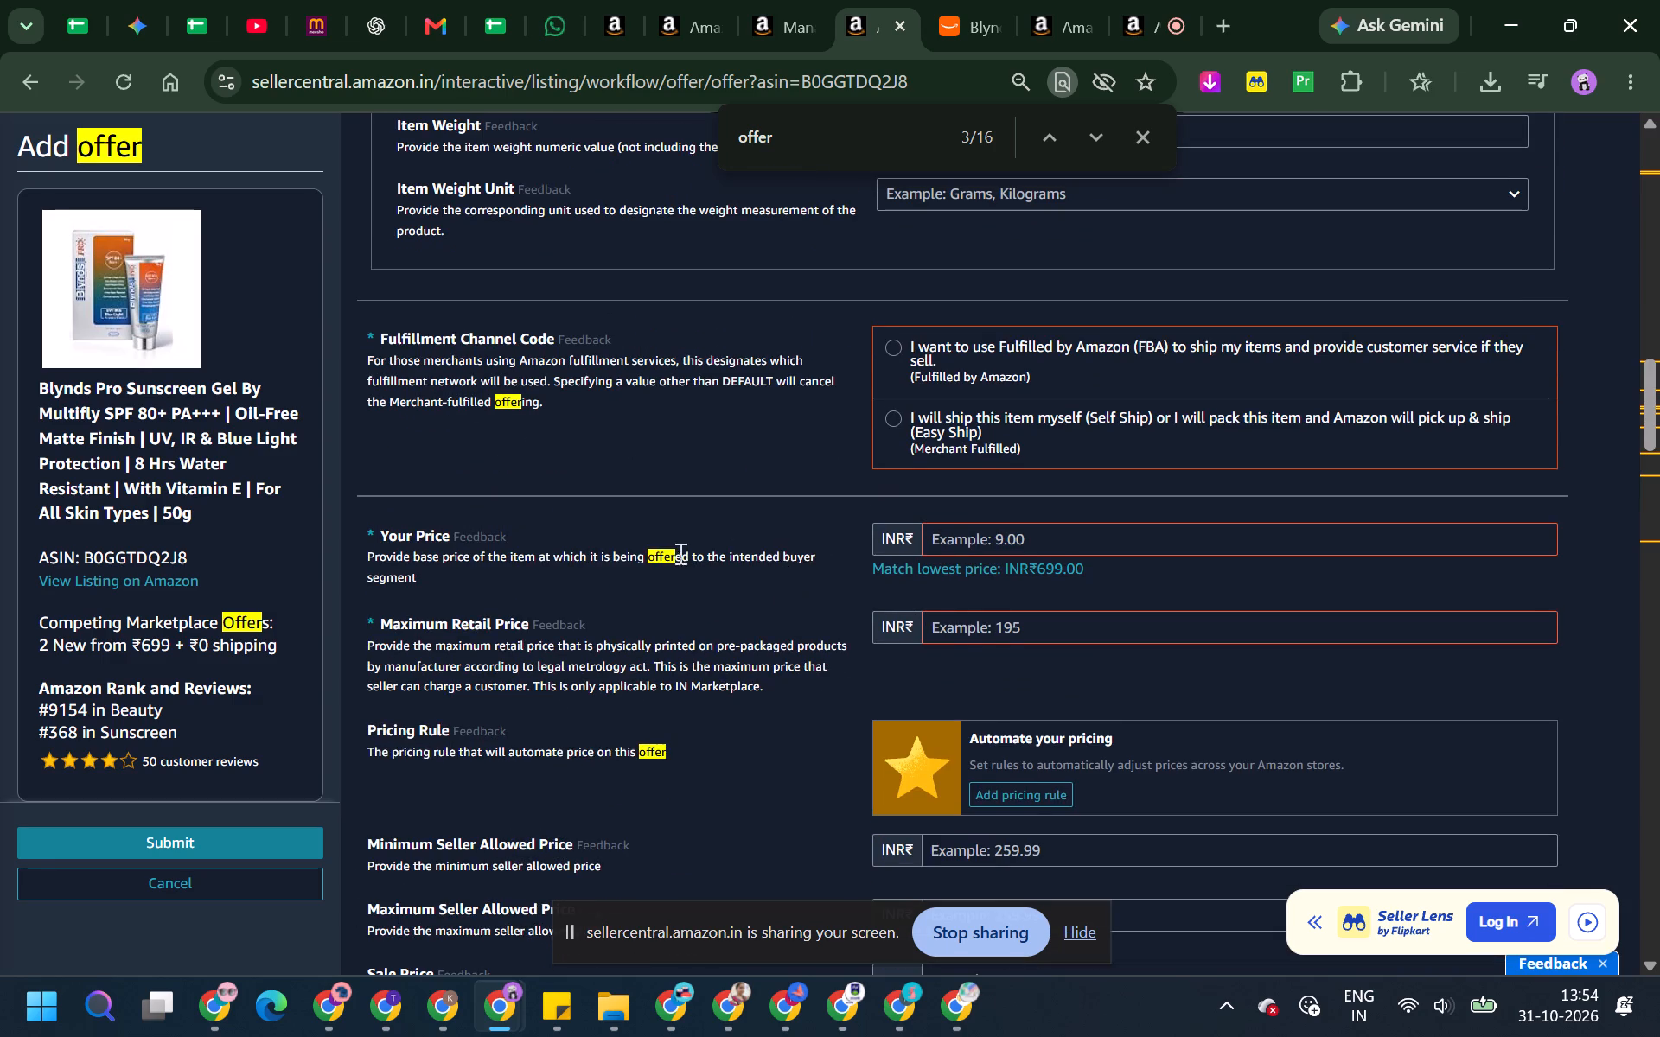
scroll(683, 413, "up", 2)
scroll(683, 413, "down", 1)
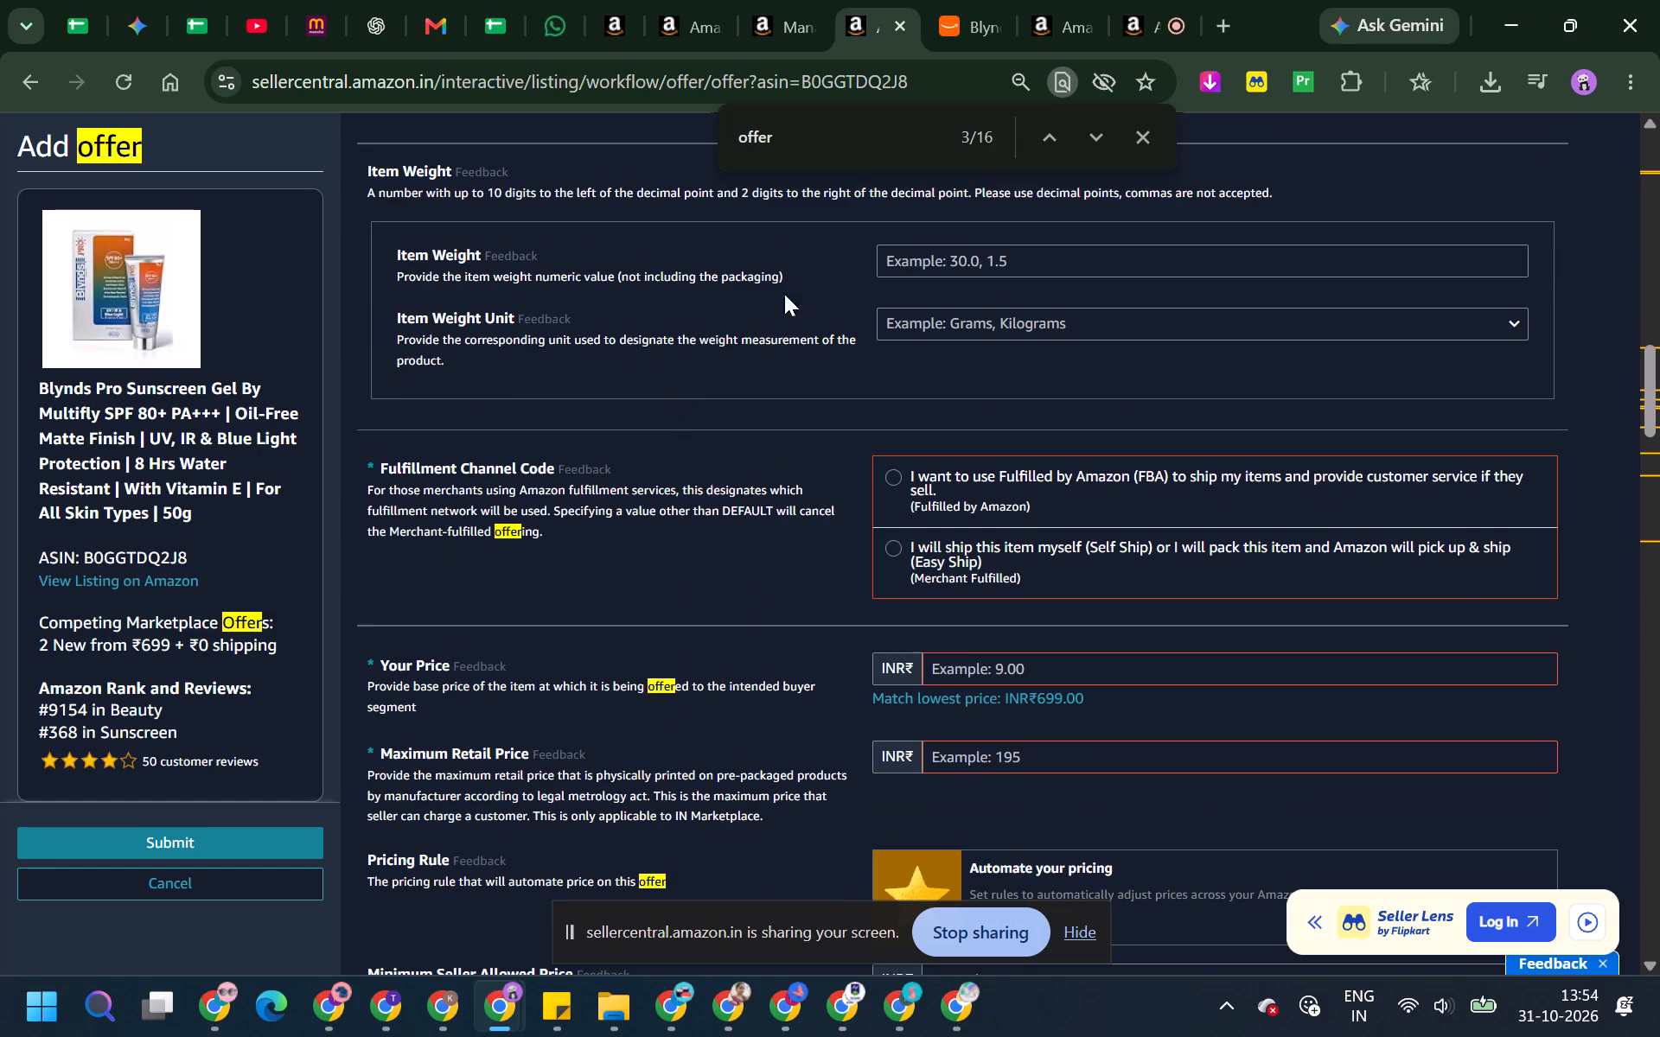
left_click(976, 266)
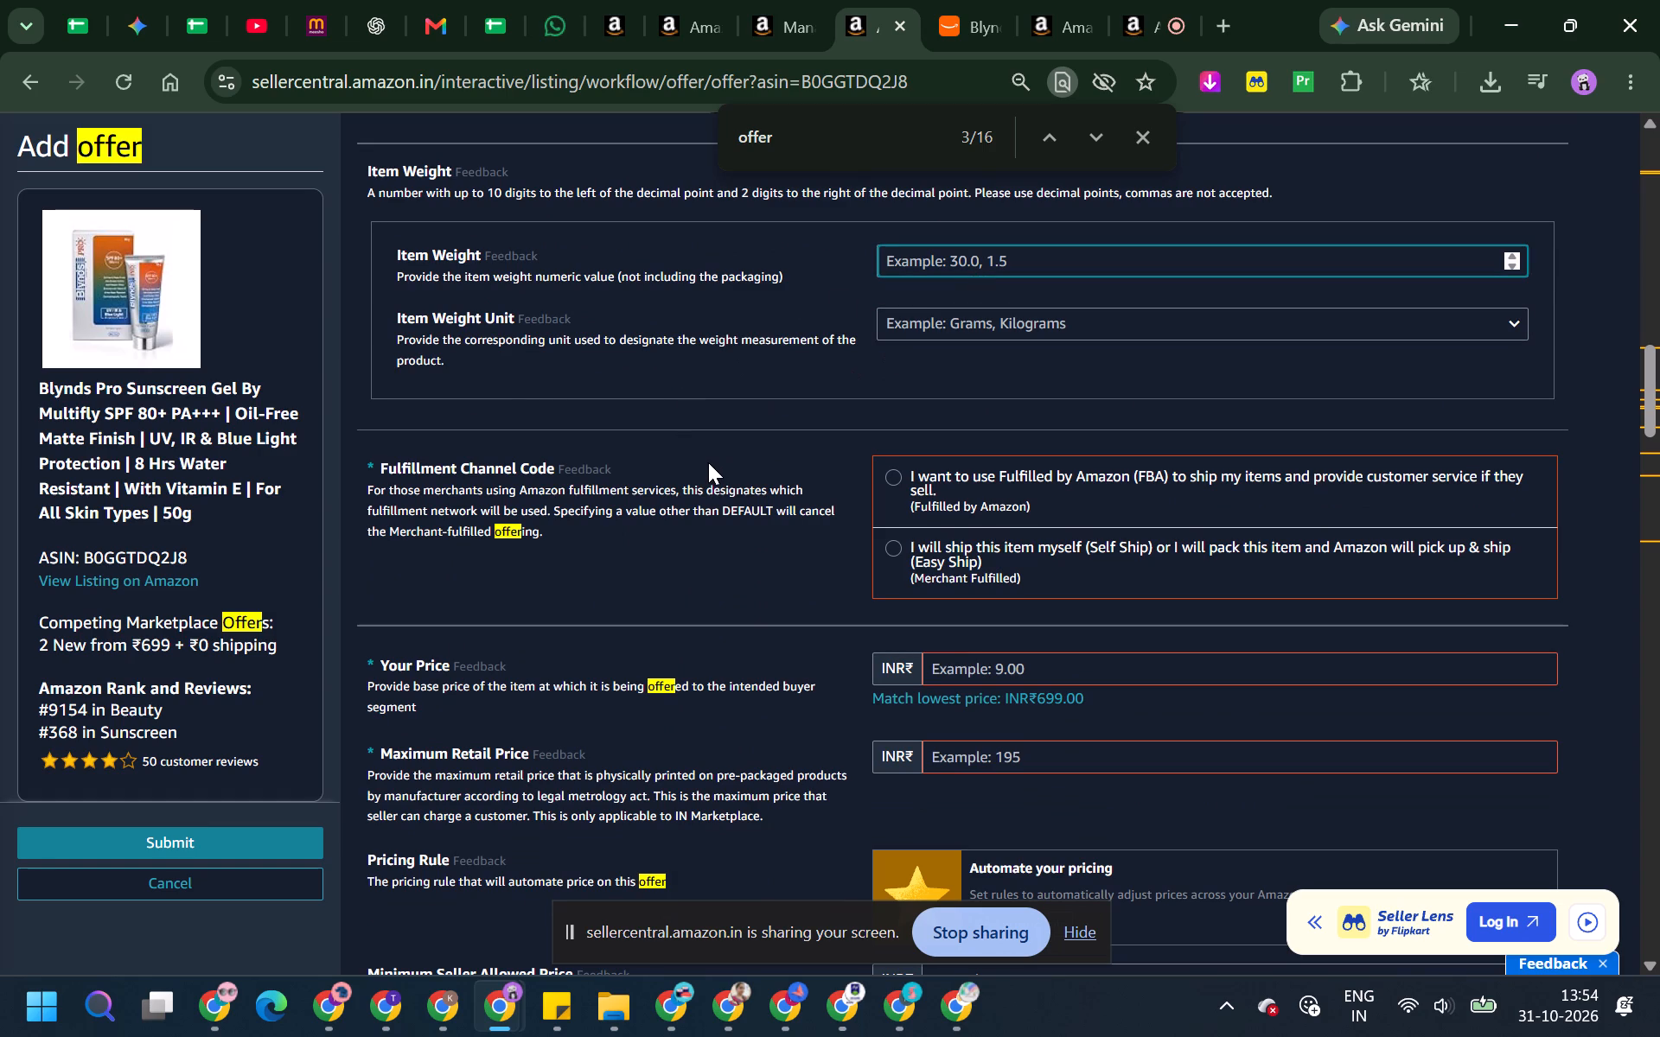
type("300")
key("Tab")
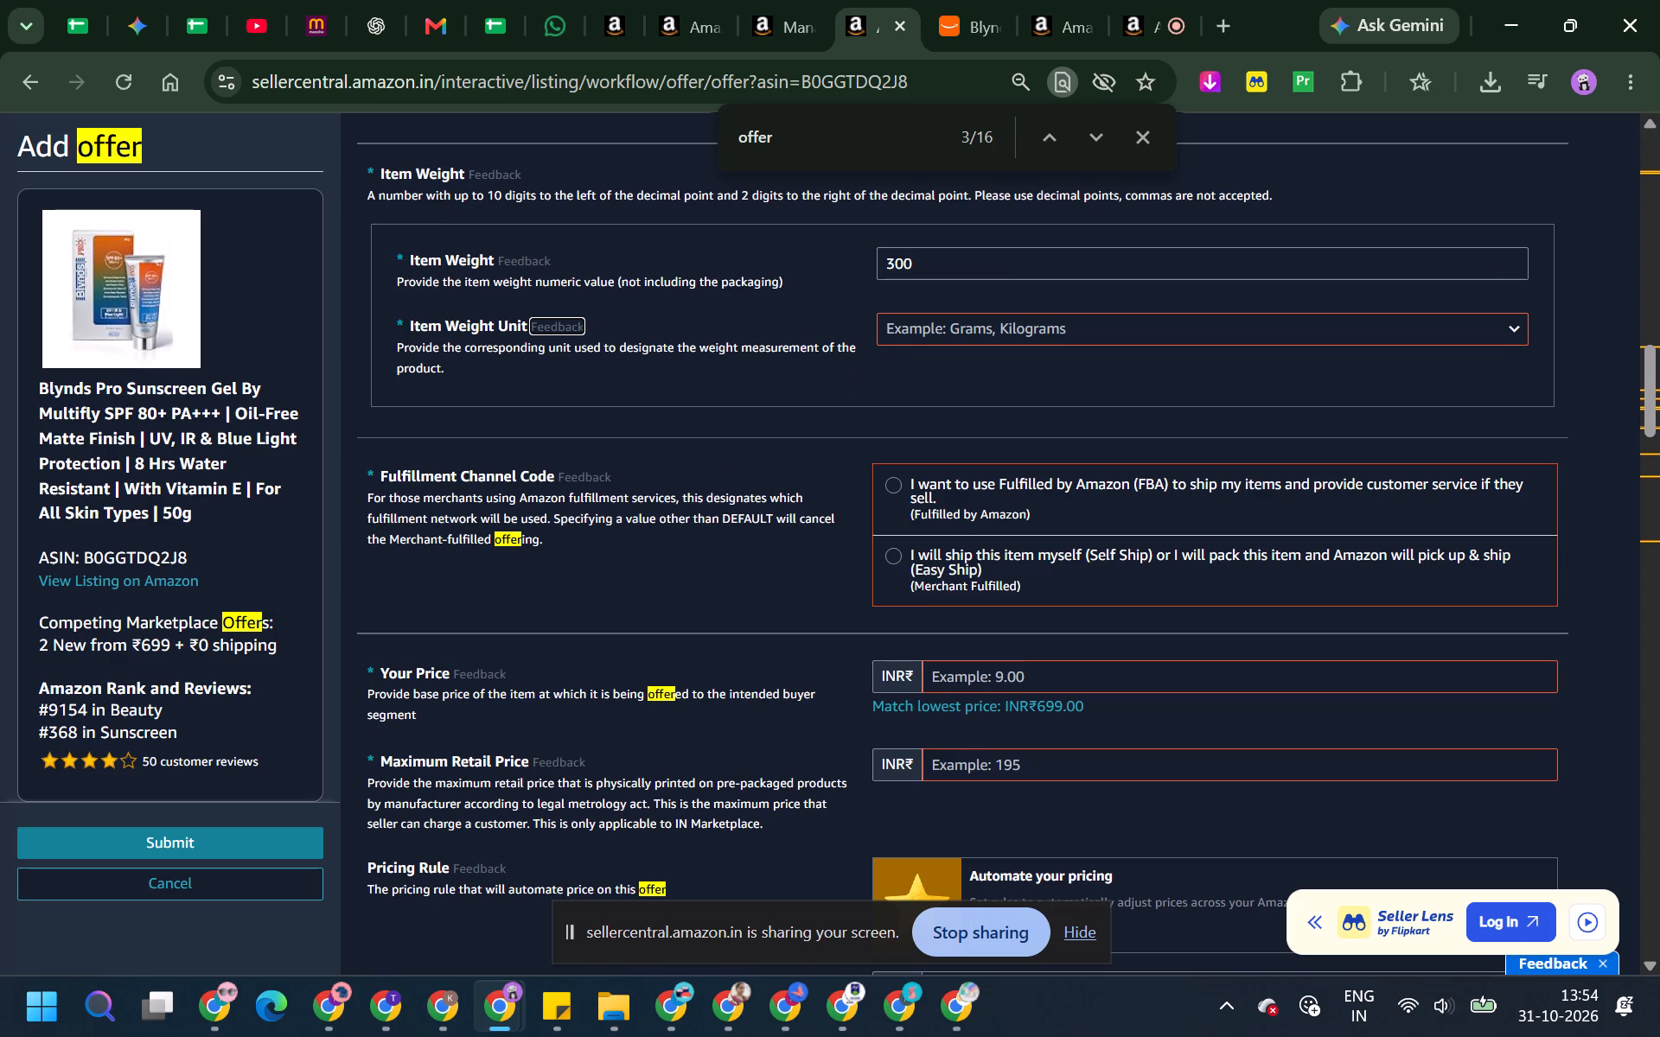
type("gram")
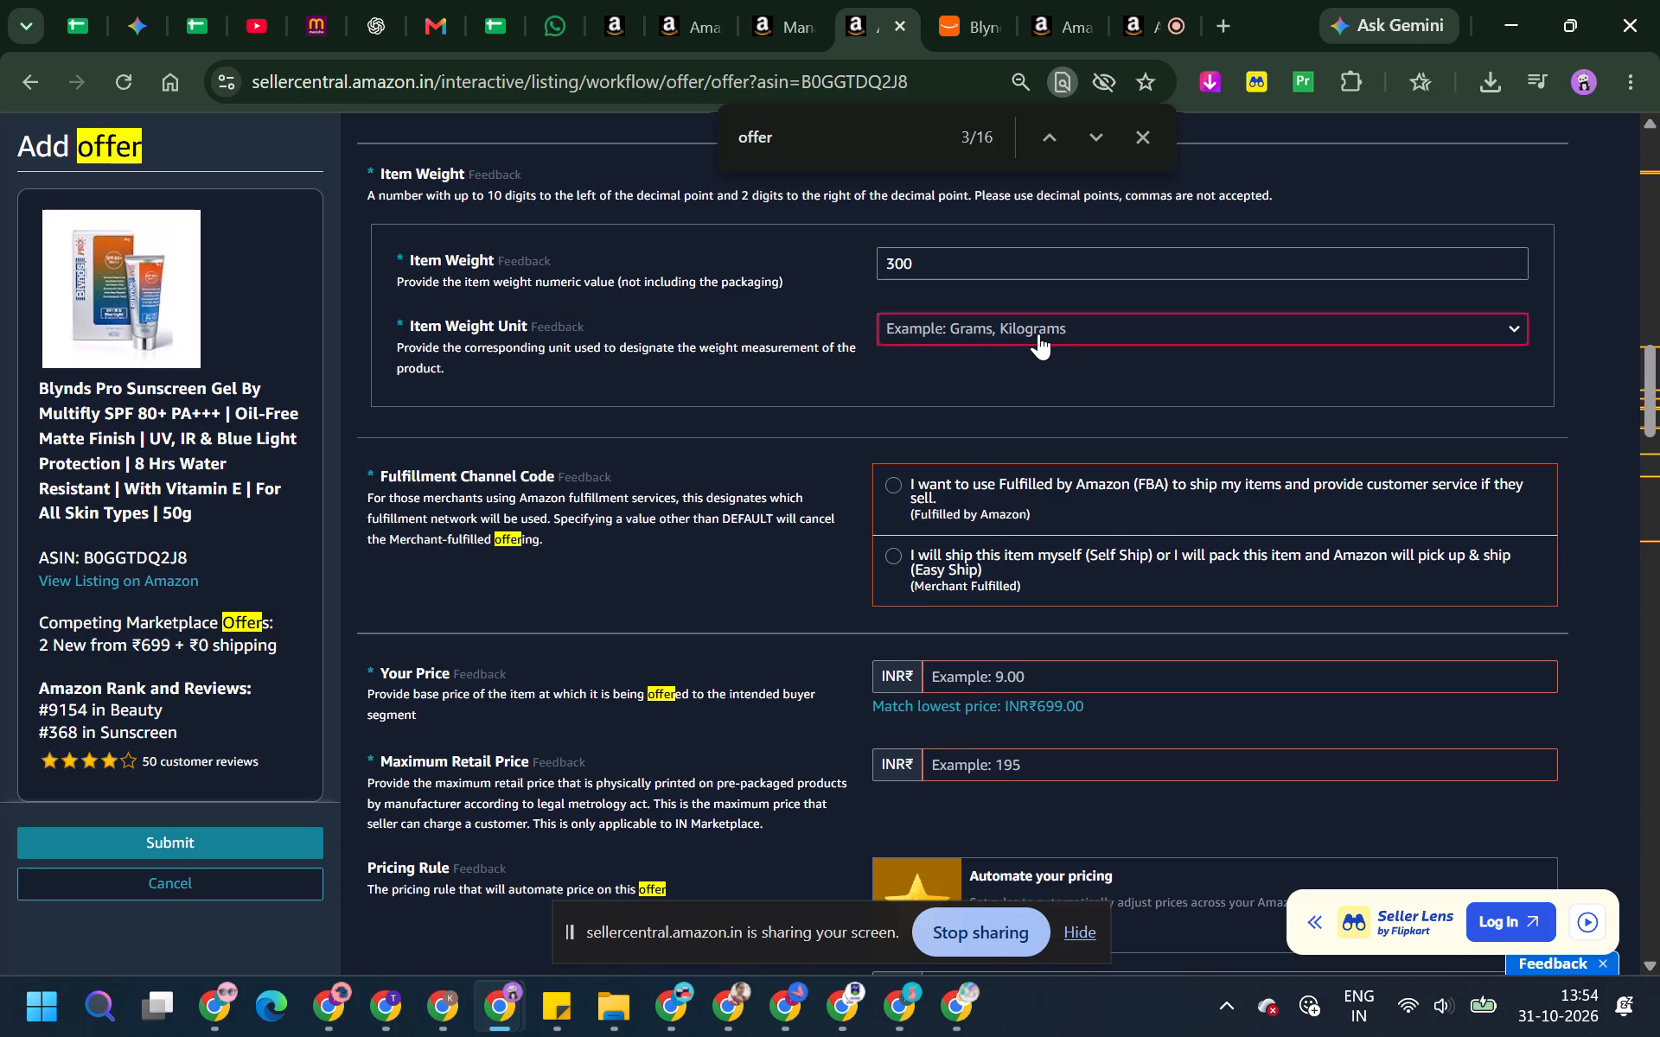
left_click(1038, 334)
left_click(982, 433)
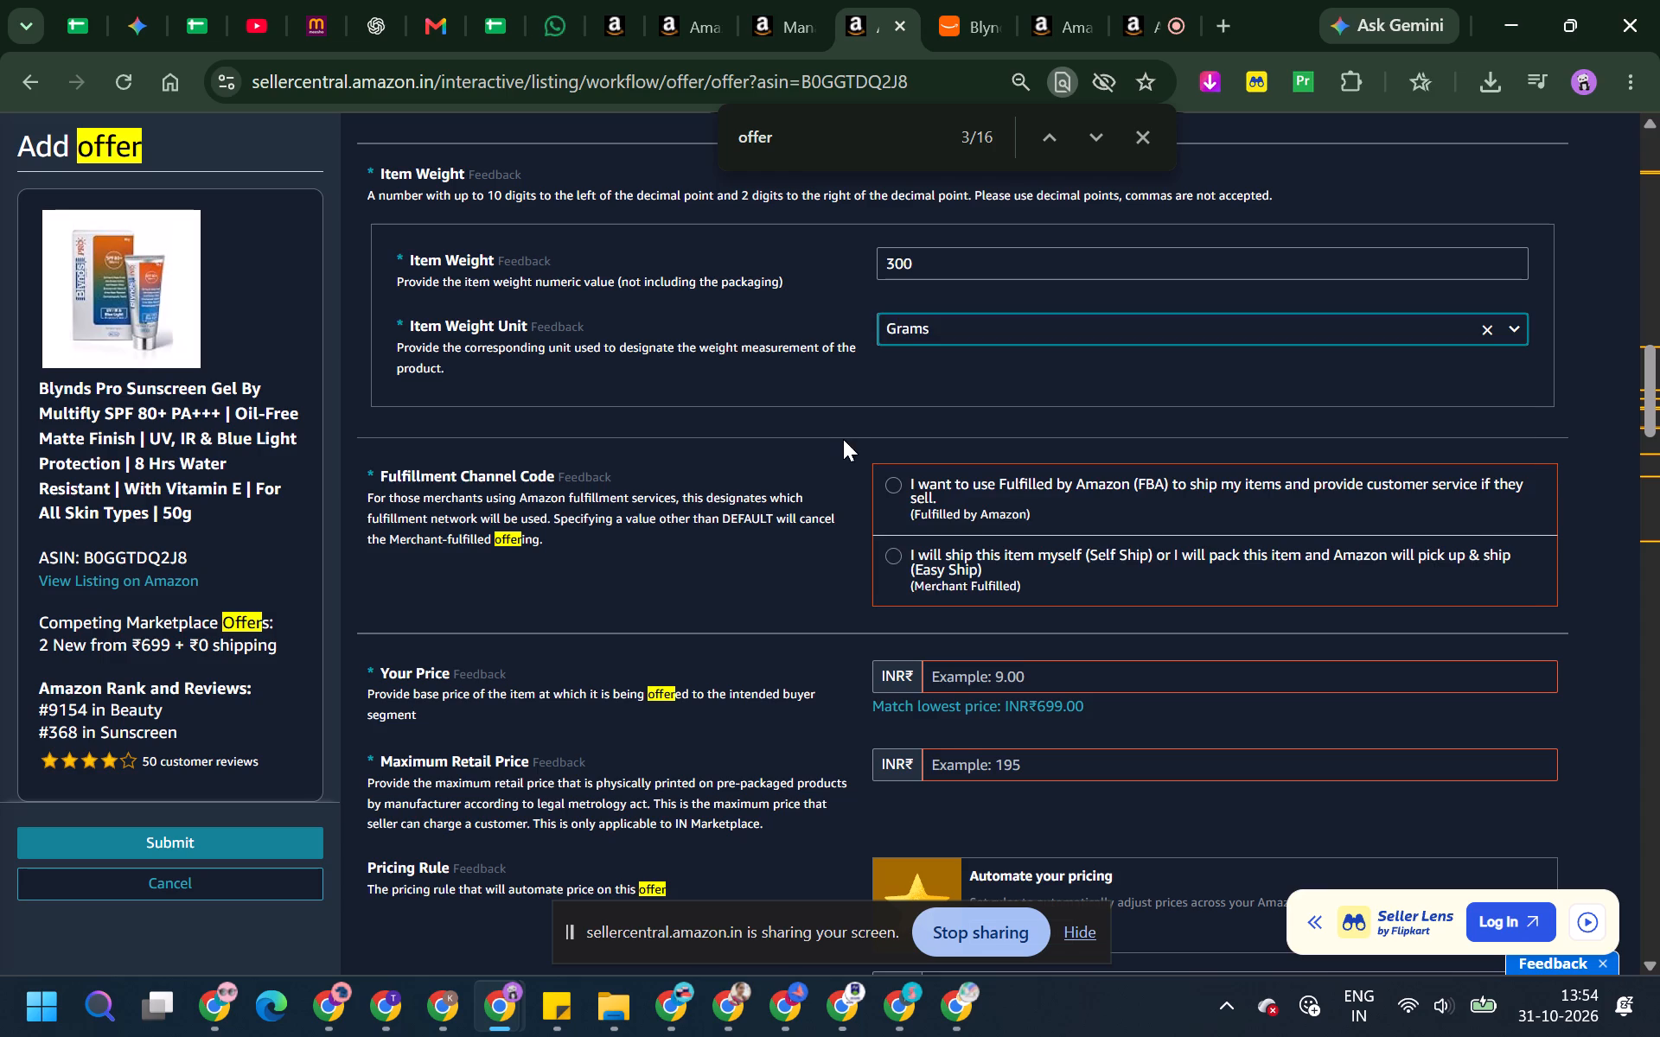
Choose the Merchant Fulfilled option (Self Ship or Easy Ship) as the Fulfillment Channel Code.
left_click(897, 555)
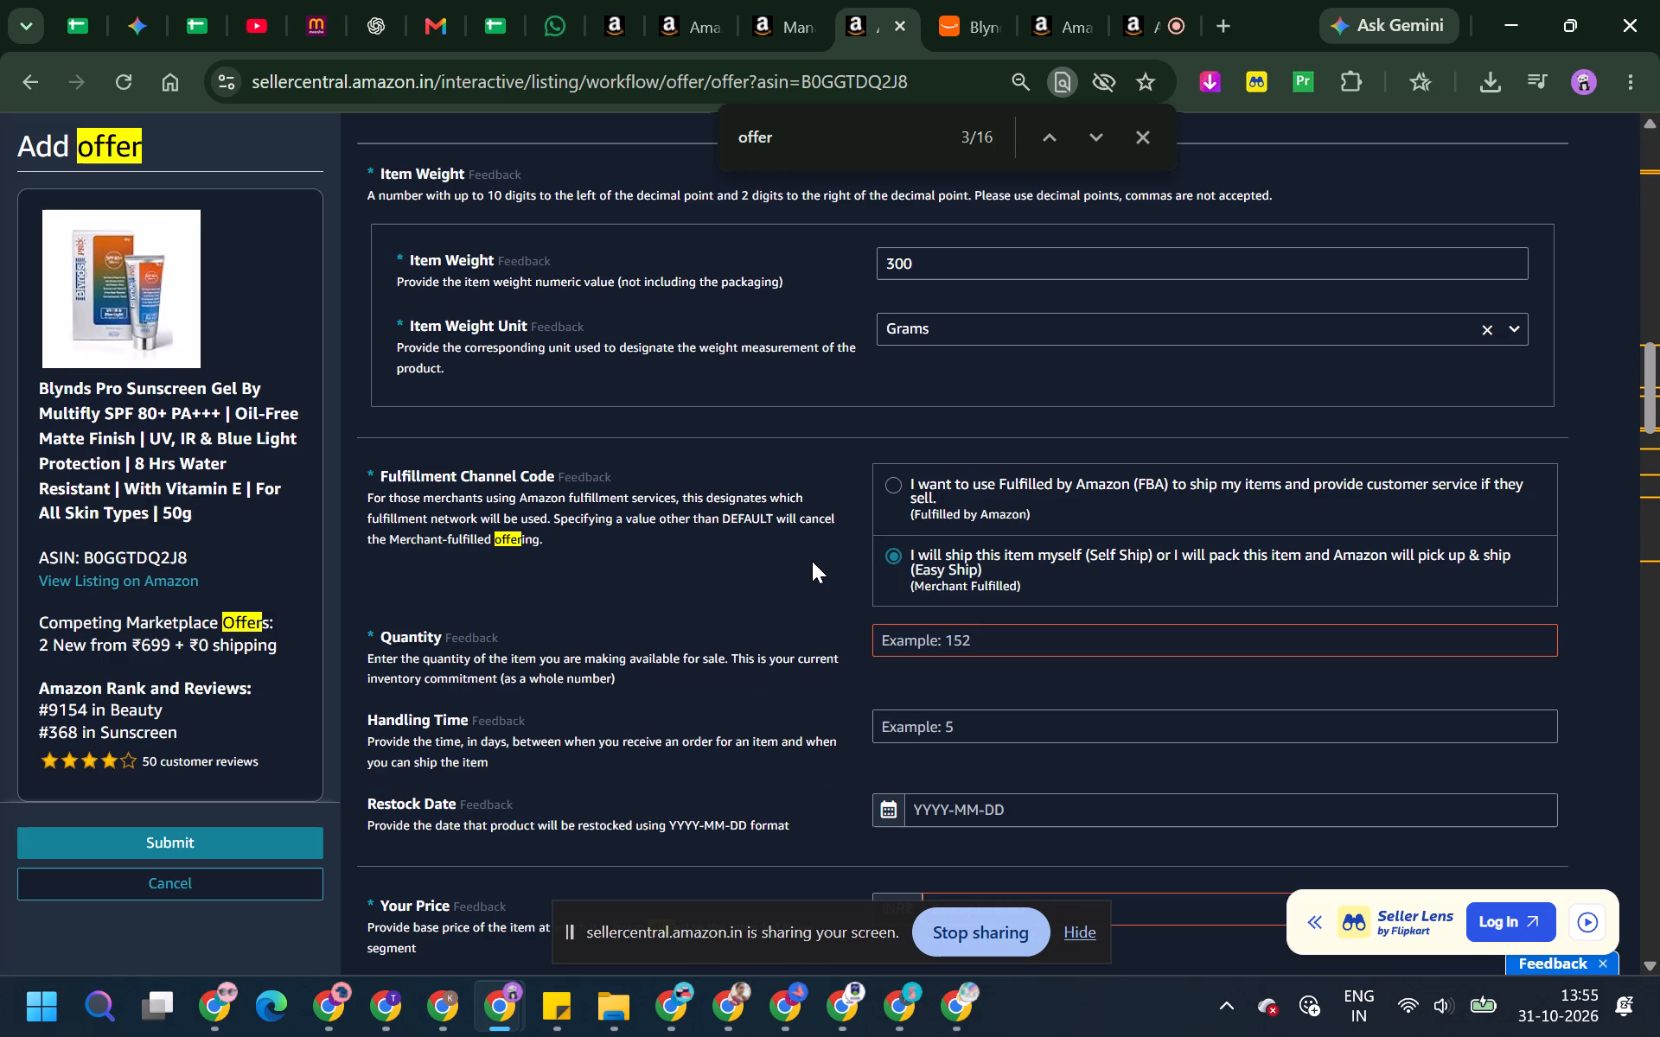
Set the offer's Quantity to 1 and its Handling Time to 1 day.
scroll(812, 561, "down", 1)
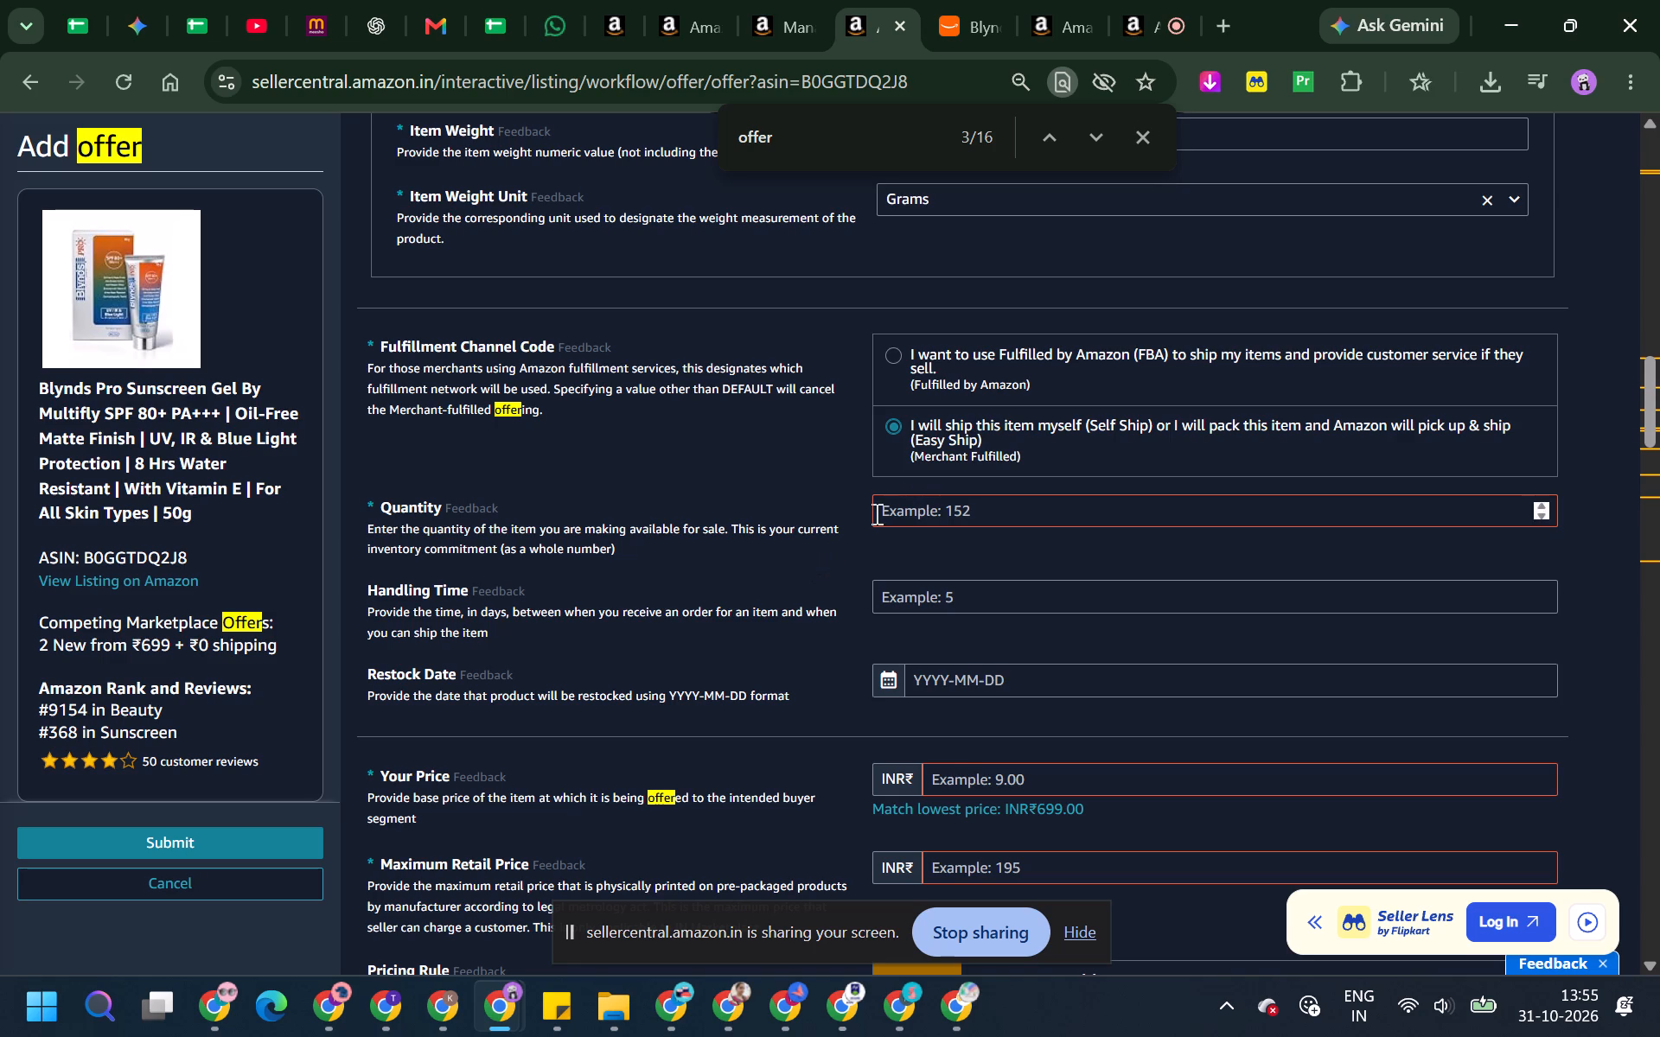
left_click(926, 501)
key("1")
left_click(935, 604)
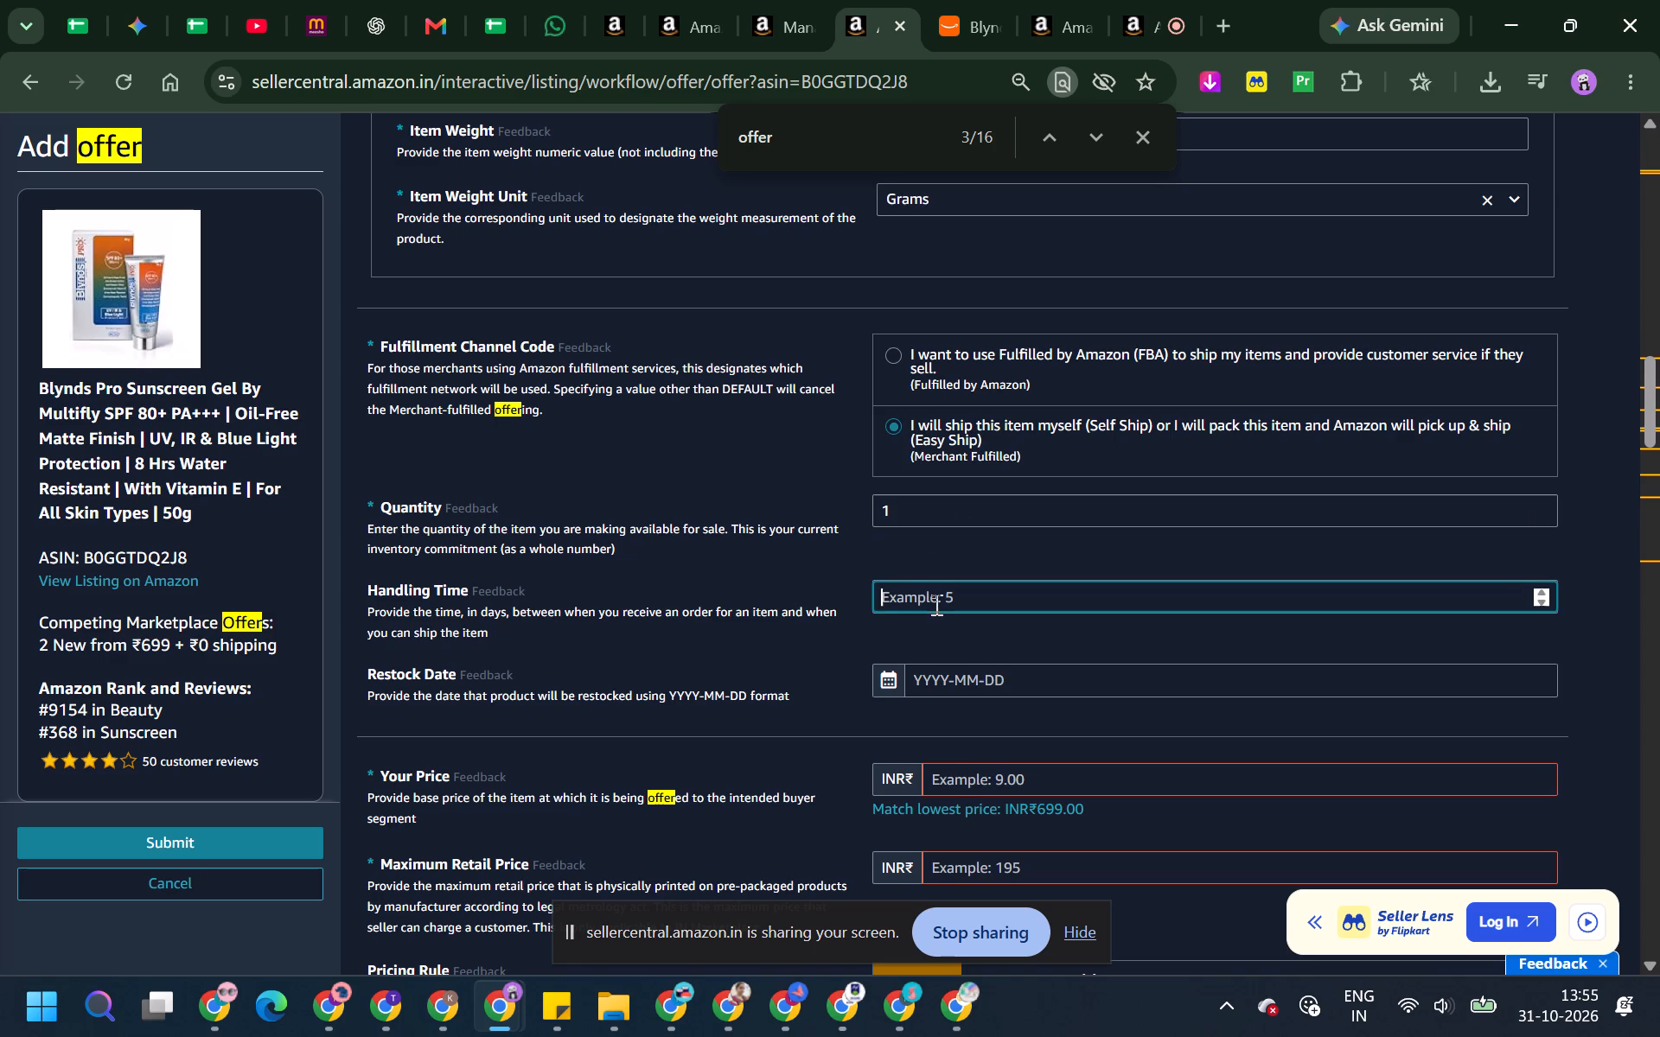
scroll(733, 607, "down", 1)
key("1")
Check the sunscreen's public listing, and set Your Price to INR 999 and the Maximum Retail Price to INR 699.
scroll(850, 591, "down", 2)
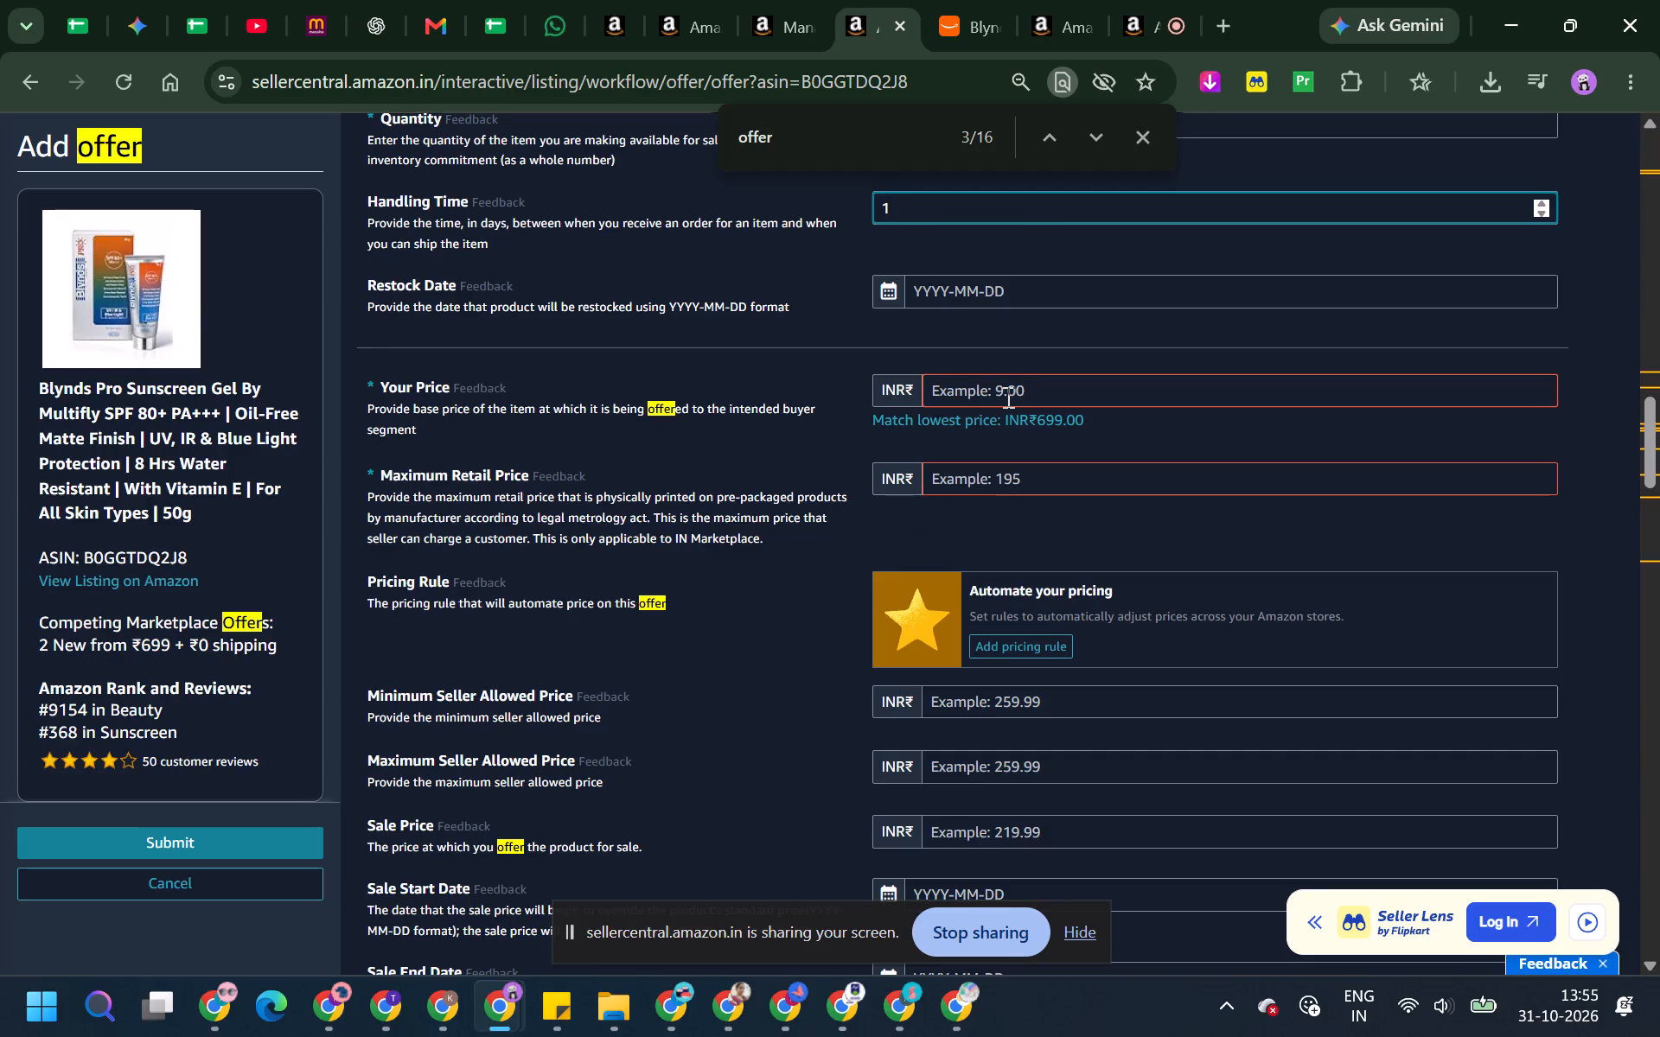
left_click(1006, 392)
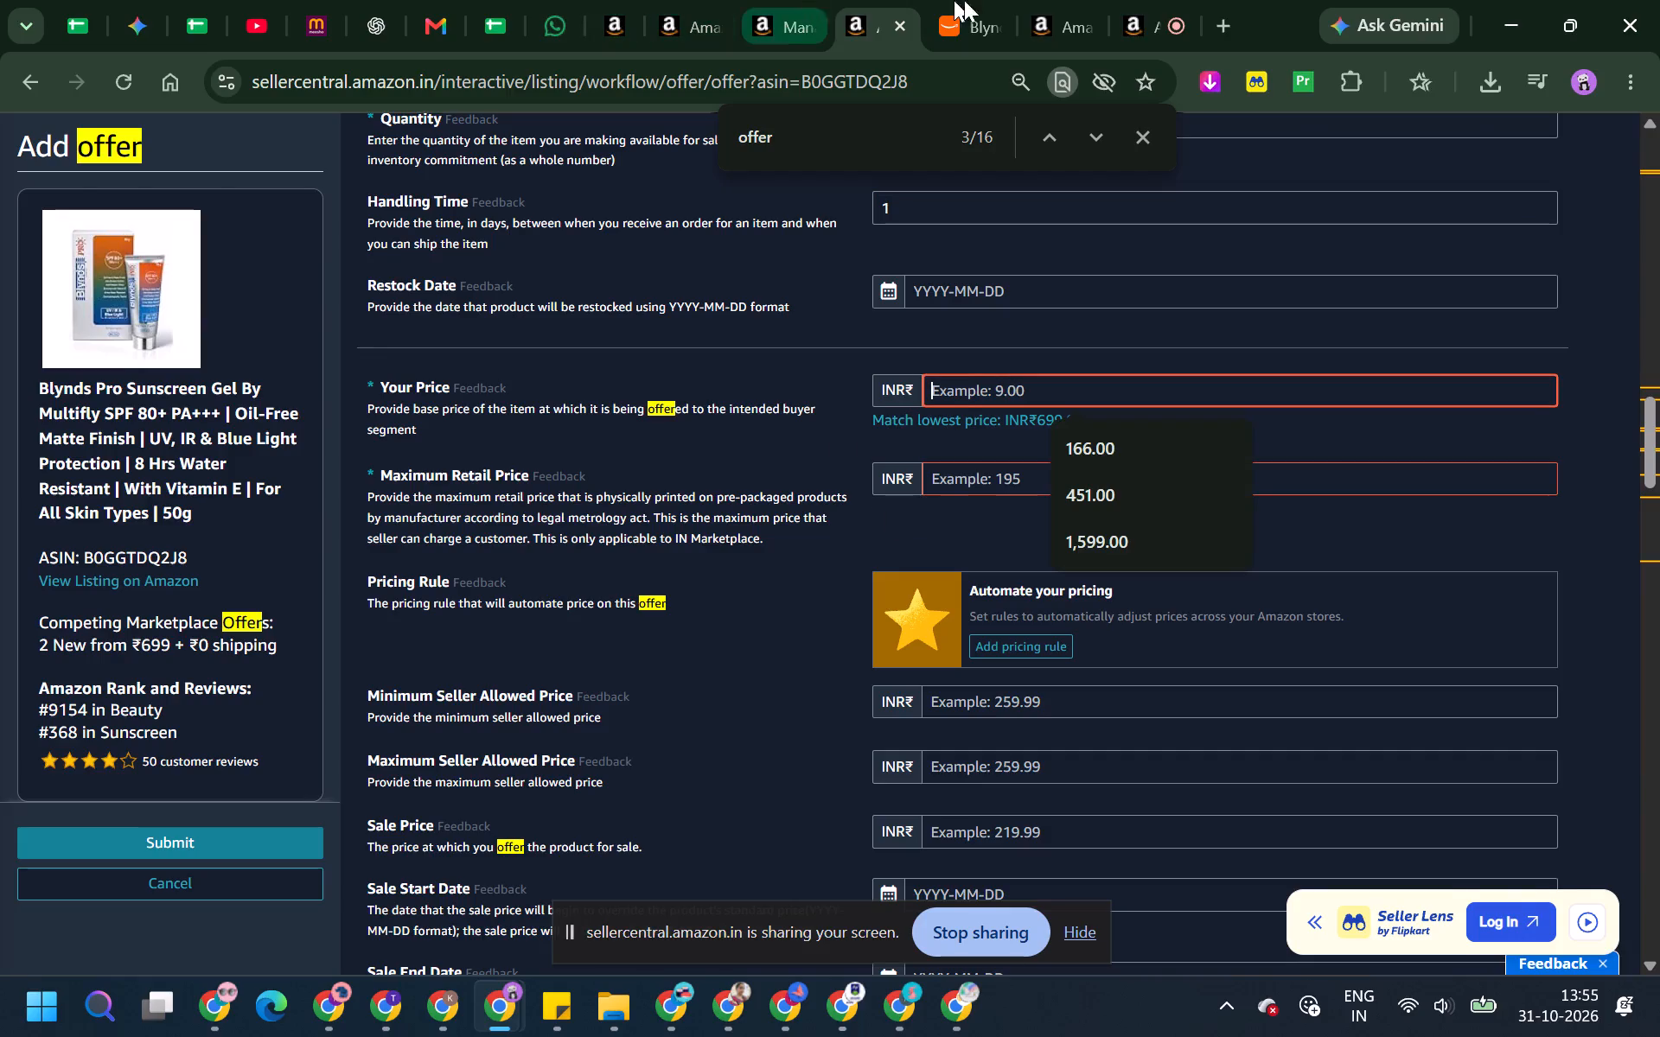
left_click(1054, 1)
left_click(996, 0)
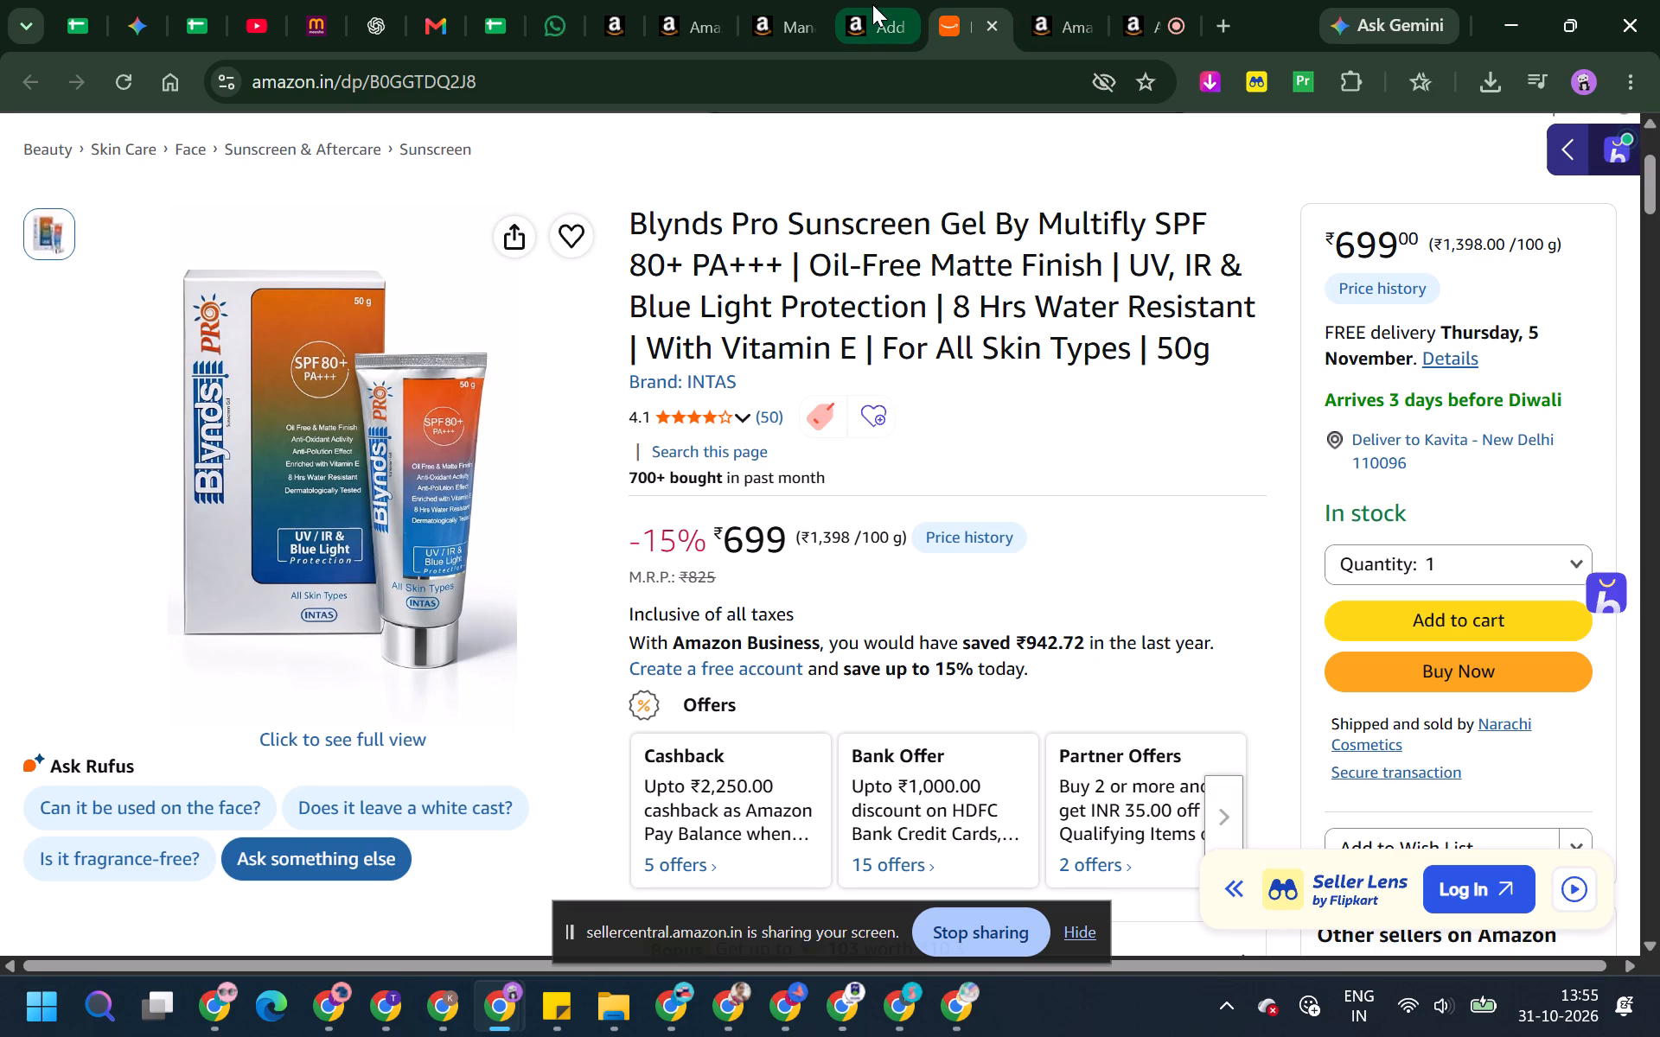
left_click(872, 4)
type("999")
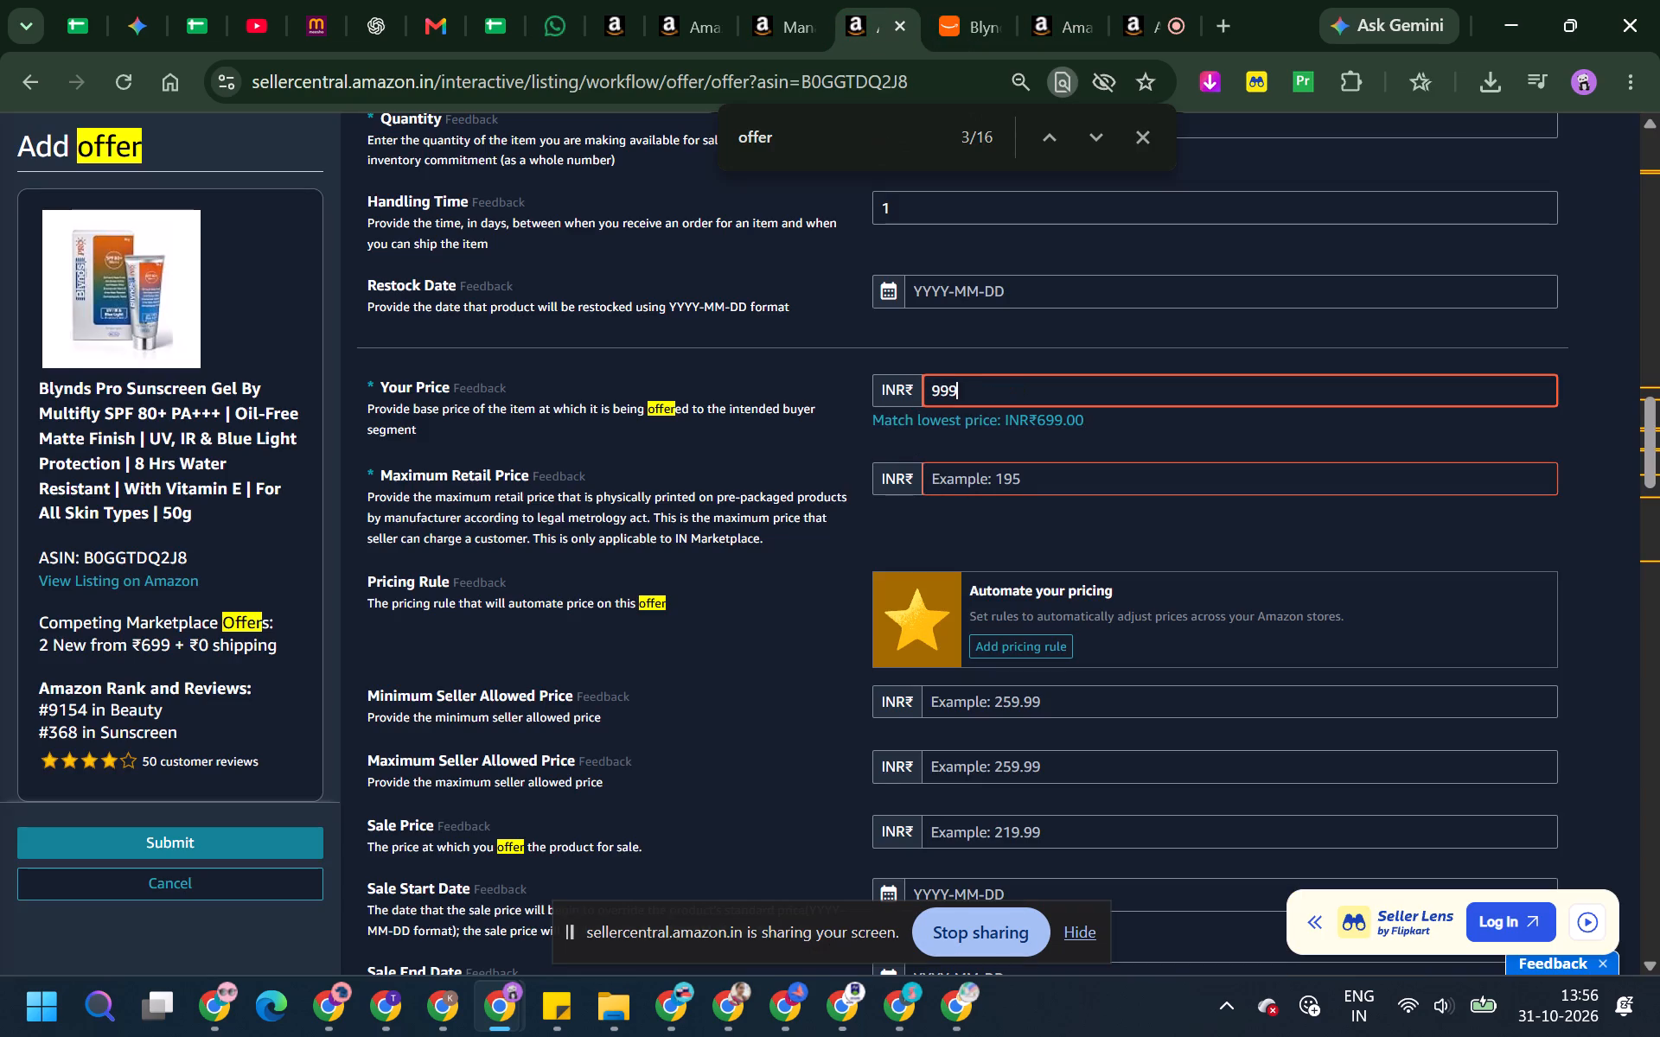
key("Tab")
left_click(1091, 465)
type("699")
left_click(726, 541)
Set the Minimum Seller Allowed Price to INR 589 and the Maximum Seller Allowed Price to INR 999.
scroll(732, 588, "down", 3)
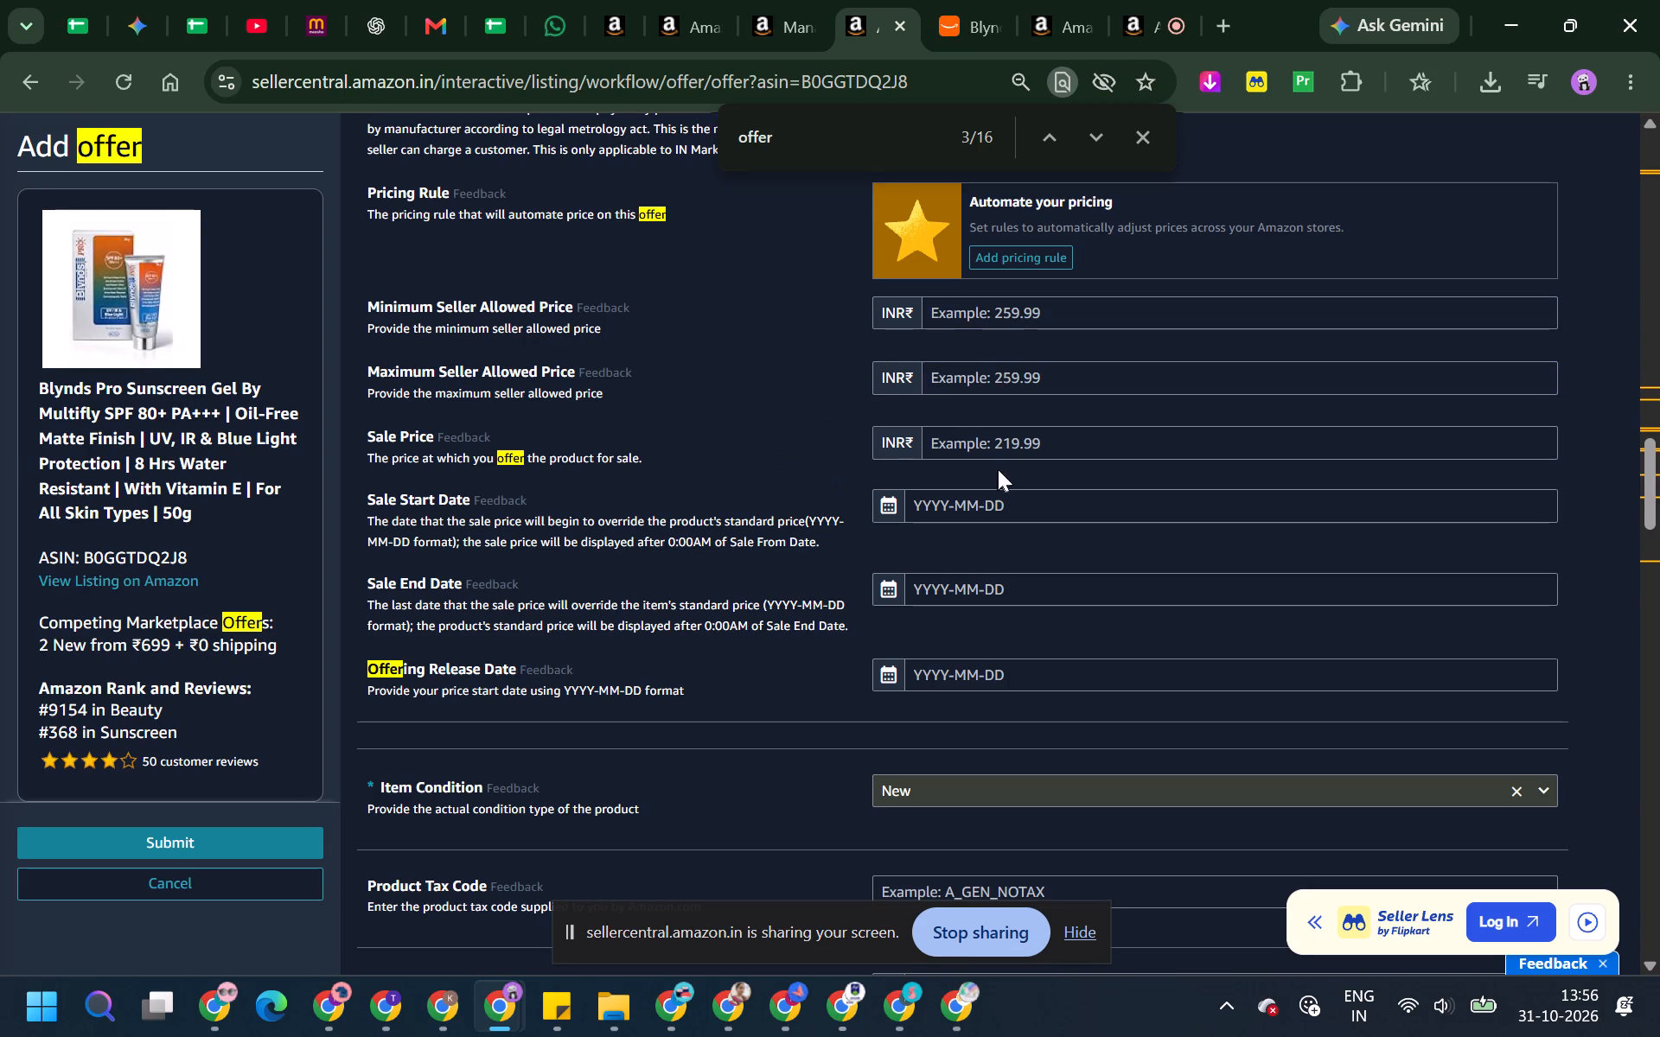
scroll(719, 515, "down", 1)
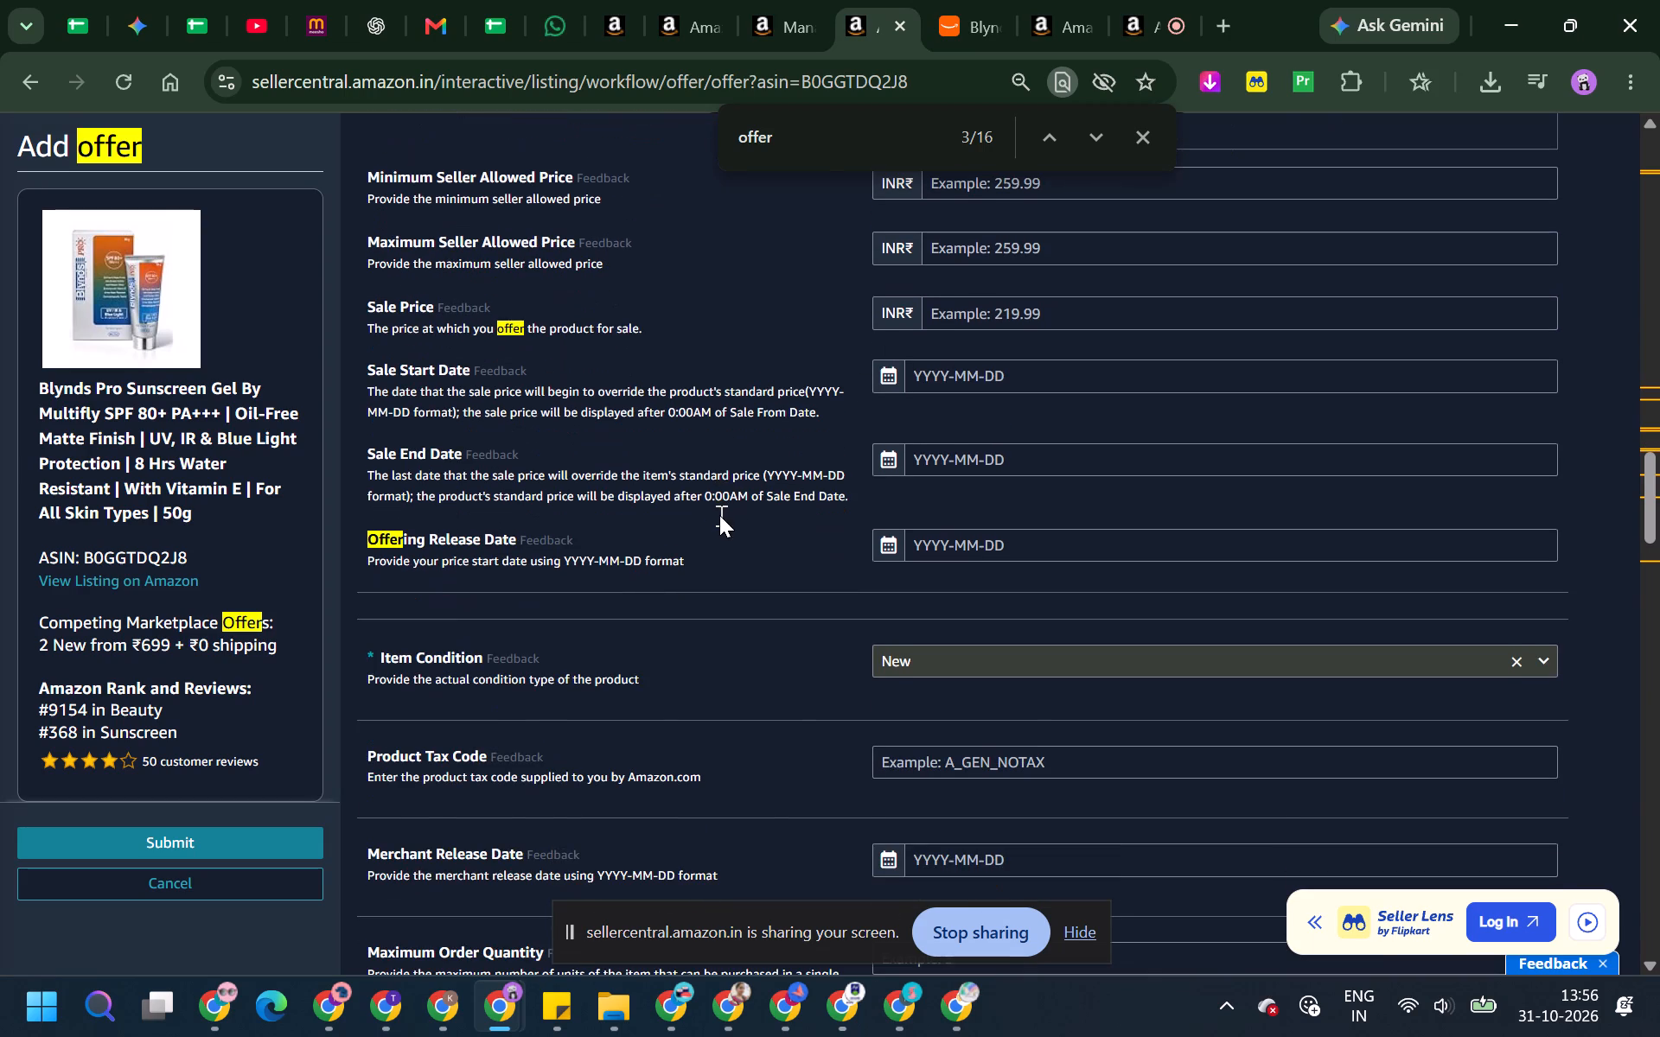
scroll(671, 364, "up", 1)
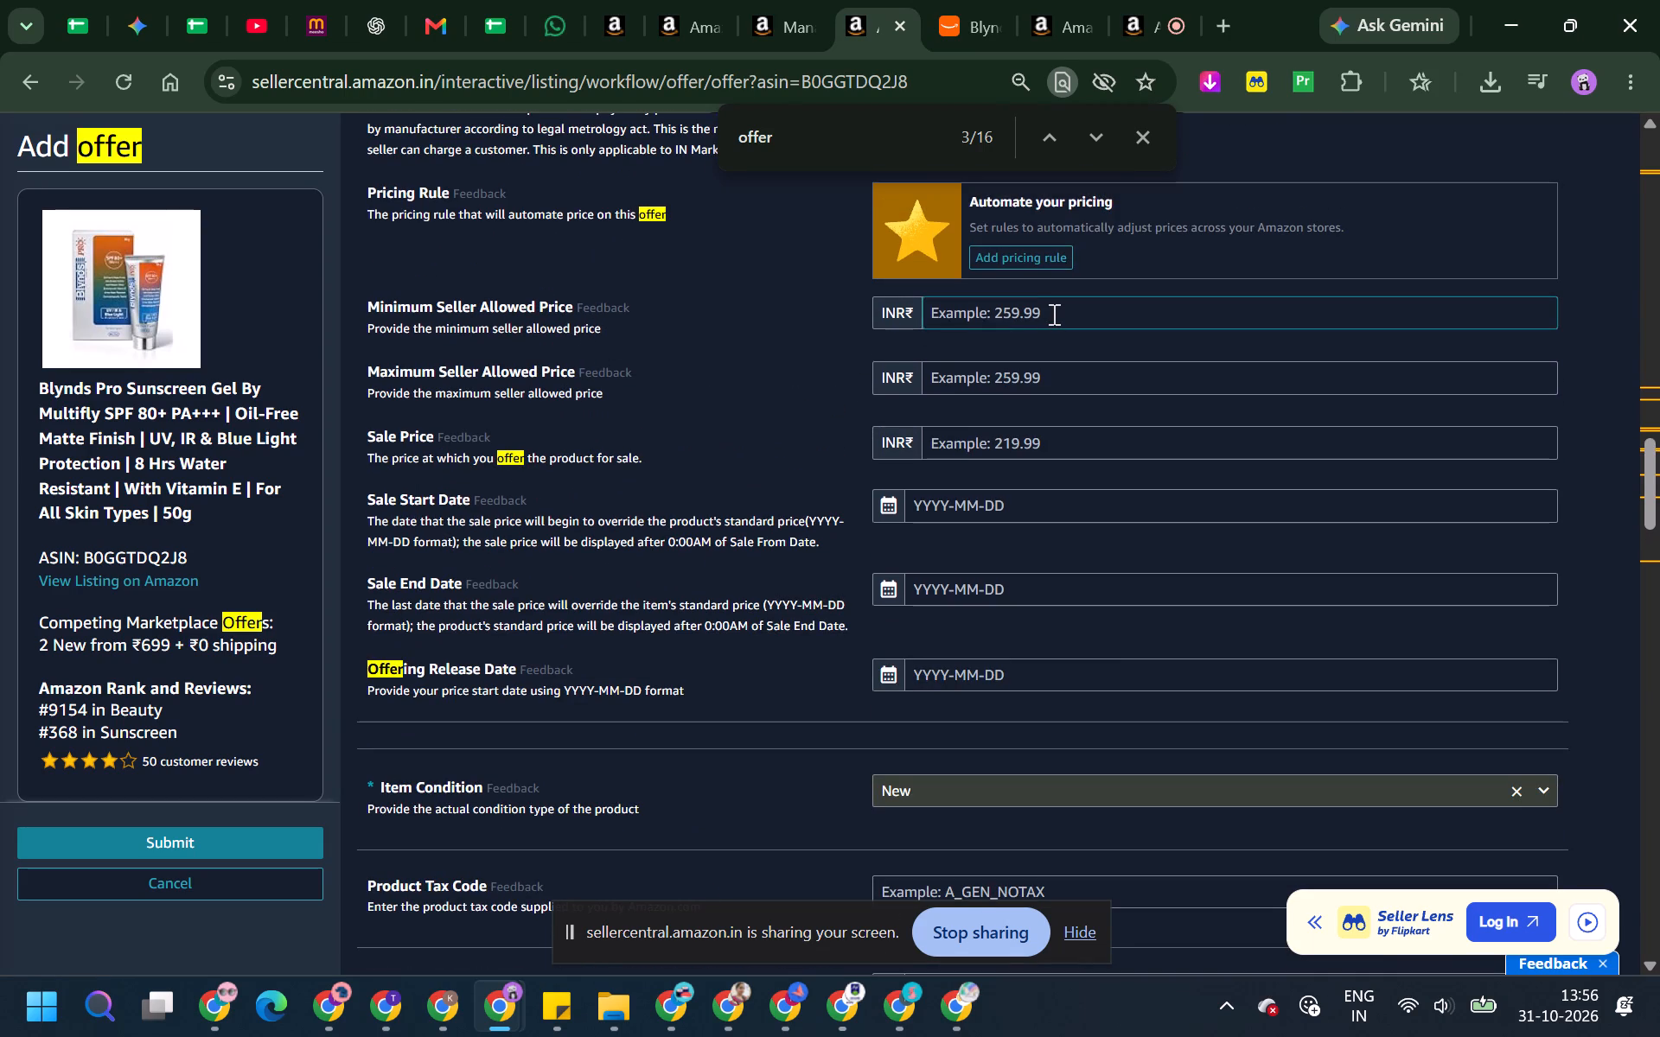
left_click(1055, 312)
scroll(833, 407, "up", 1)
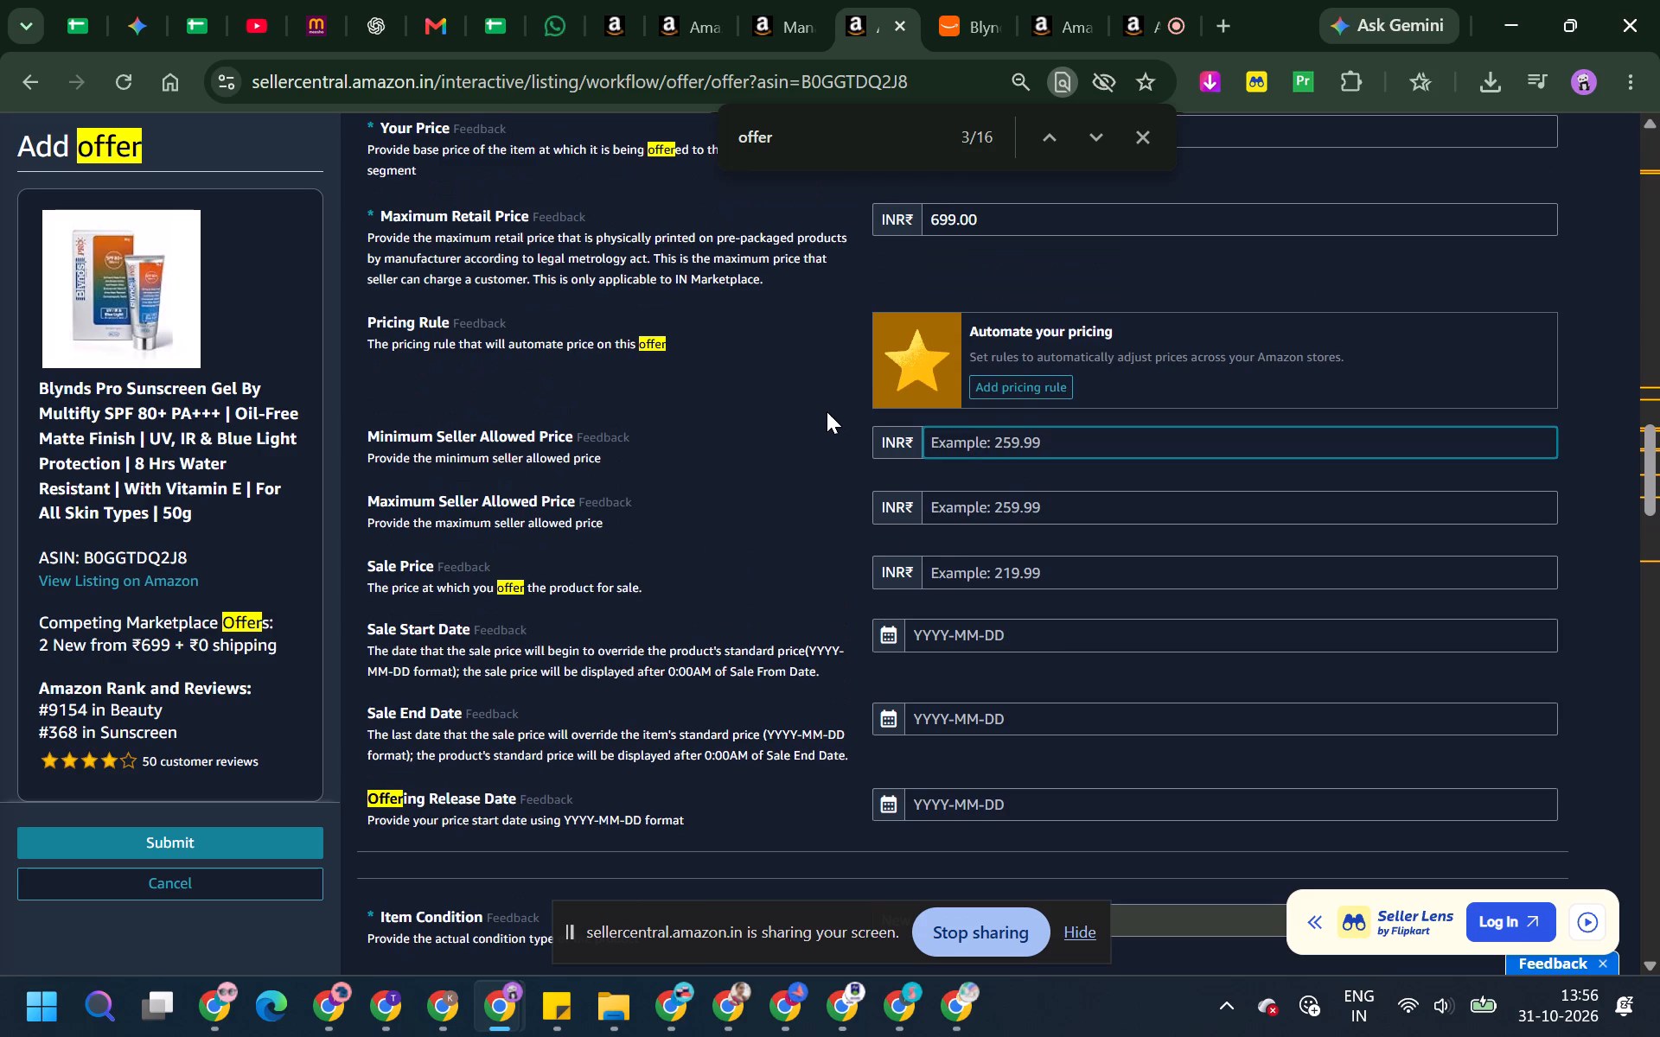
scroll(812, 418, "up", 1)
scroll(810, 438, "down", 1)
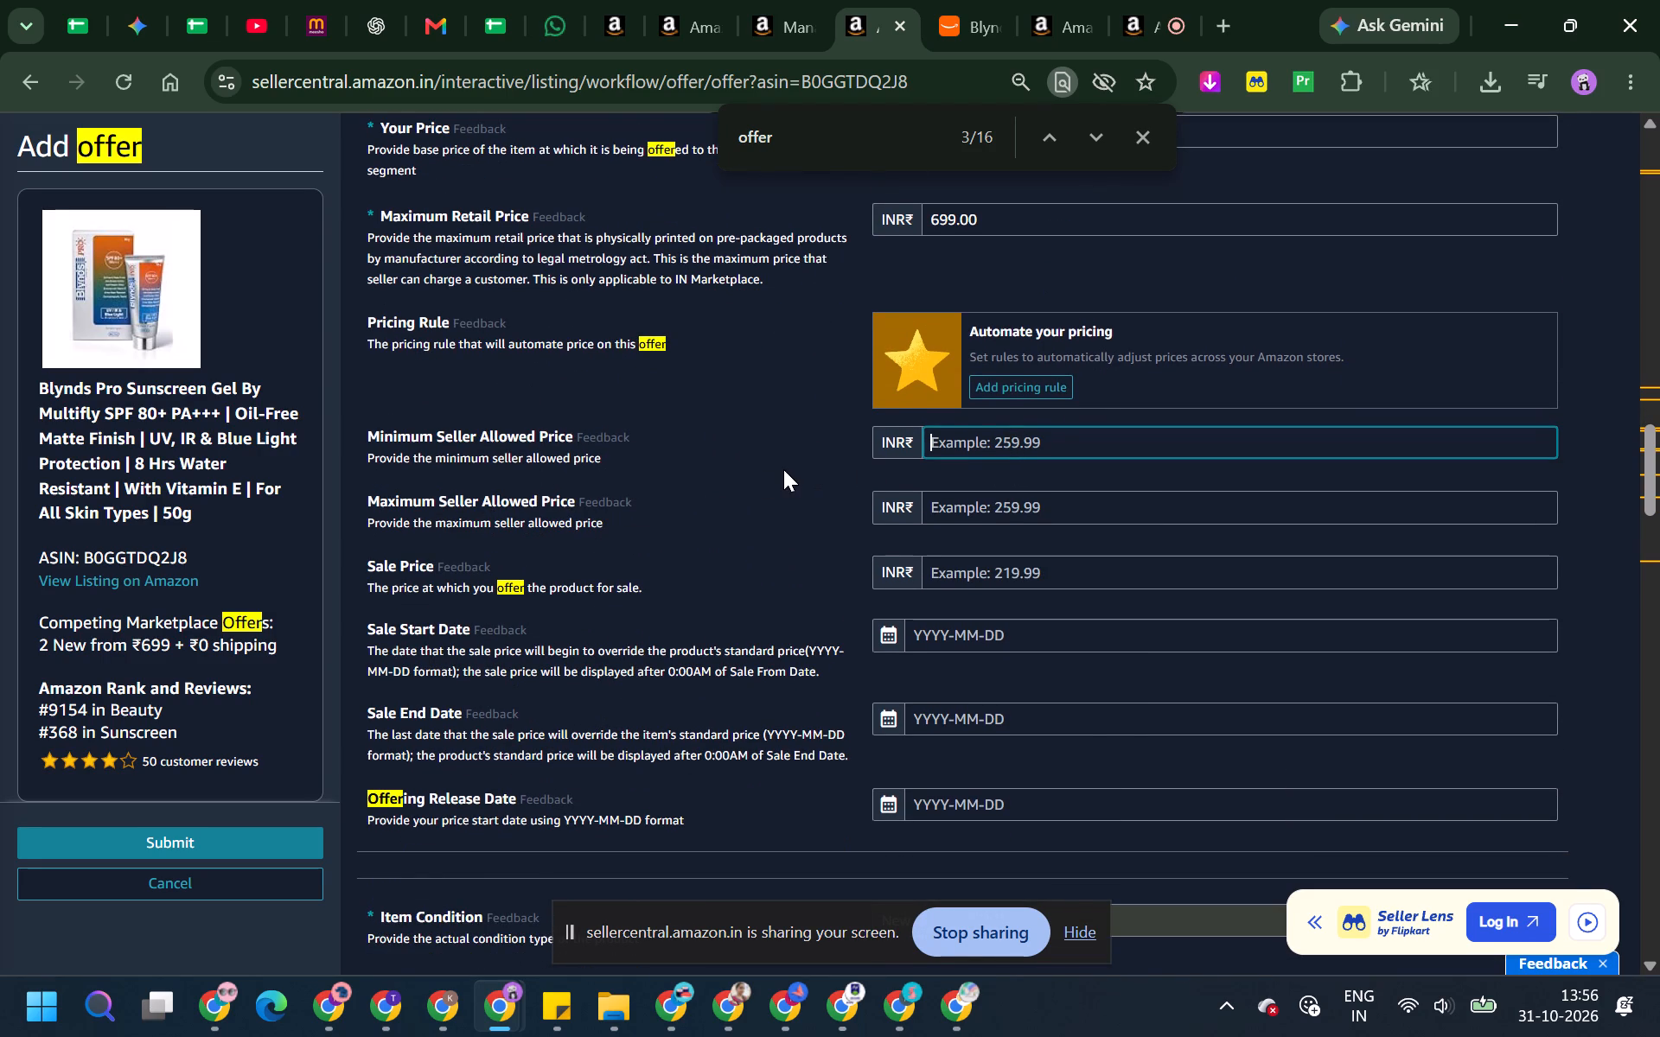
key("5")
key("BackSpace")
key("BackSpace")
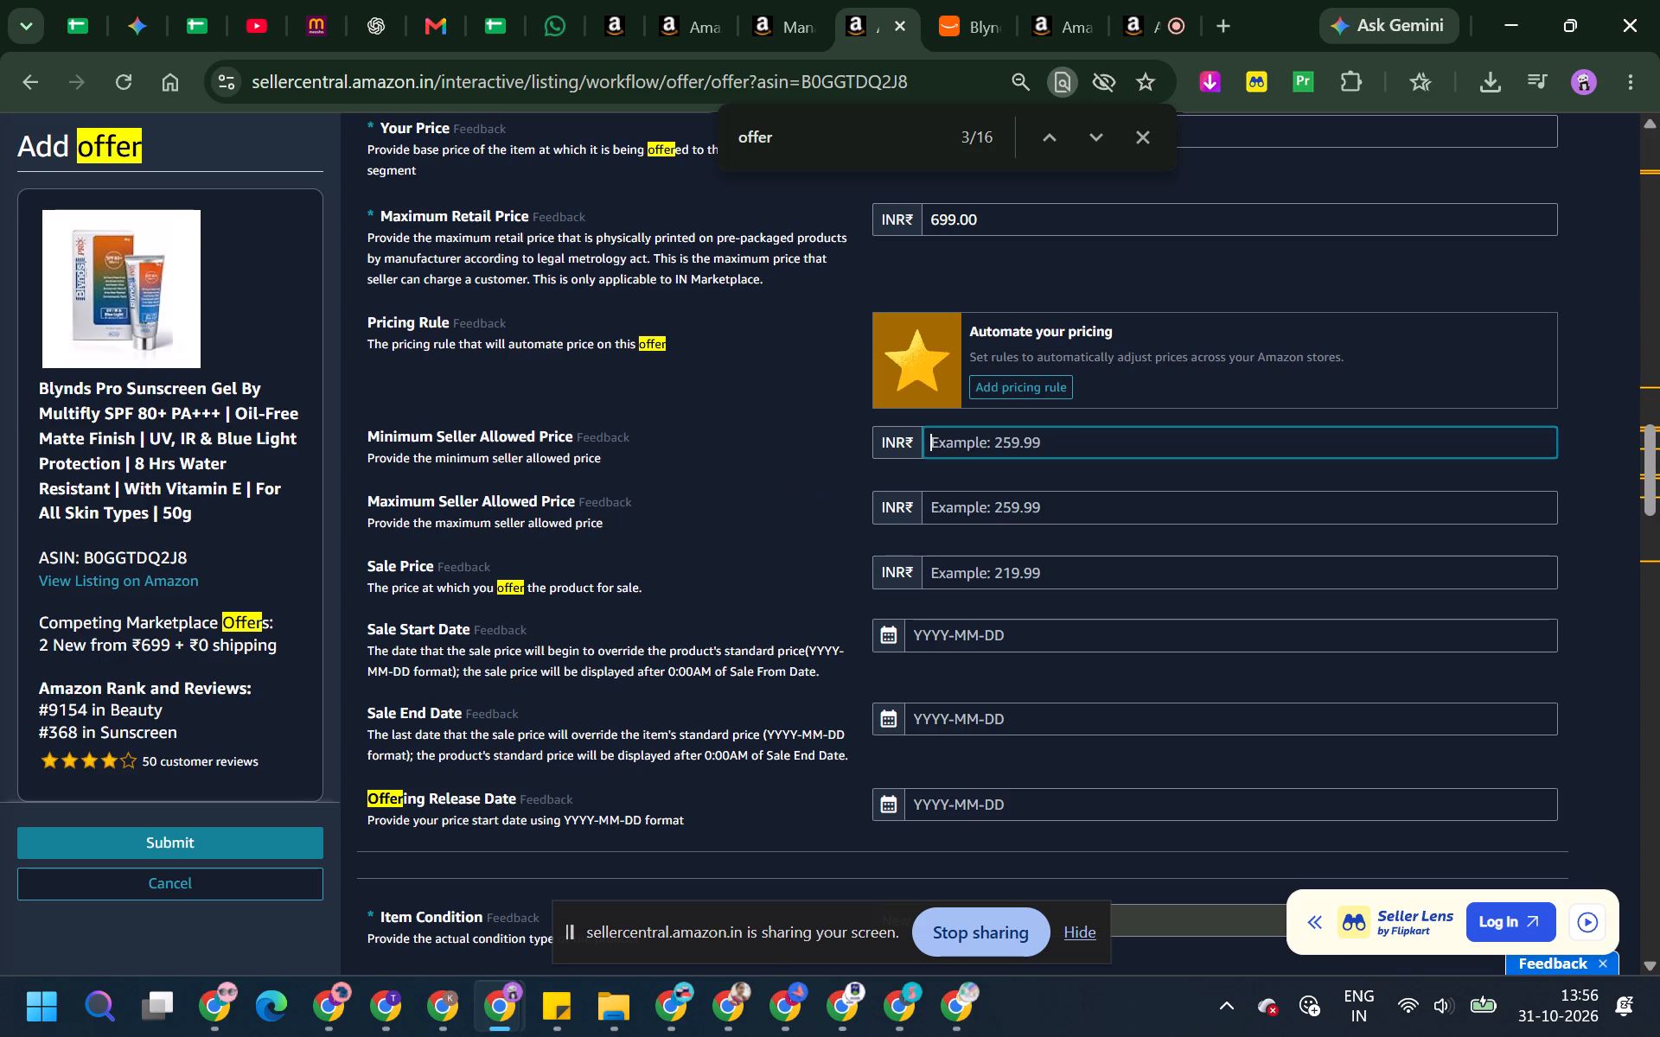
type("589")
left_click(1094, 522)
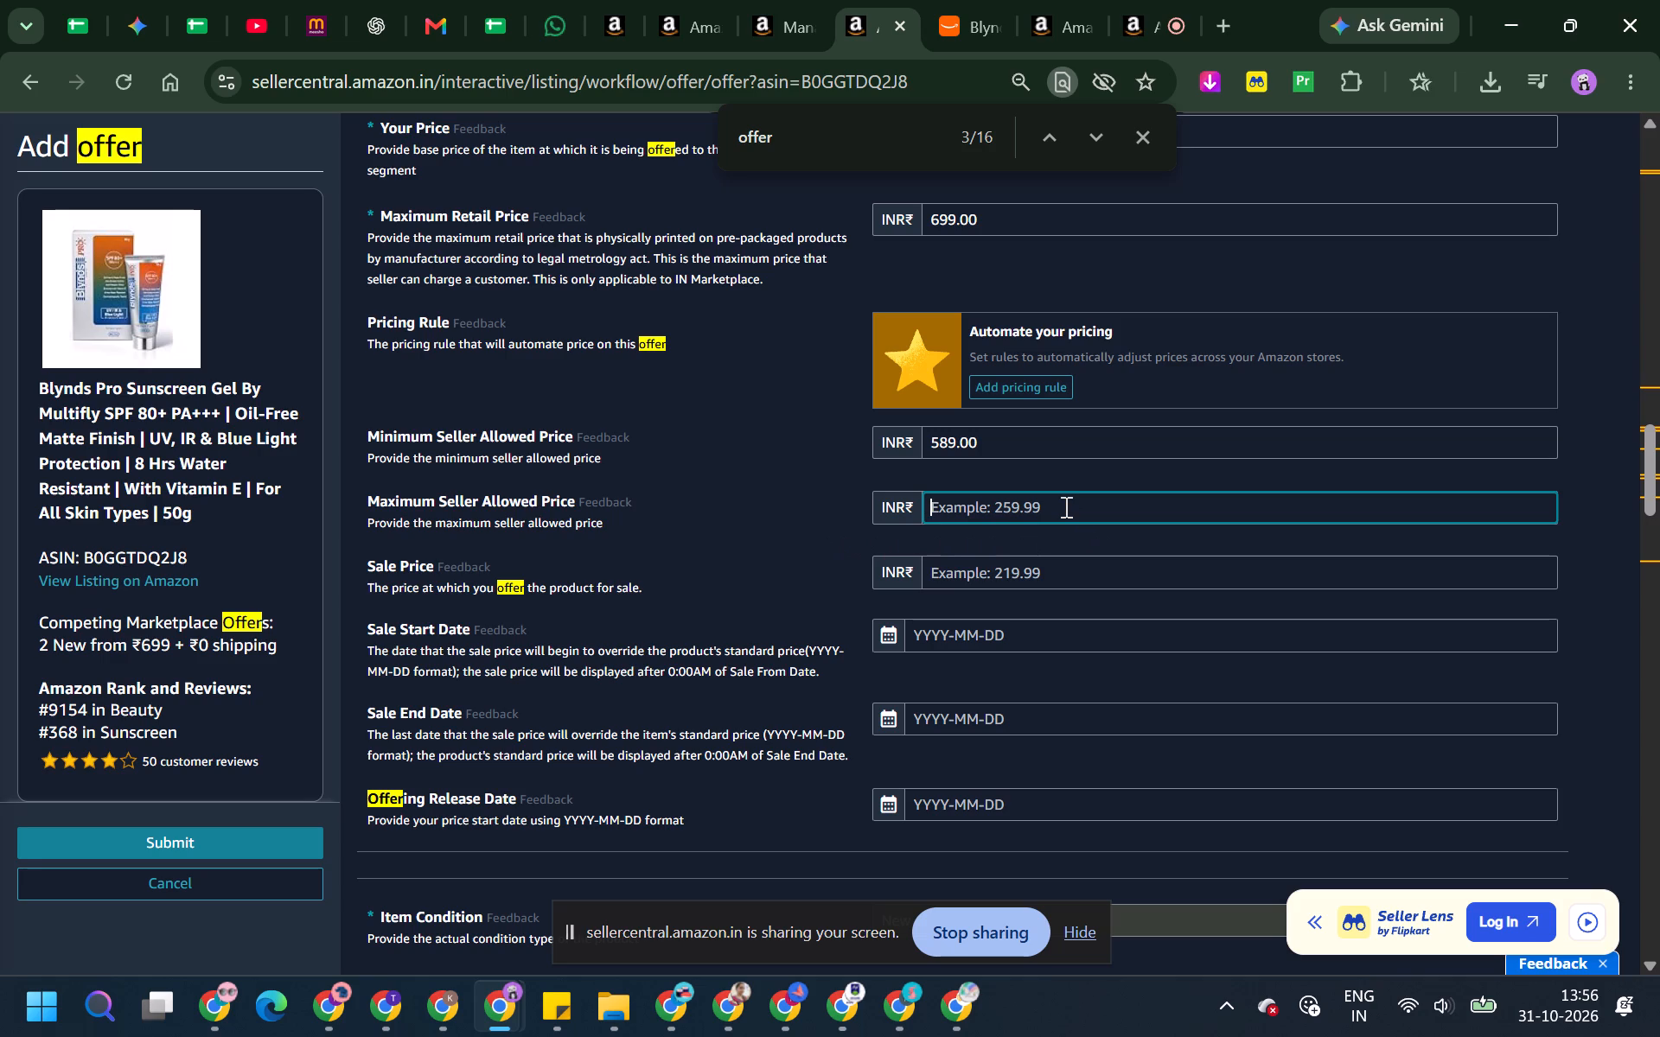
scroll(827, 504, "up", 1)
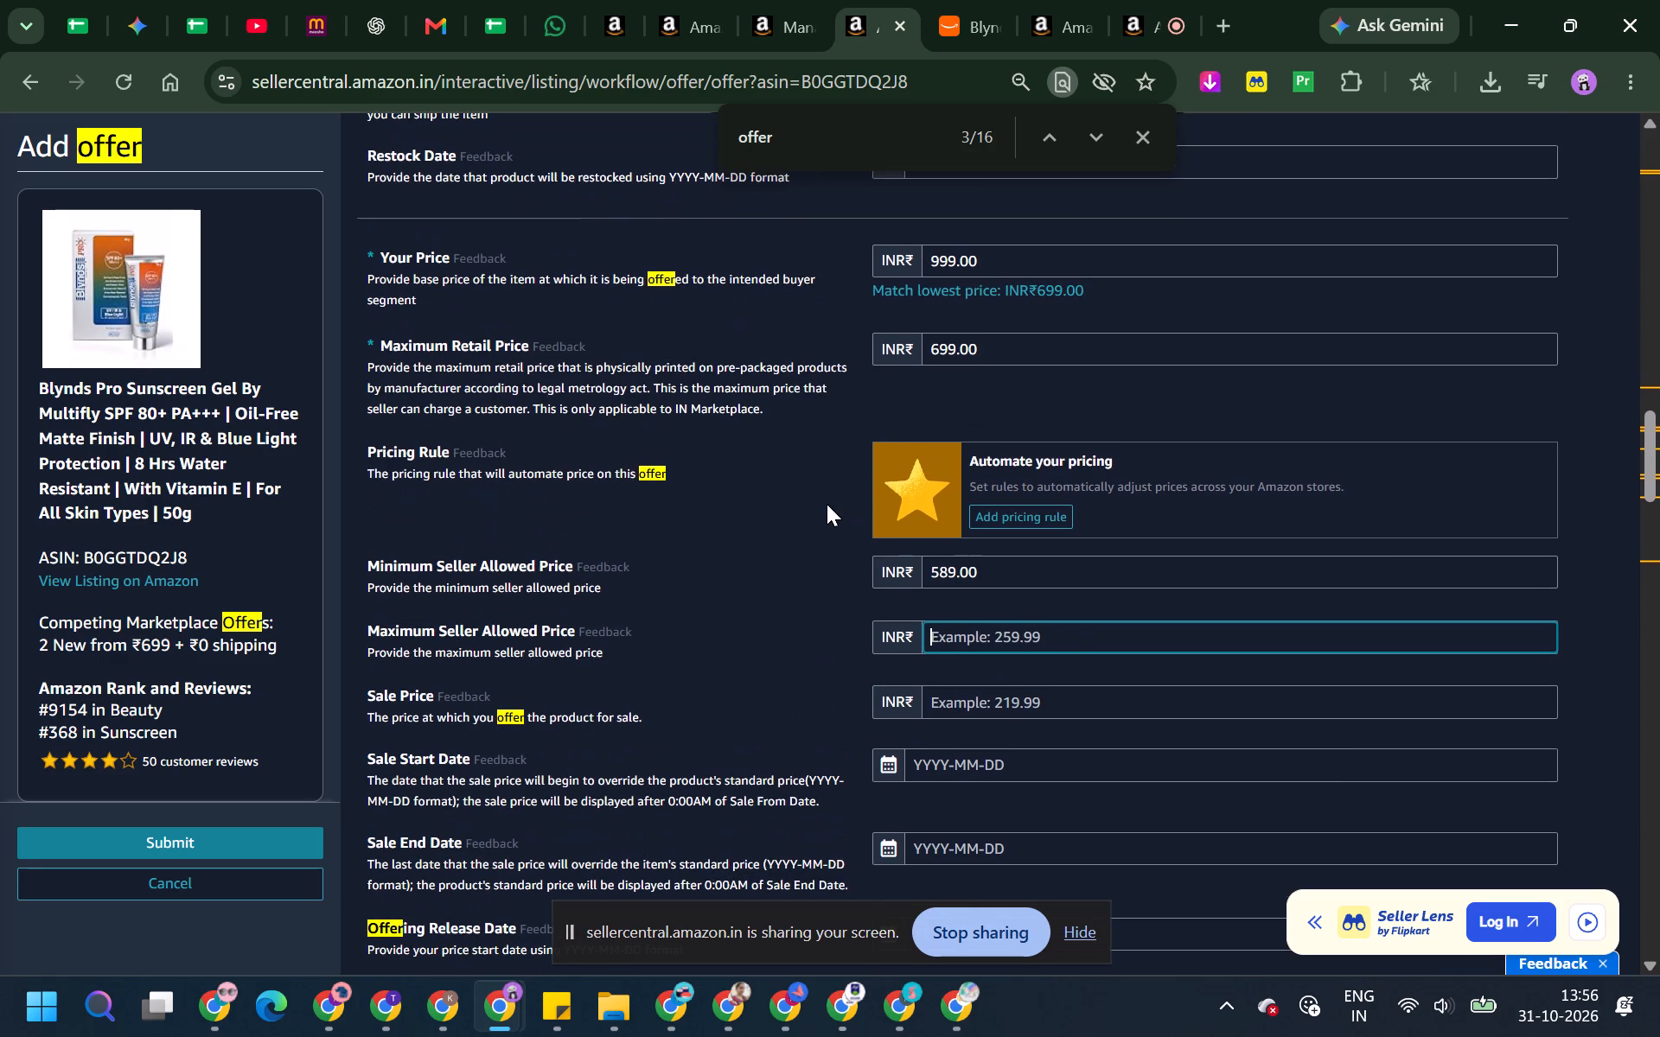
type("999")
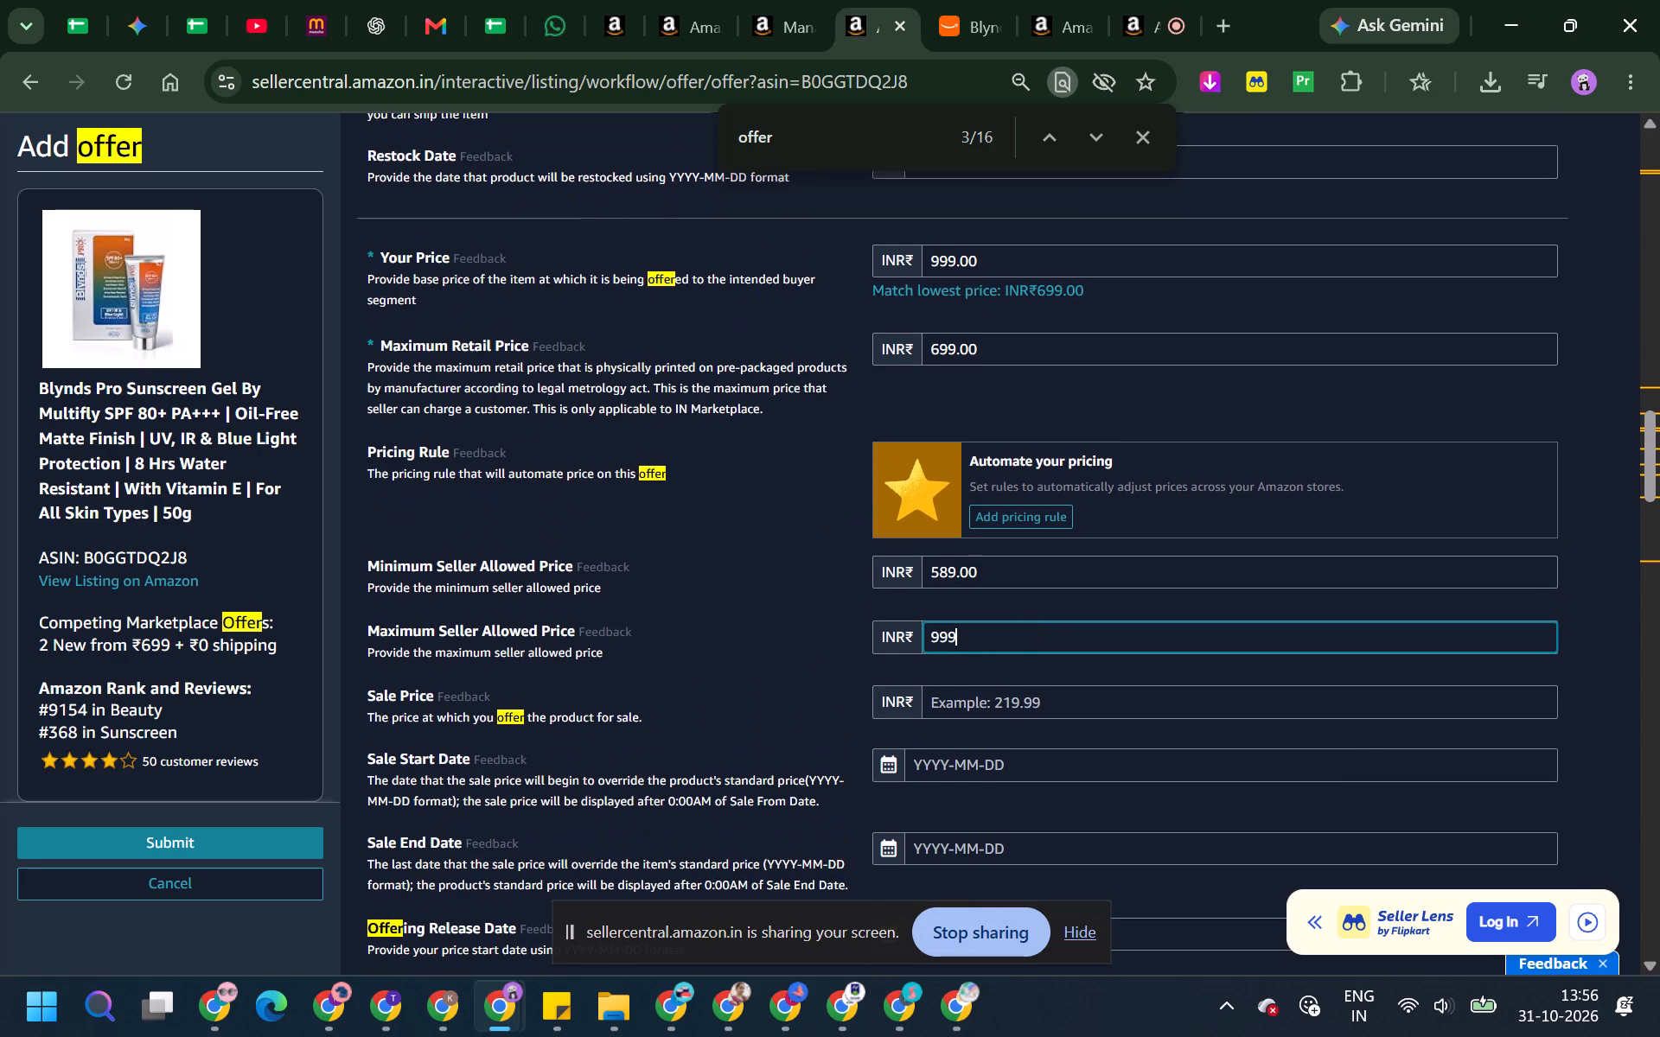
Leave the Sale Price blank and set the Offering Release Date to 2026-11-17.
scroll(820, 509, "down", 1)
left_click(980, 578)
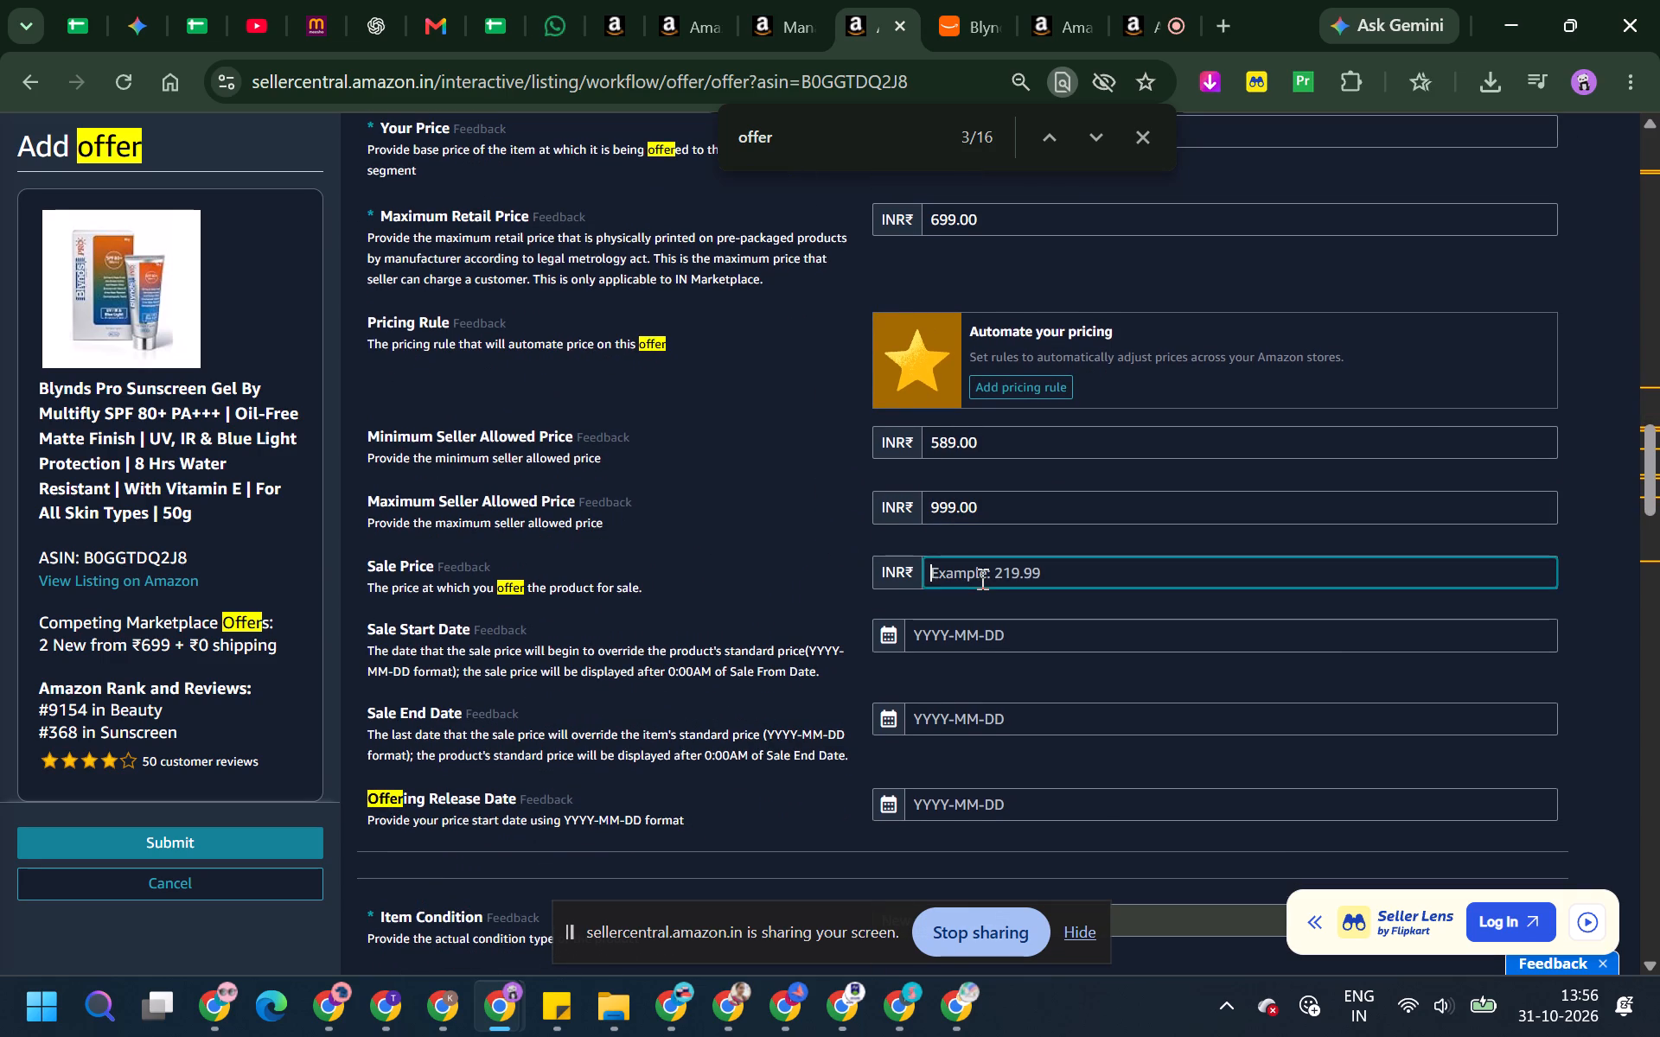
scroll(809, 577, "down", 1)
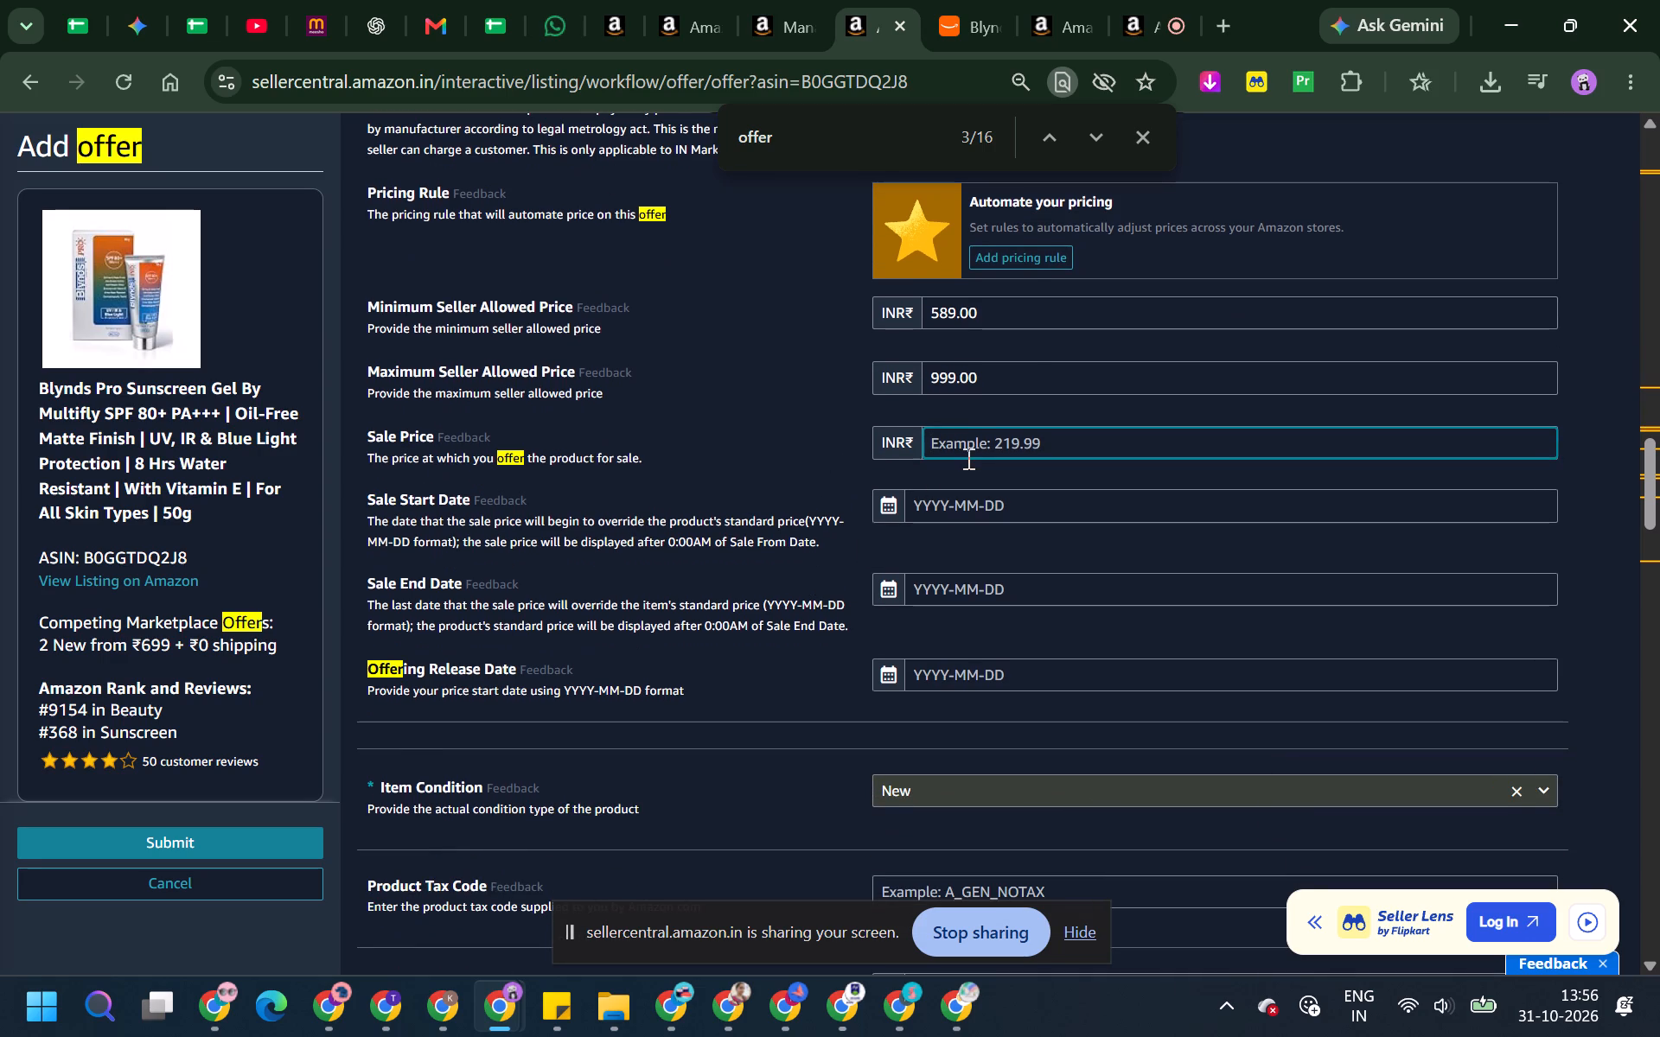
scroll(782, 536, "down", 1)
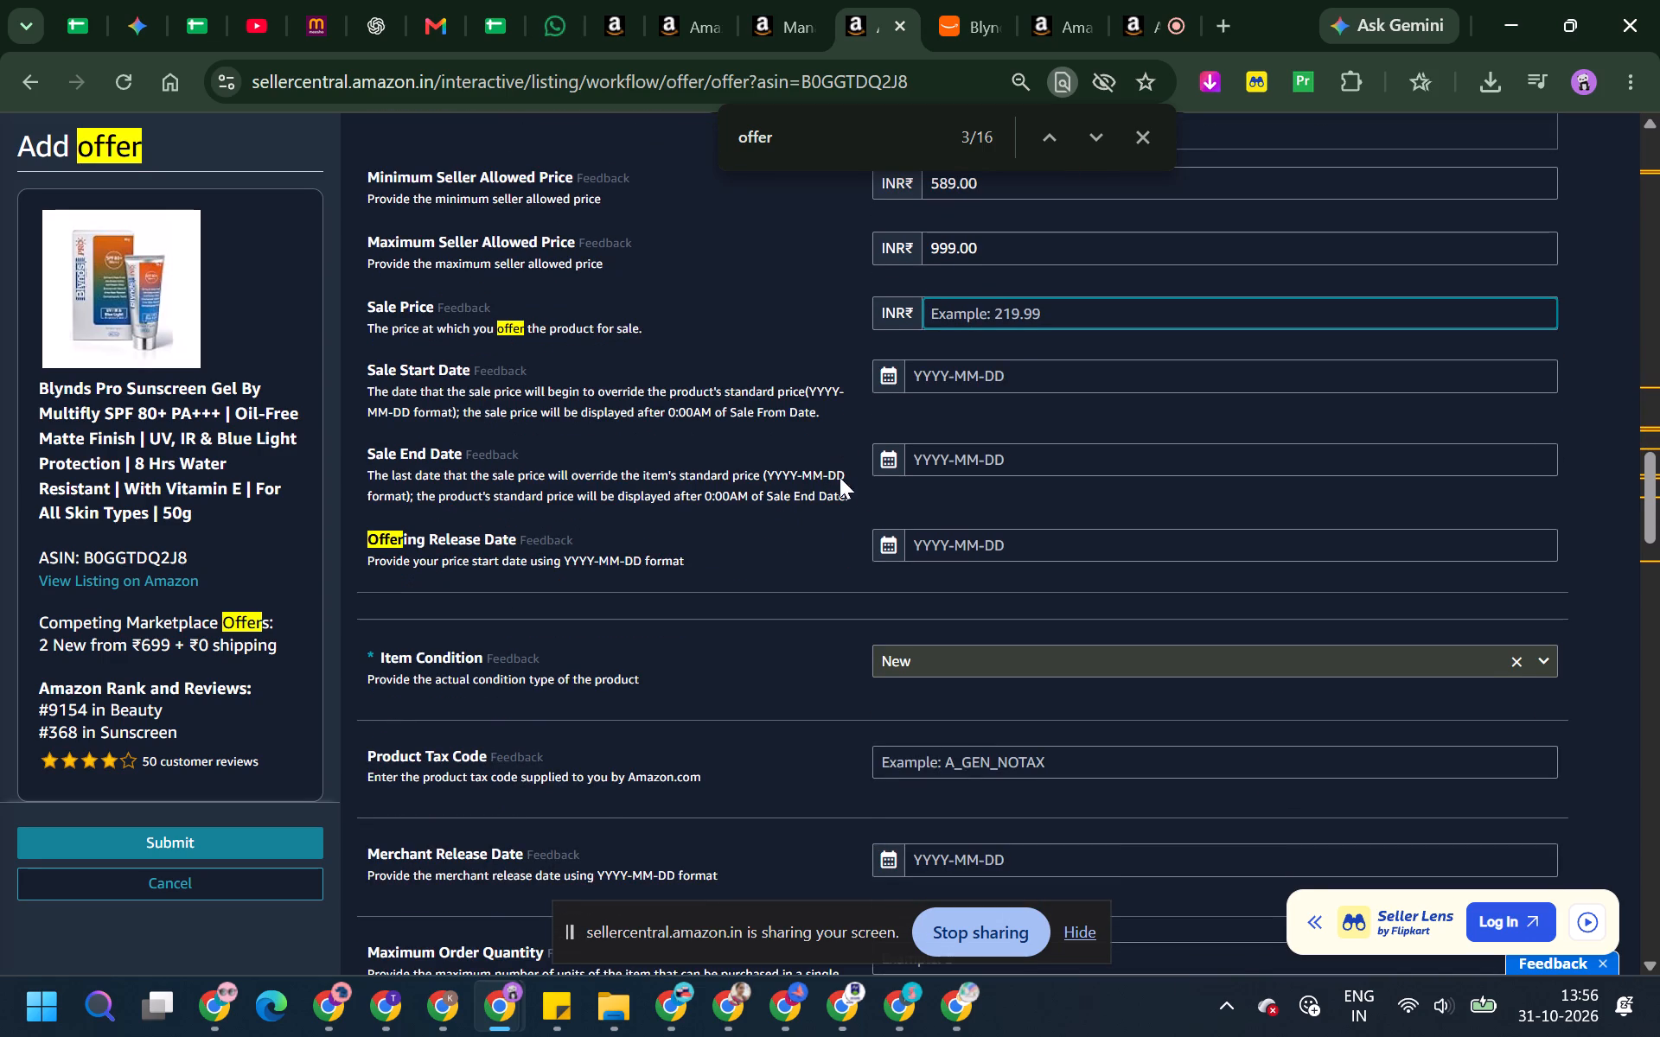
scroll(727, 525, "down", 1)
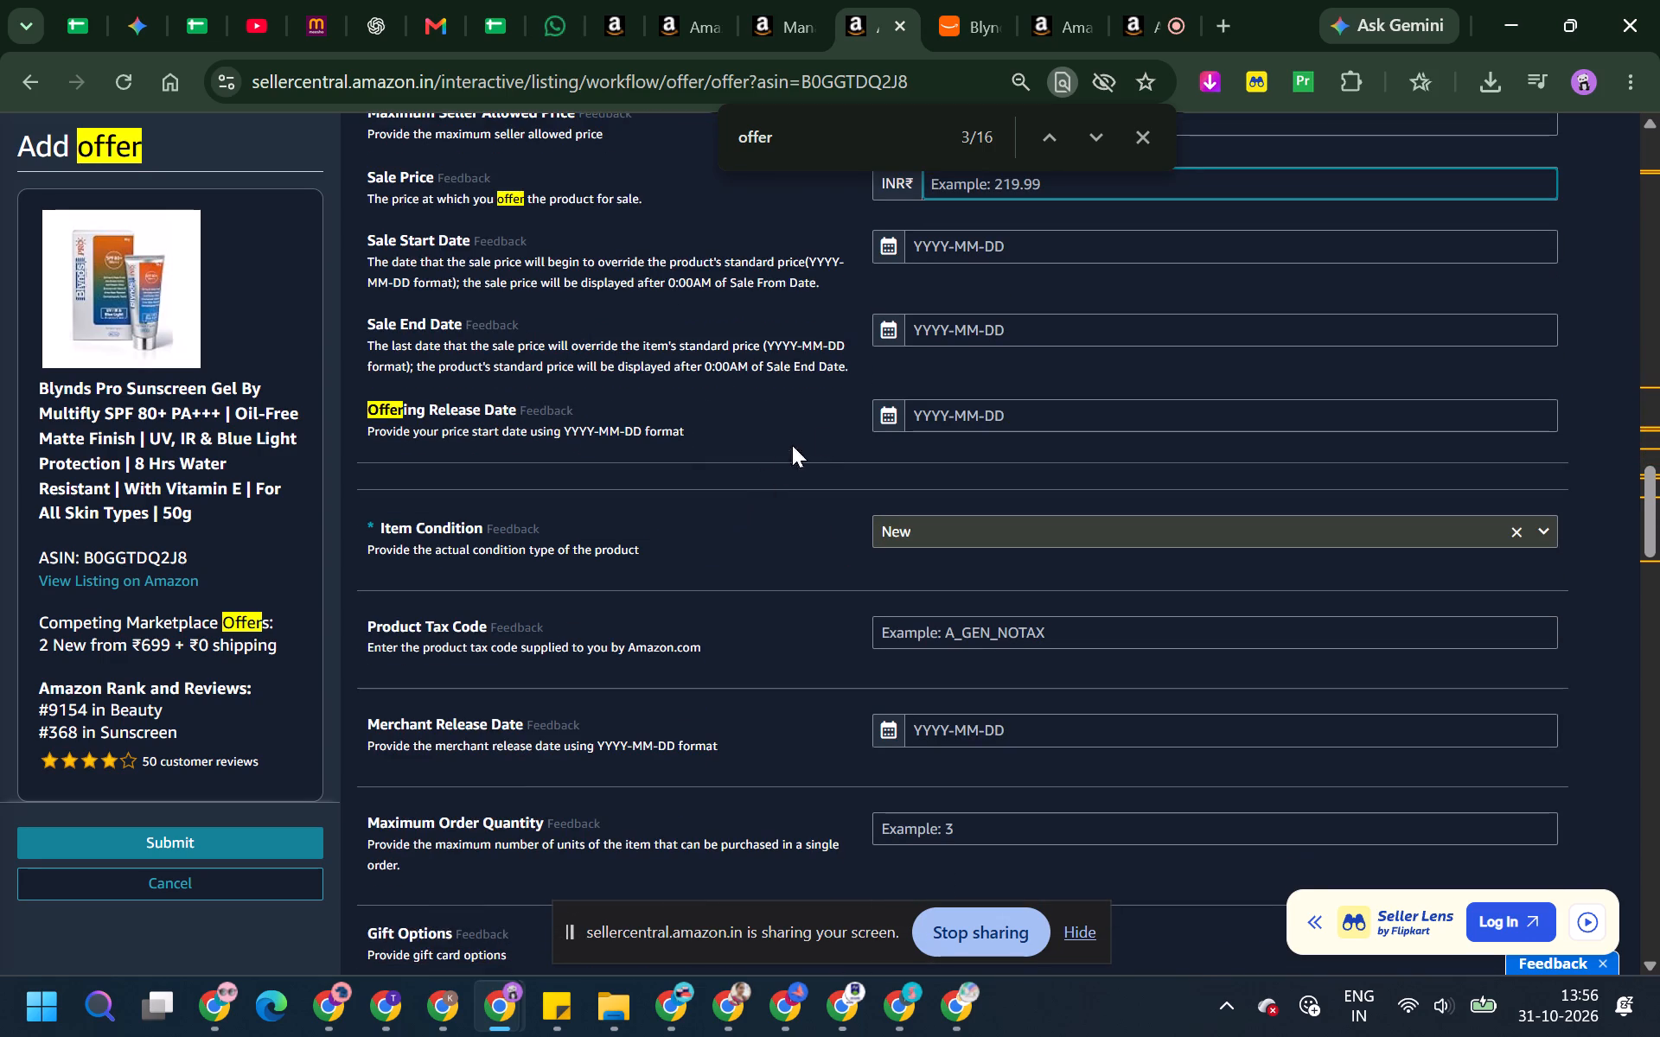
scroll(776, 528, "down", 1)
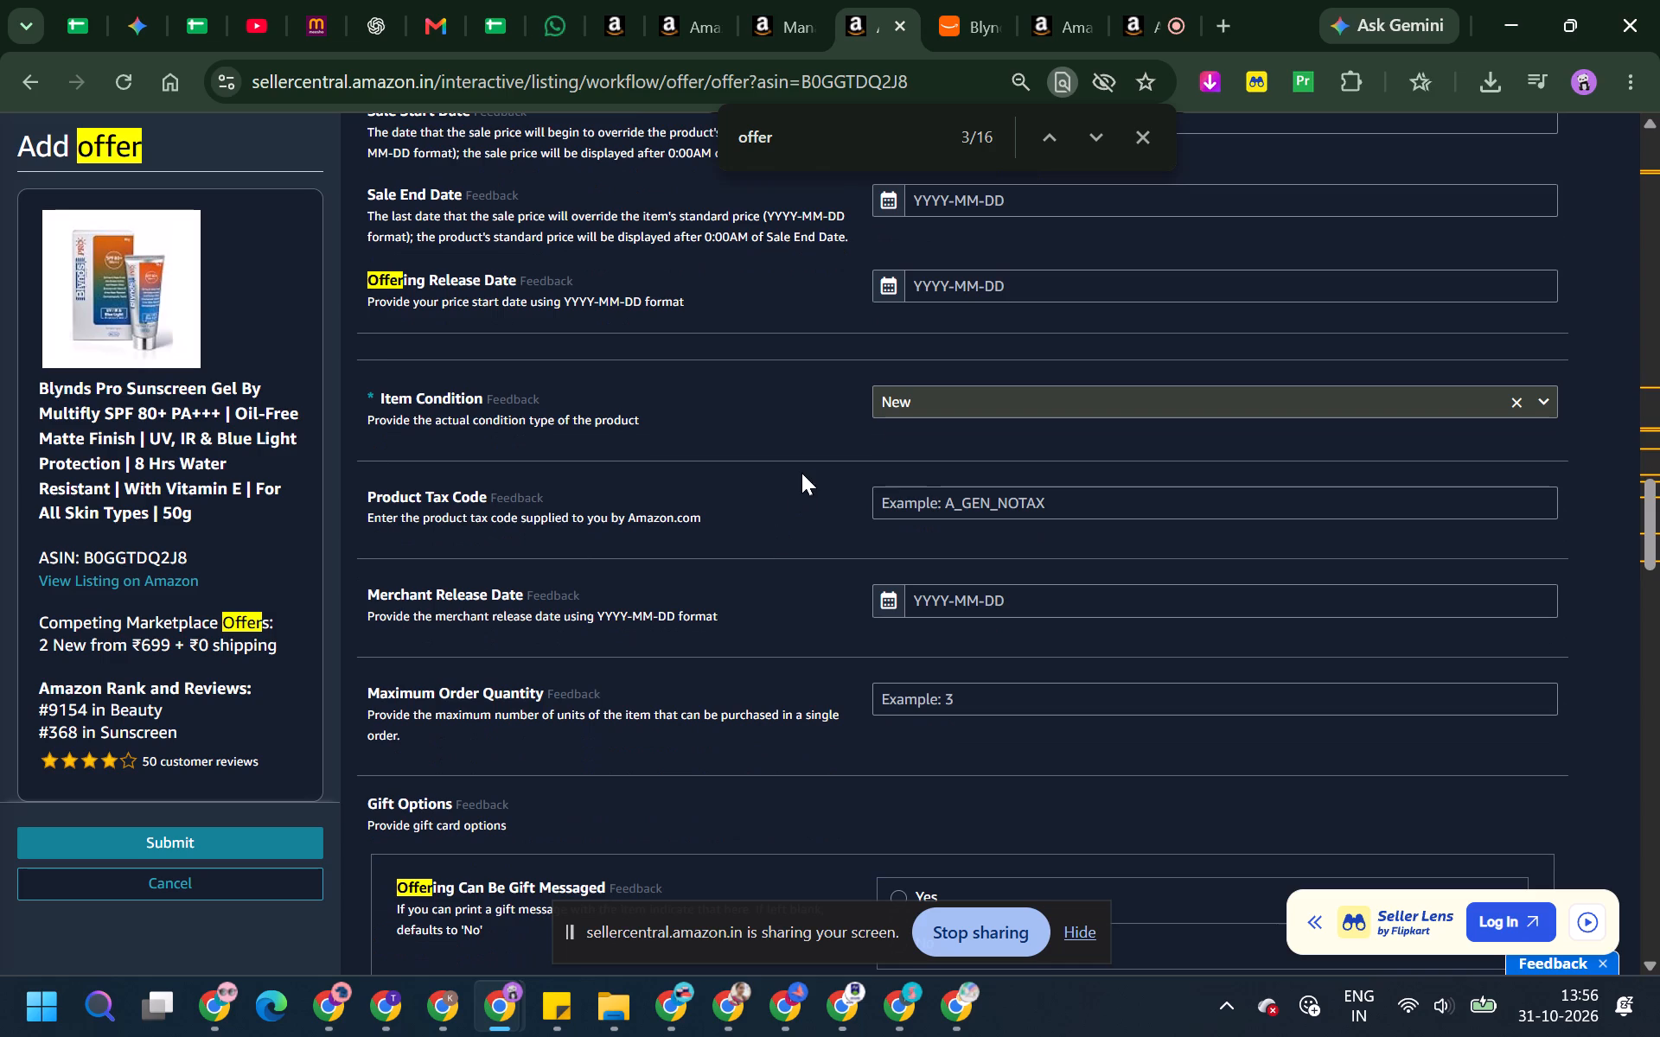
left_click(1053, 270)
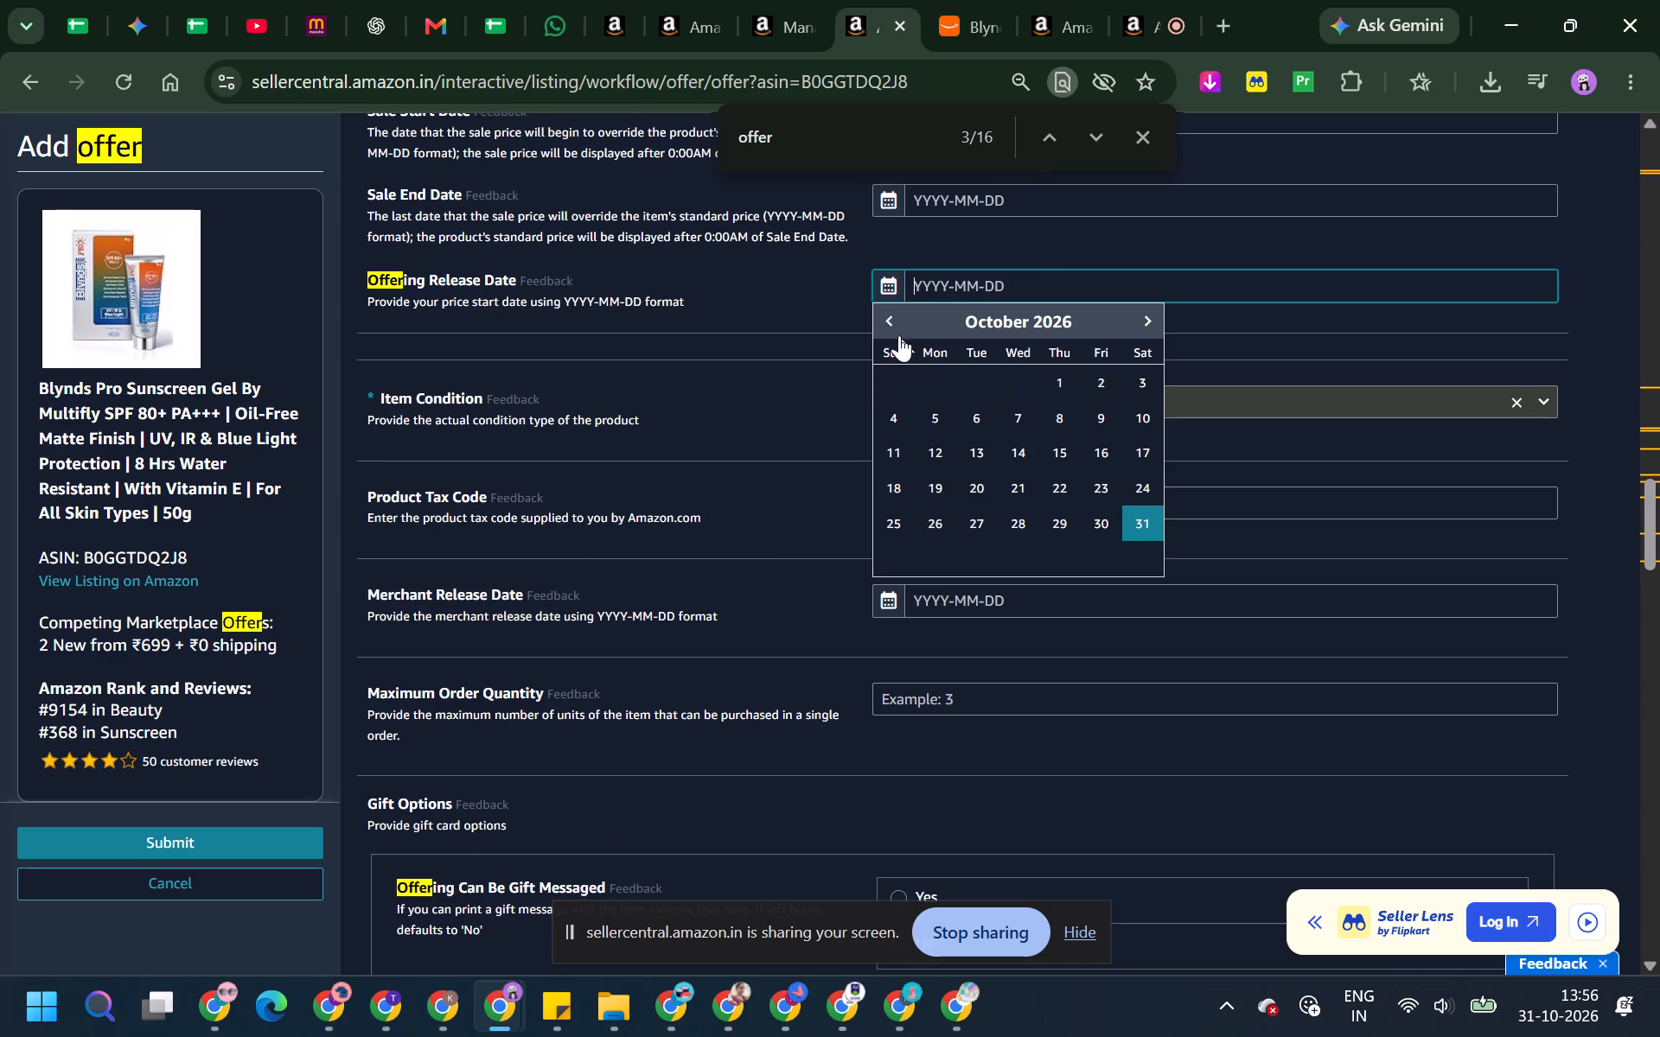
left_click(887, 324)
left_click(1140, 308)
left_click(1141, 318)
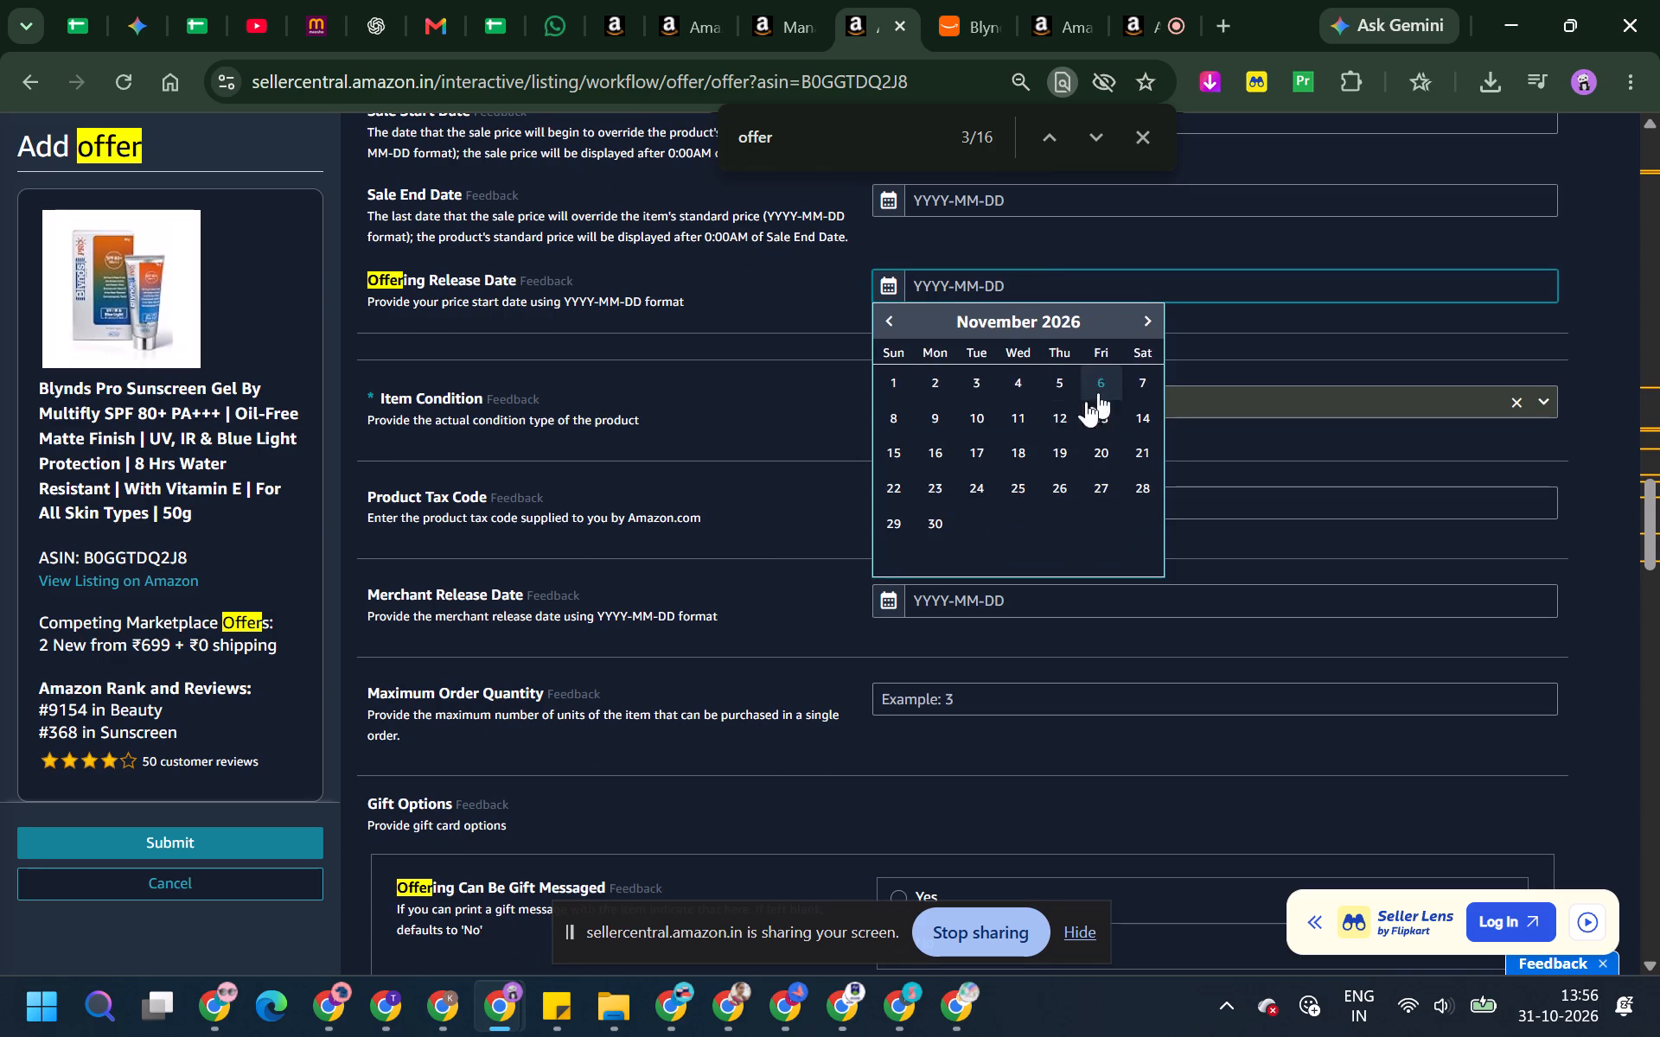
left_click(973, 461)
left_click(809, 446)
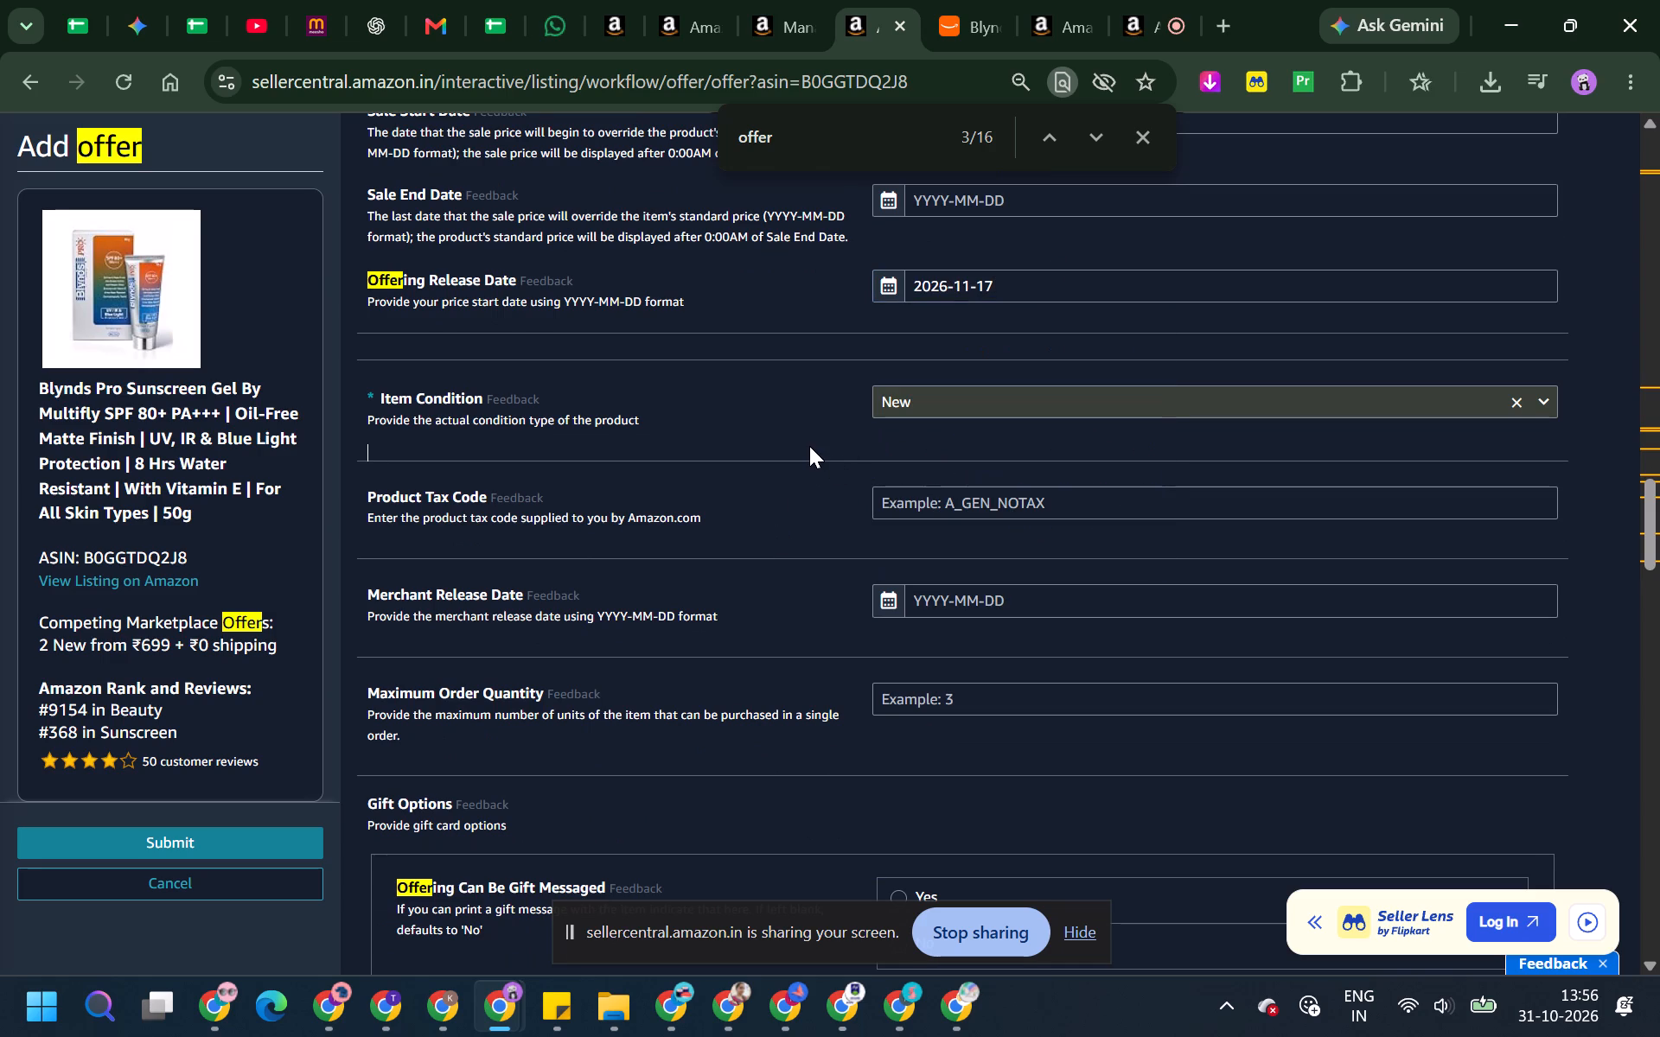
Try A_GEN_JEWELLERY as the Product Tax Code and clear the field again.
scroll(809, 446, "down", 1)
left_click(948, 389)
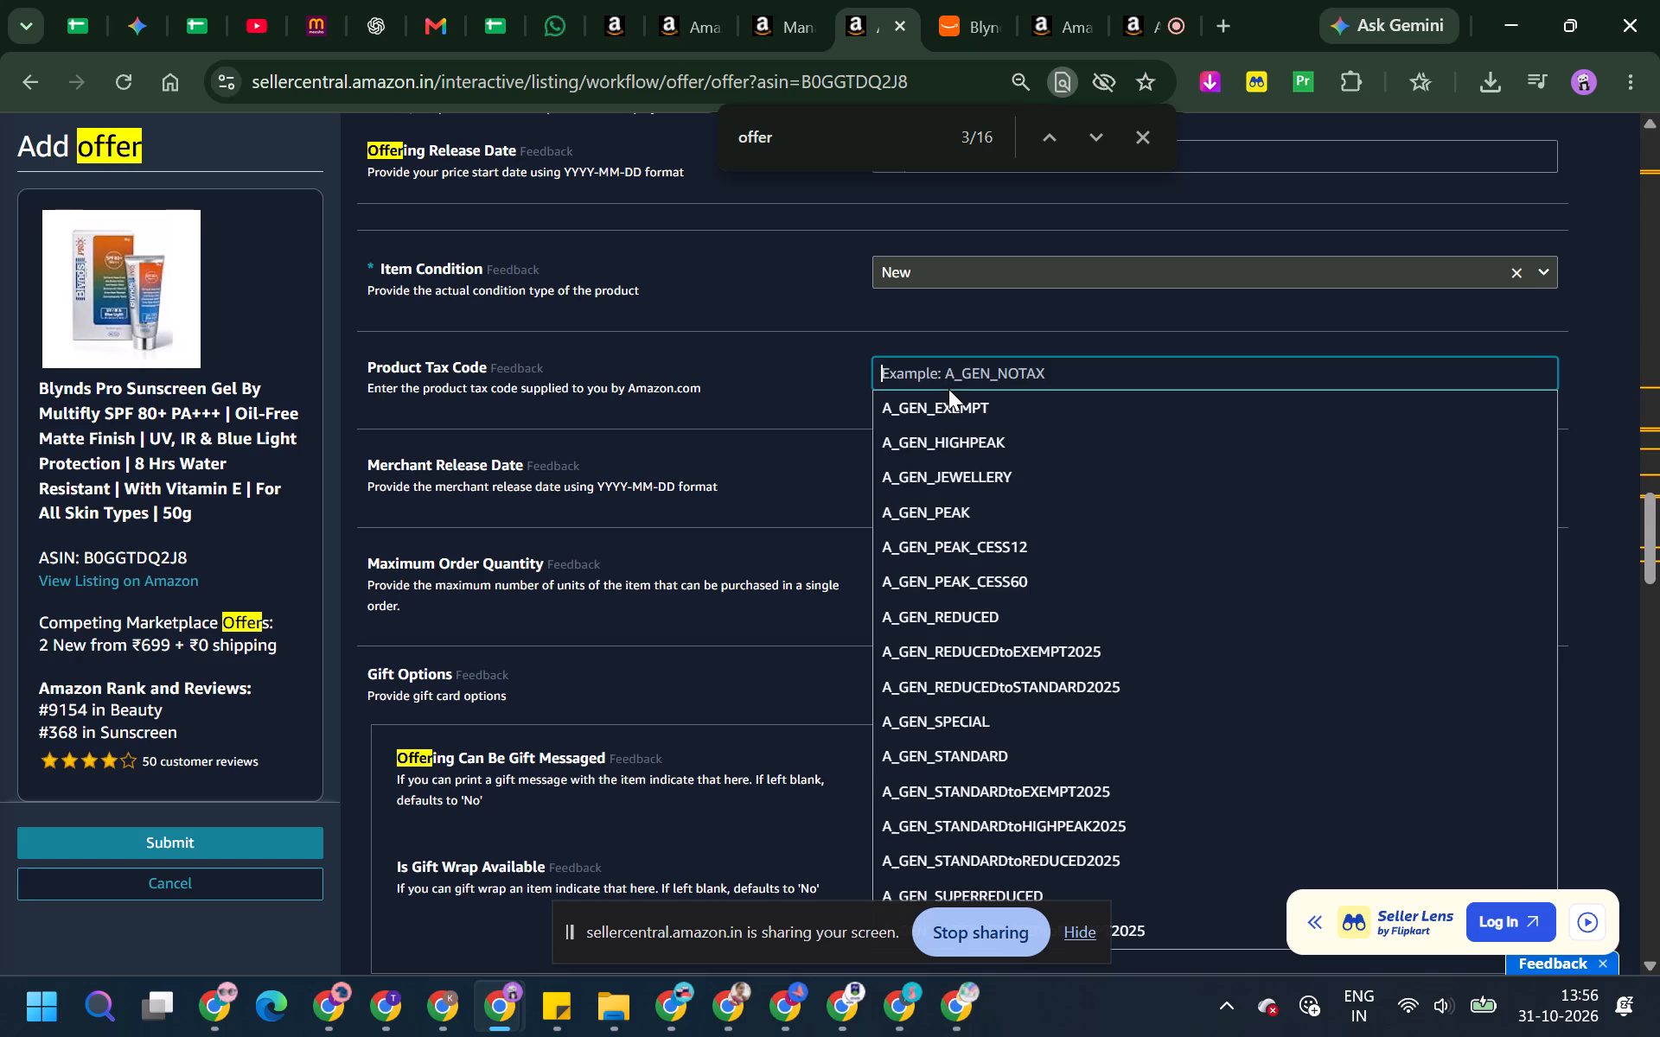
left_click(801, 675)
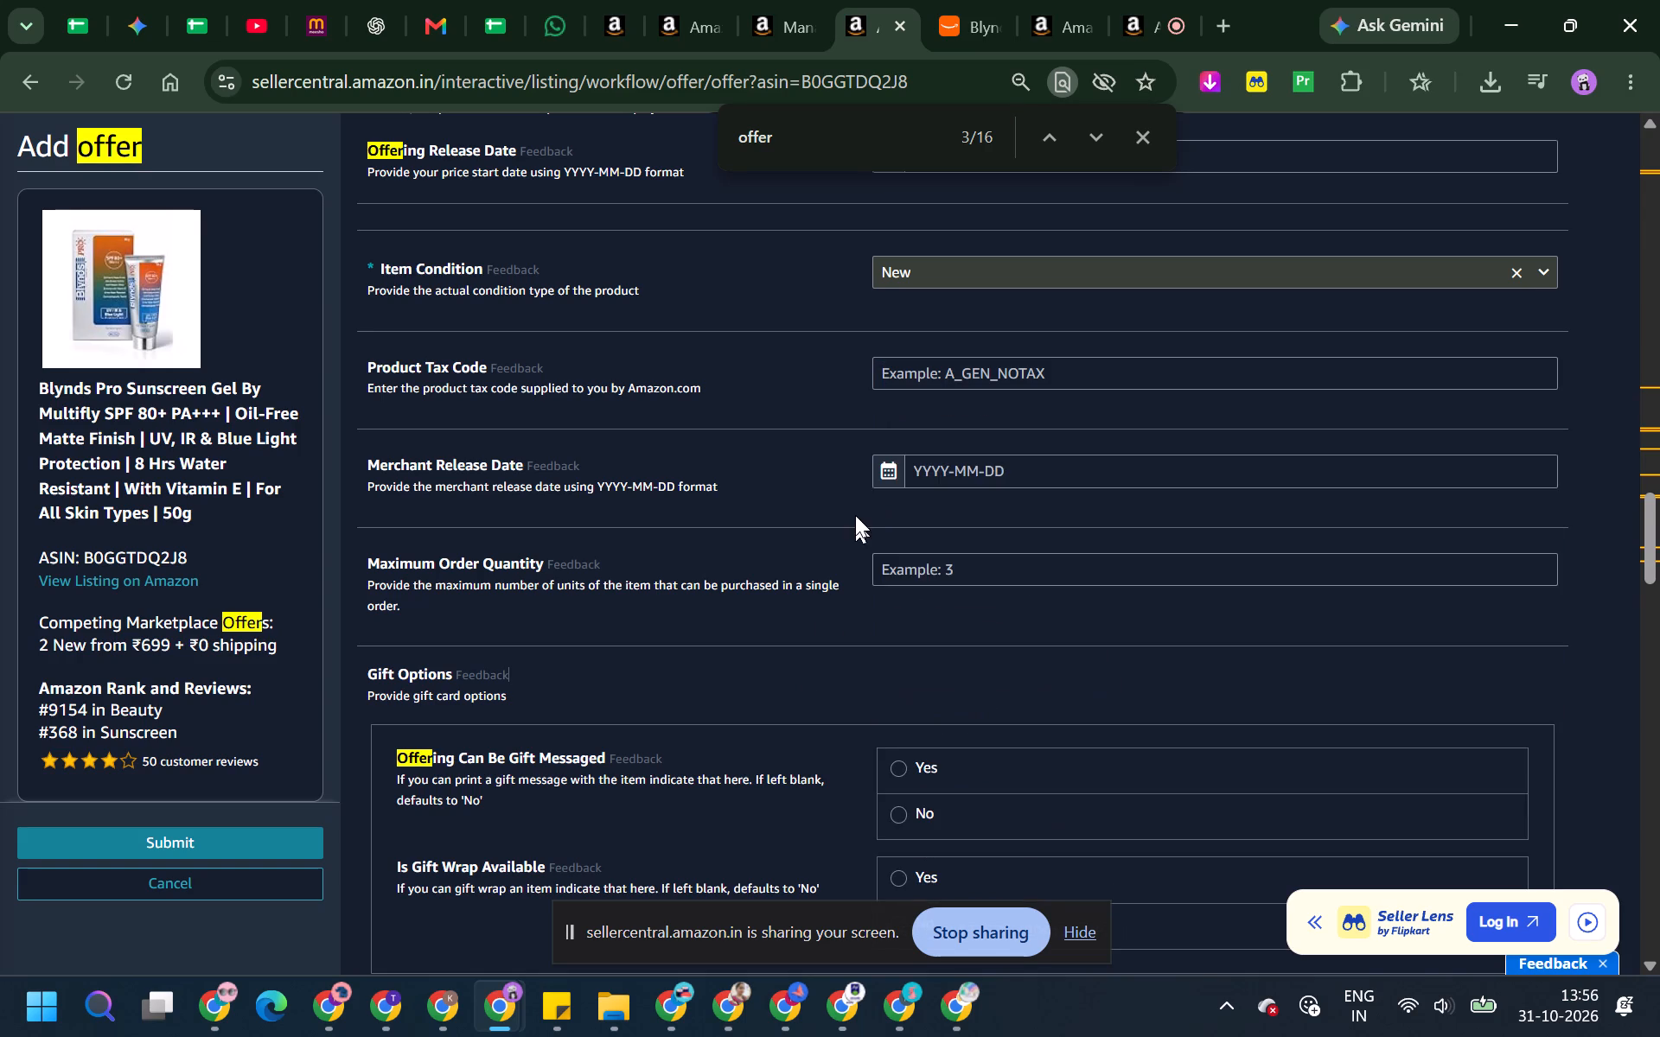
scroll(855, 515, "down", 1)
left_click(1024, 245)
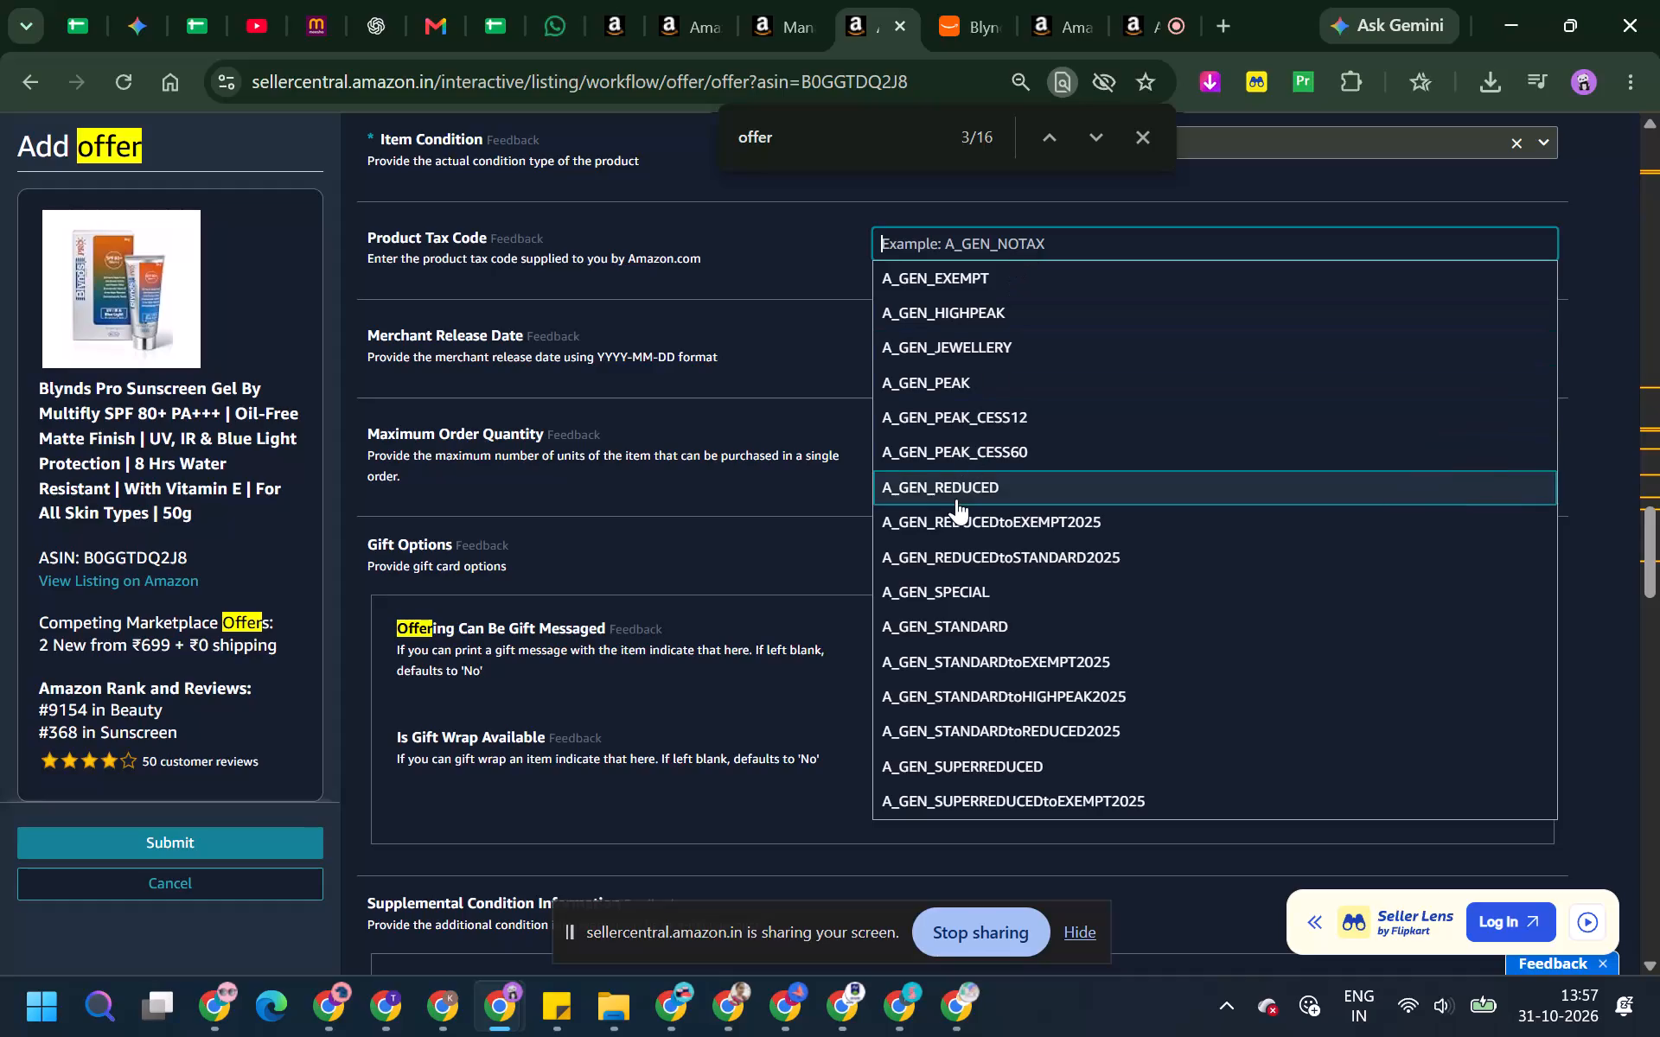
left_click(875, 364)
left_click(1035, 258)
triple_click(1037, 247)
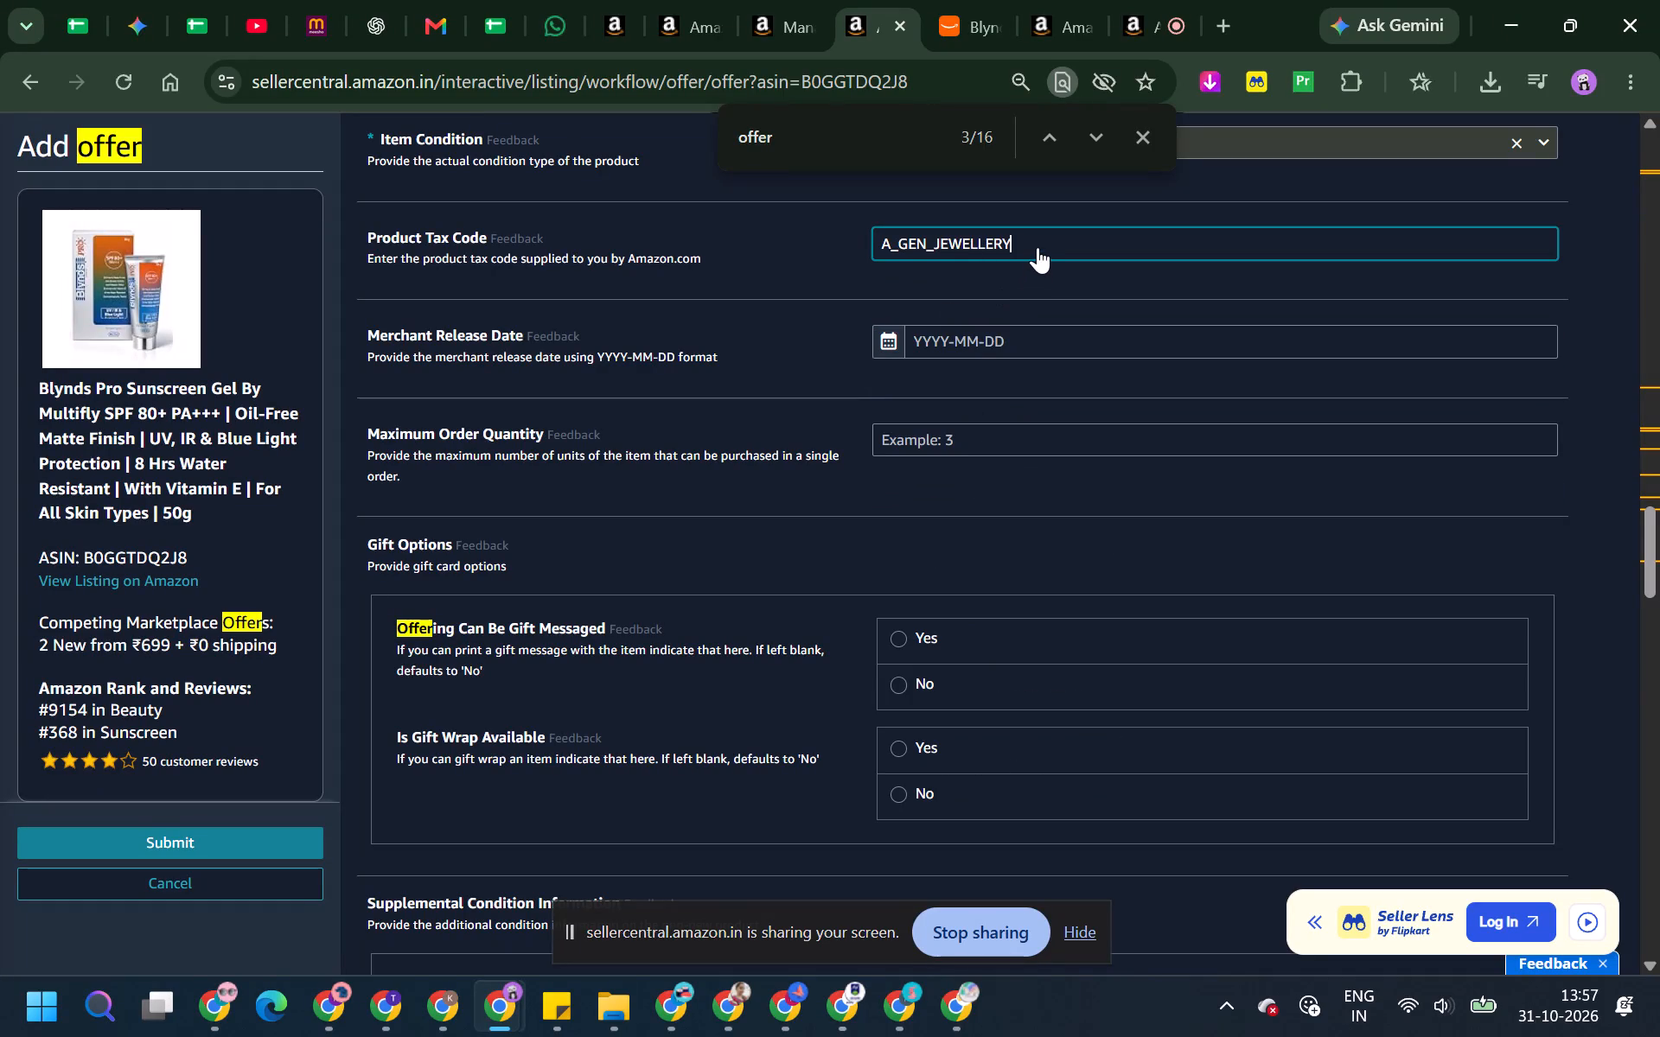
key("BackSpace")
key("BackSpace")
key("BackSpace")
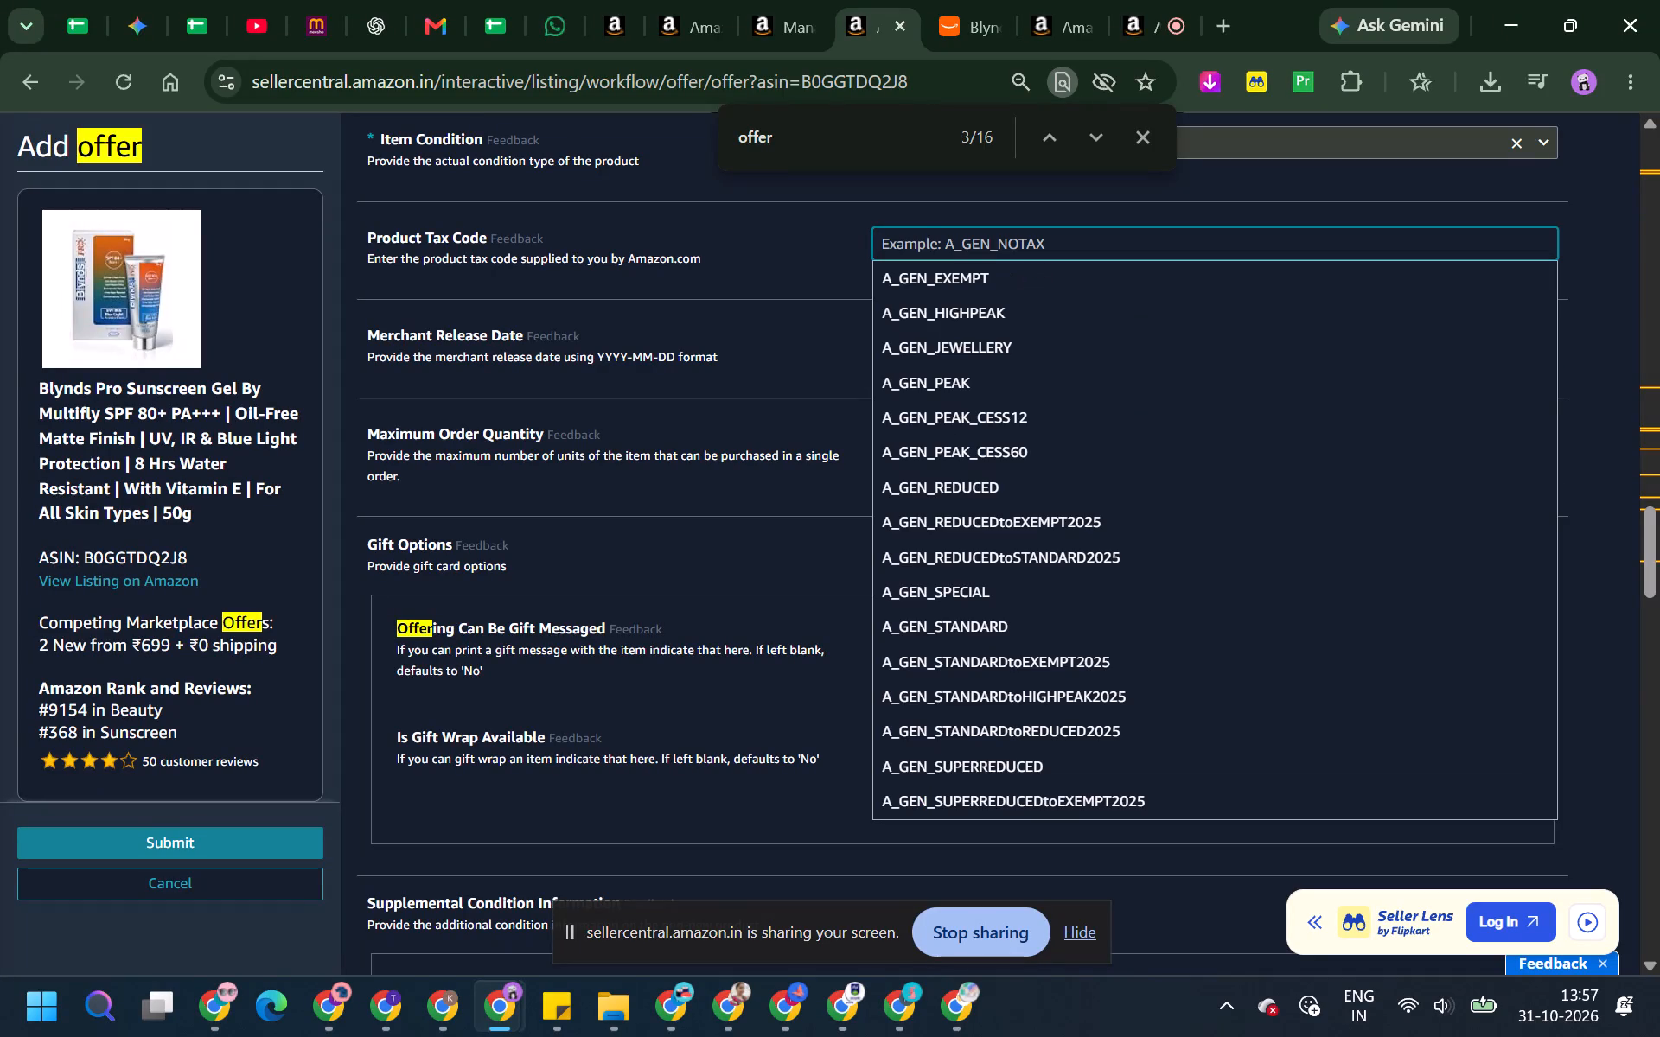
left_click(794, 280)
Choose No for both Offering Can Be Gift Messaged and Is Gift Wrap Available in the Gift Options.
scroll(815, 336, "down", 1)
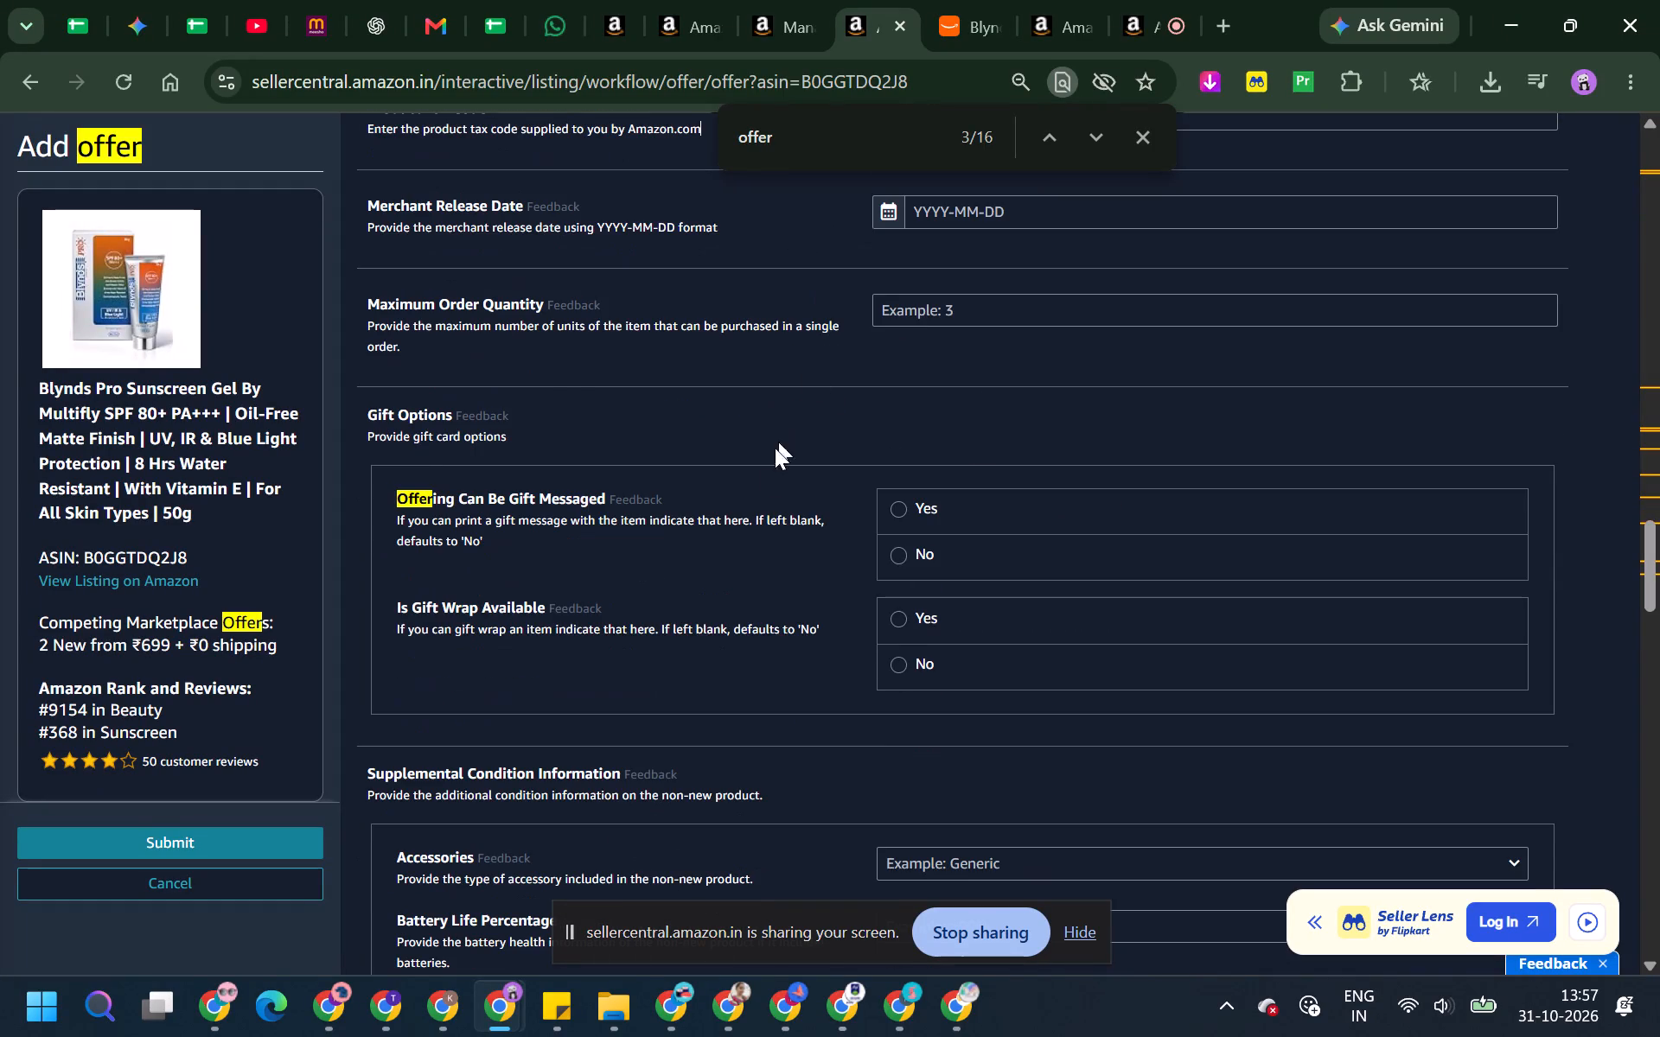
scroll(764, 499, "down", 1)
left_click(897, 422)
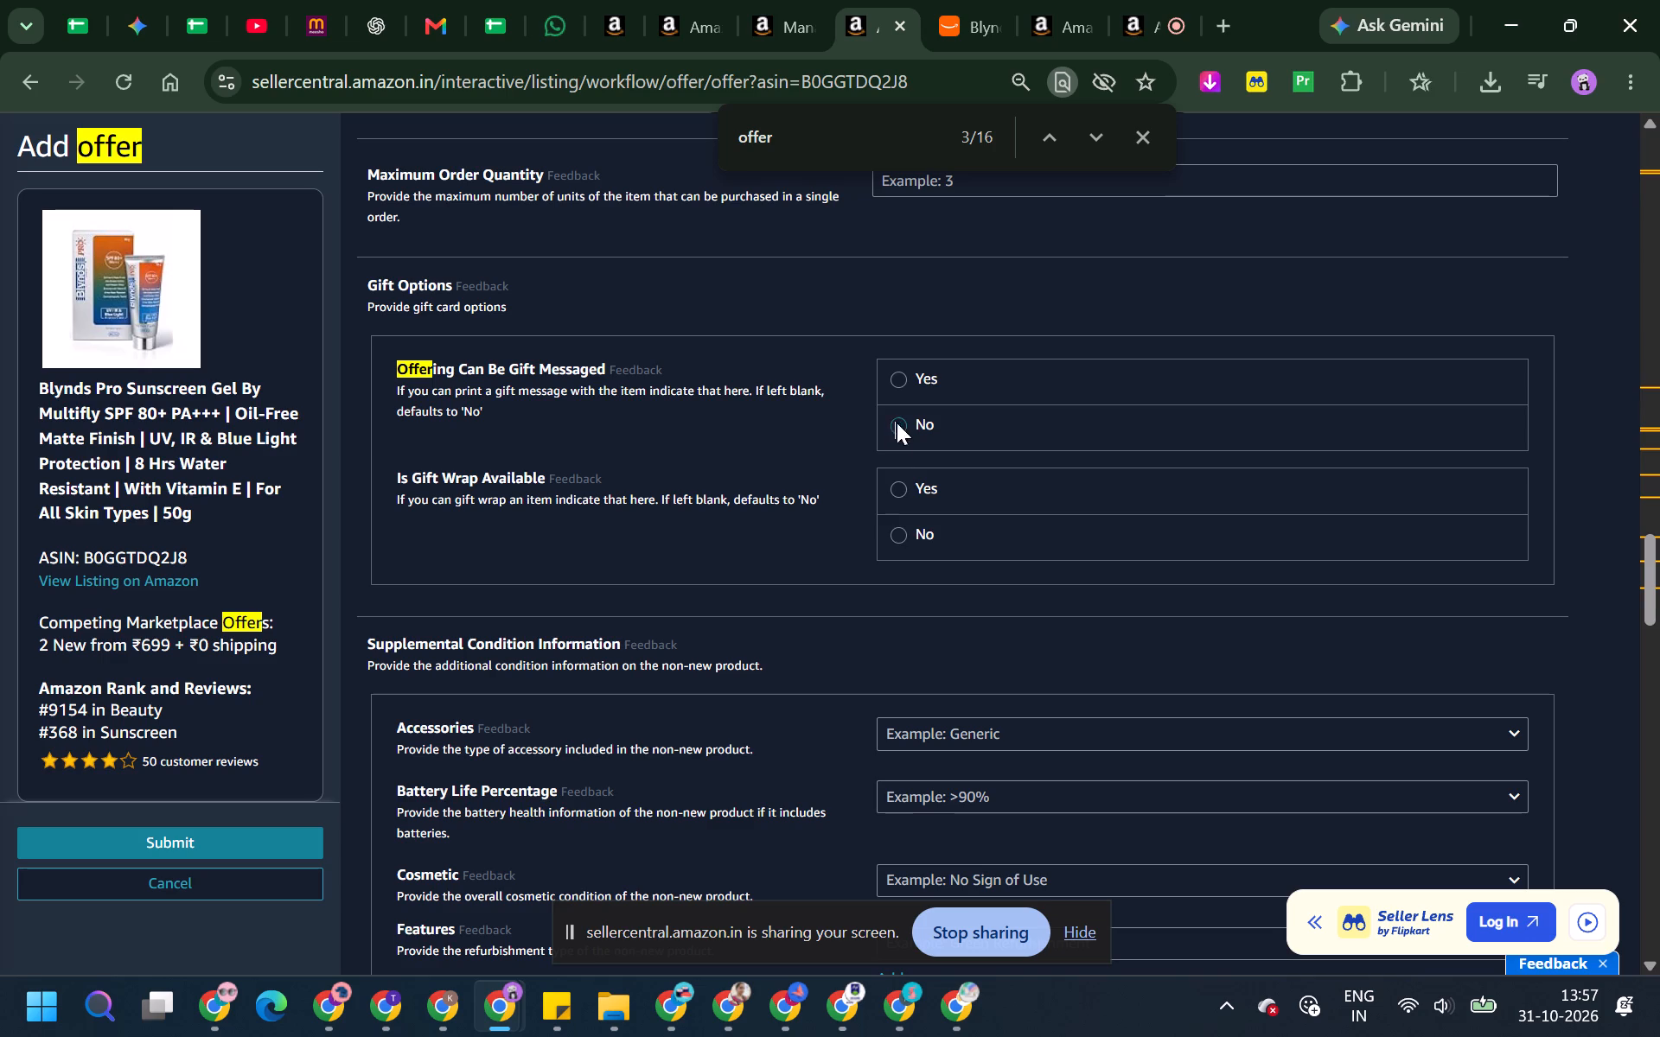
left_click(904, 536)
Enter the Item Dimensions as length 7, width 4 and height 8, leaving the Supplemental Condition Information blank.
scroll(821, 531, "down", 2)
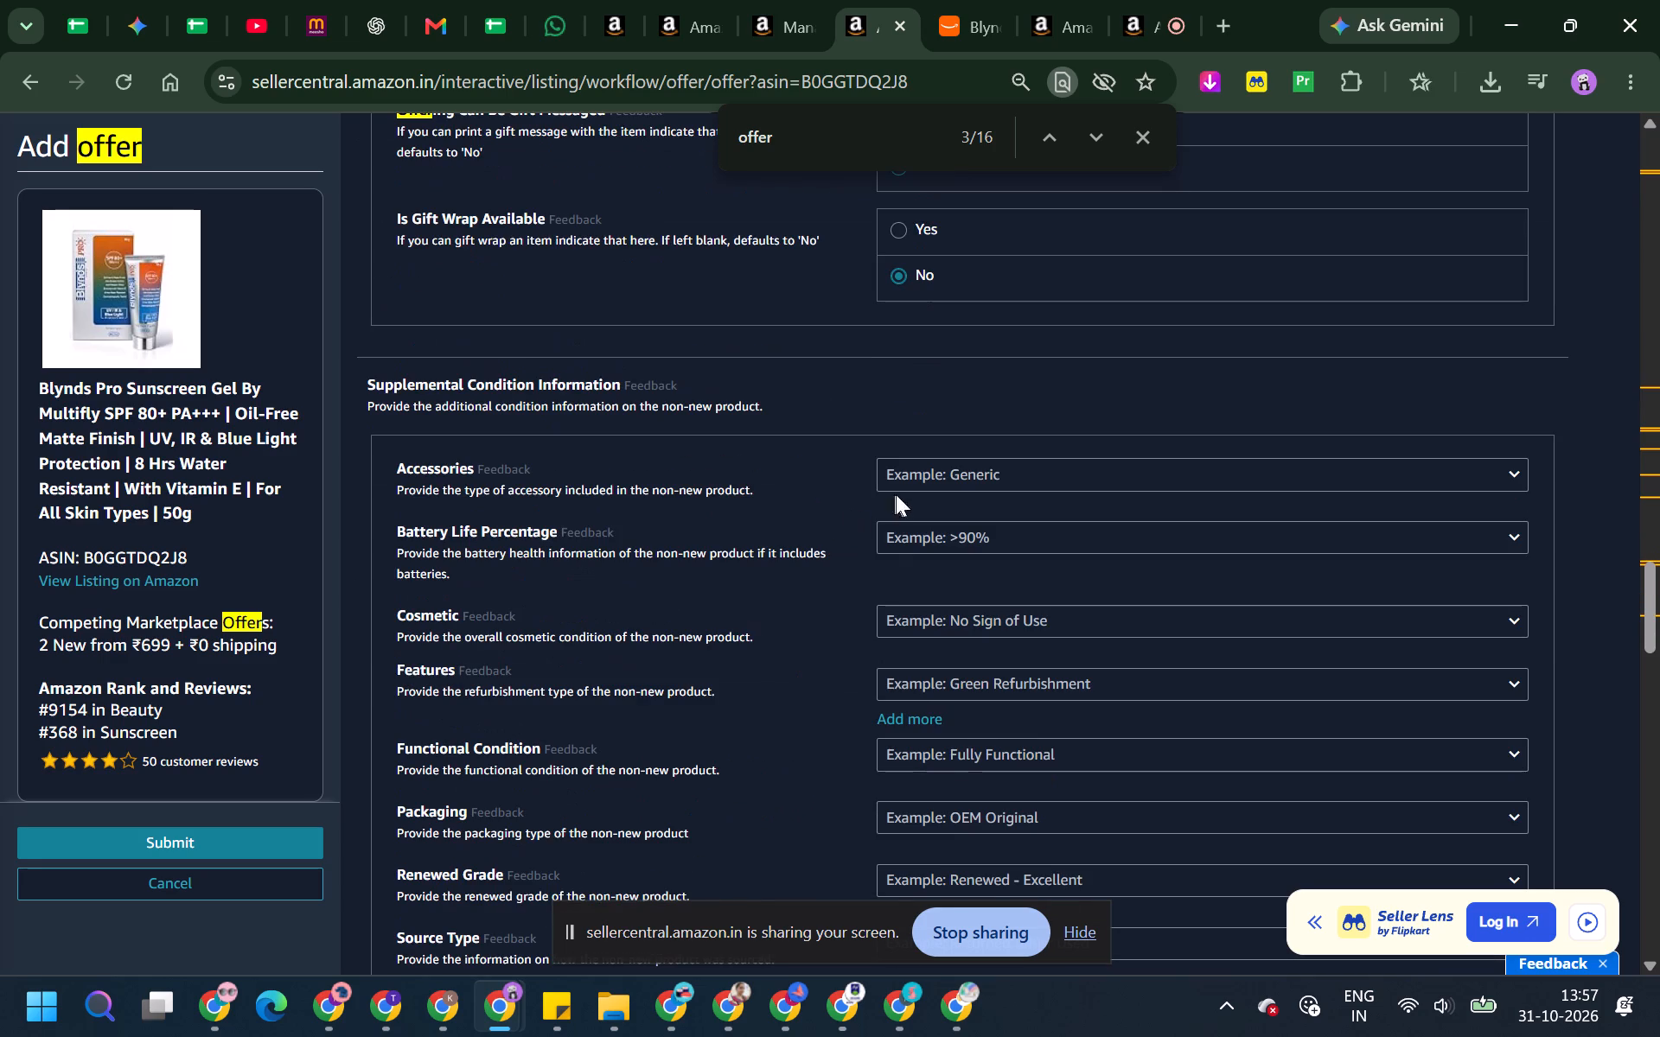
scroll(892, 498, "down", 1)
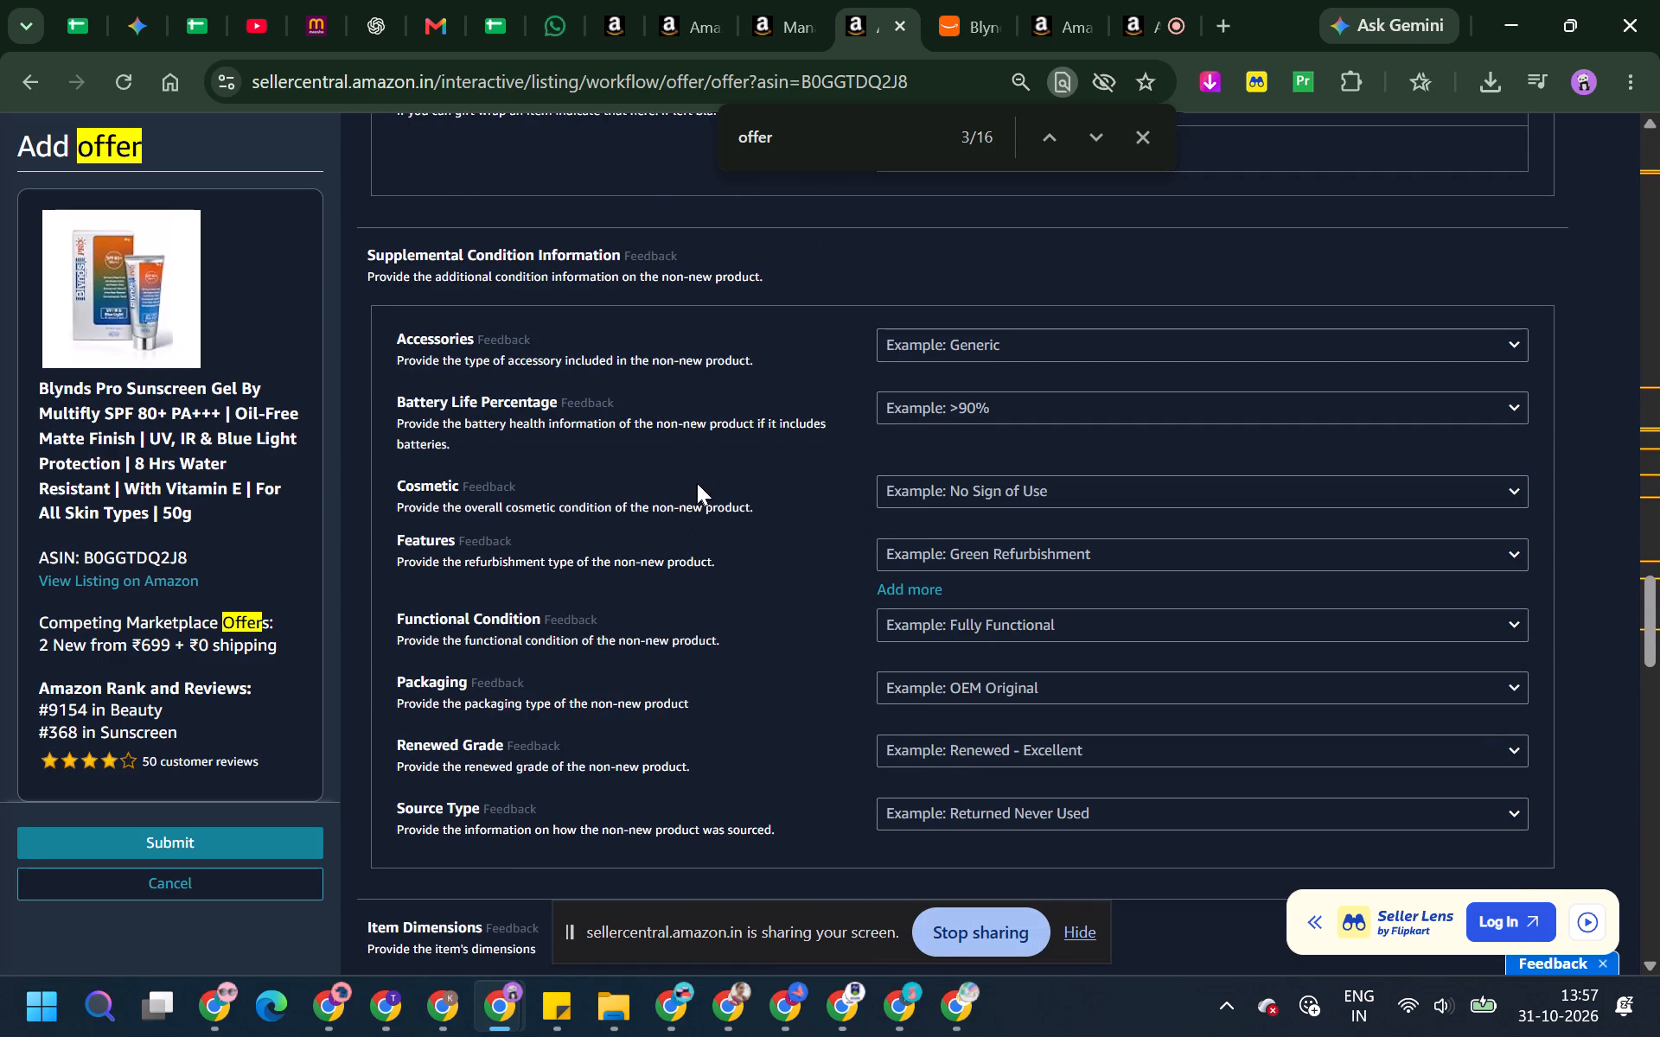
scroll(697, 482, "down", 3)
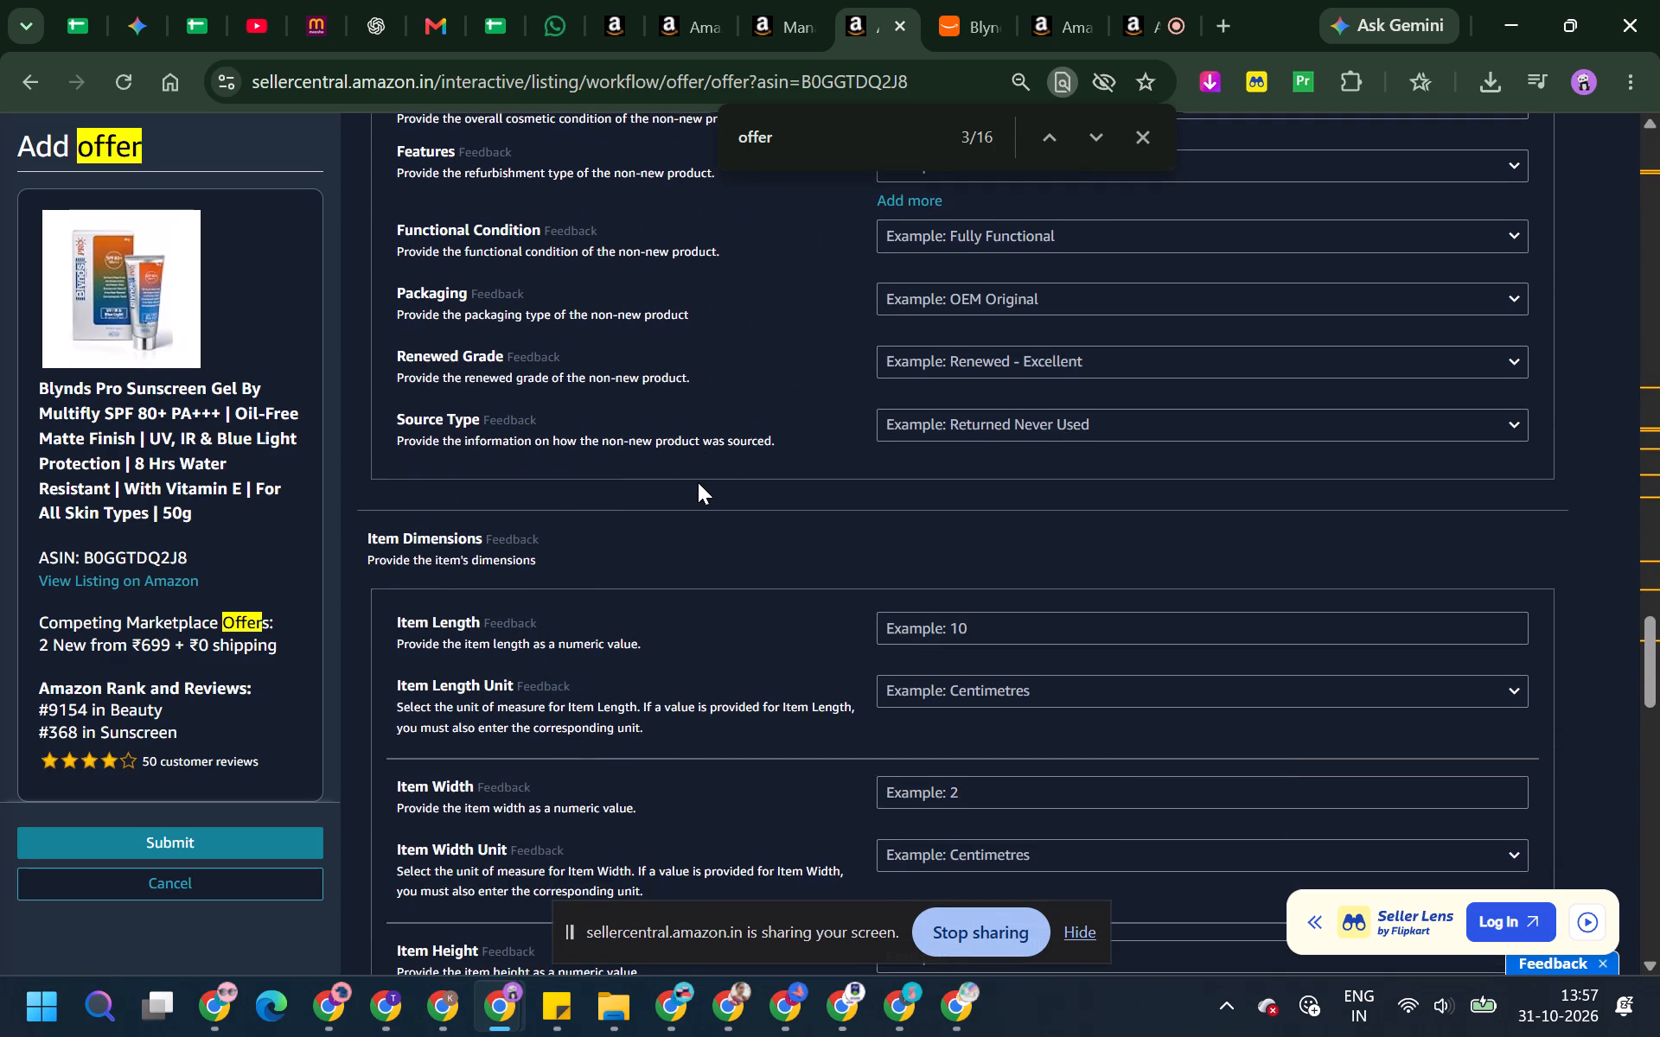
scroll(698, 482, "down", 1)
scroll(698, 482, "up", 2)
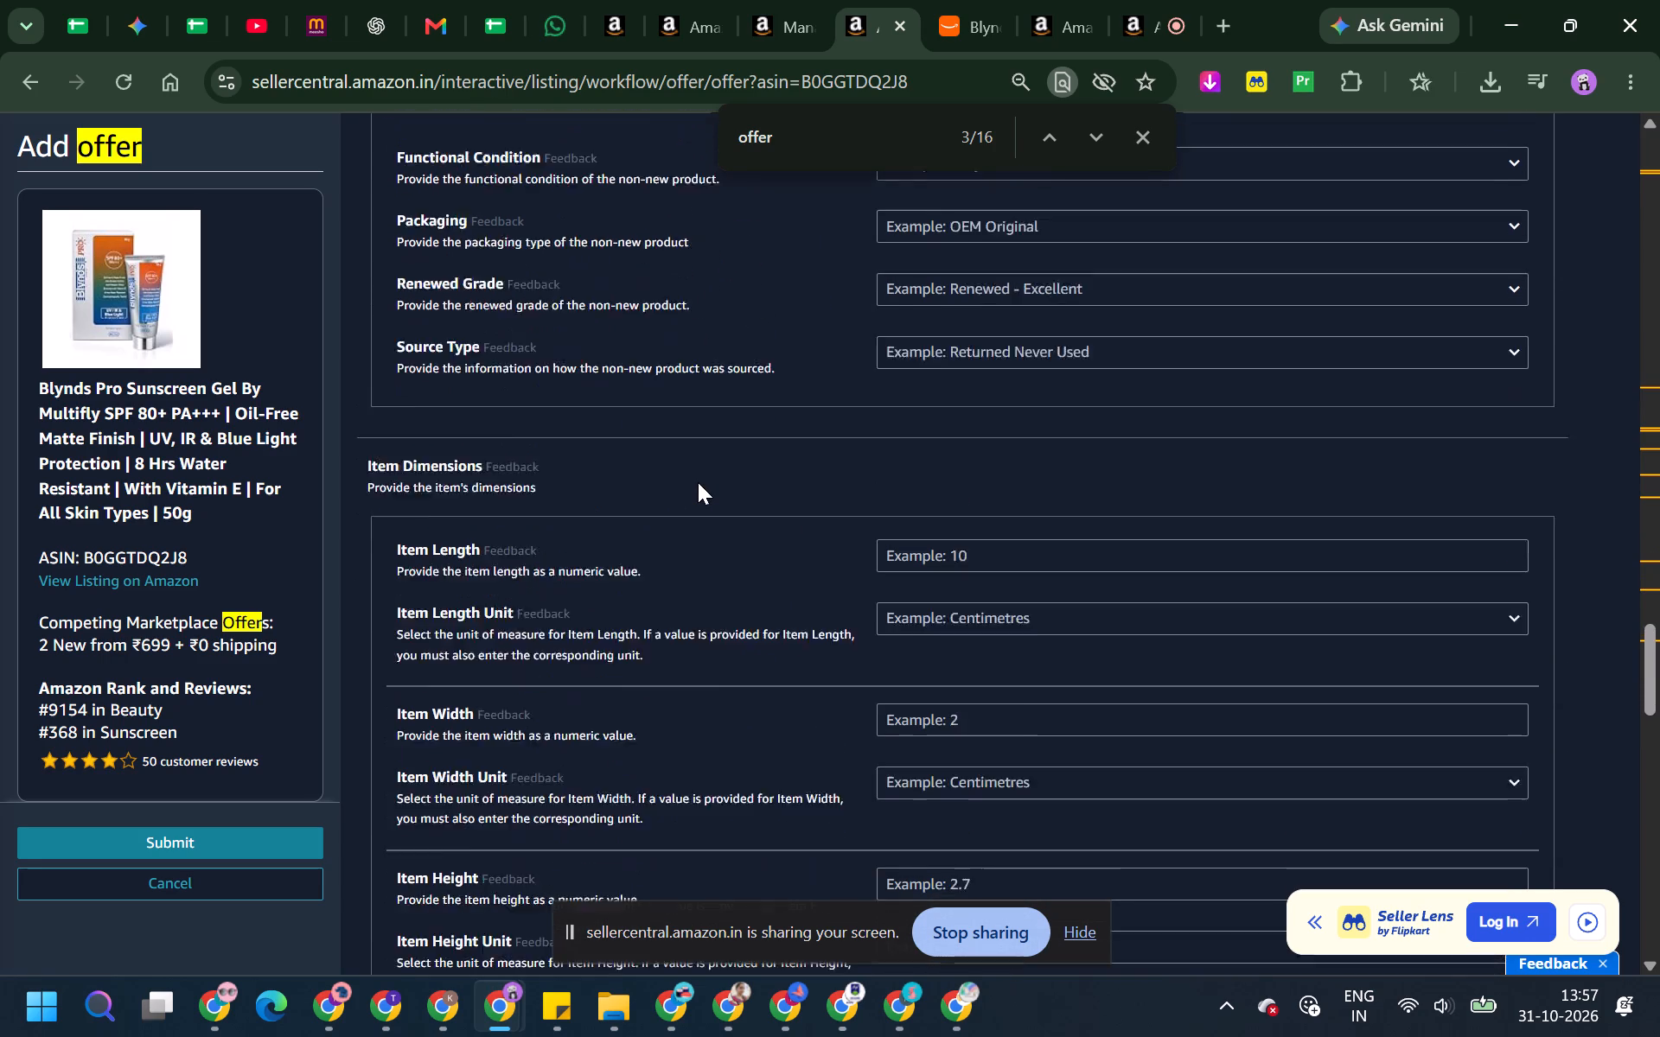
scroll(698, 482, "down", 3)
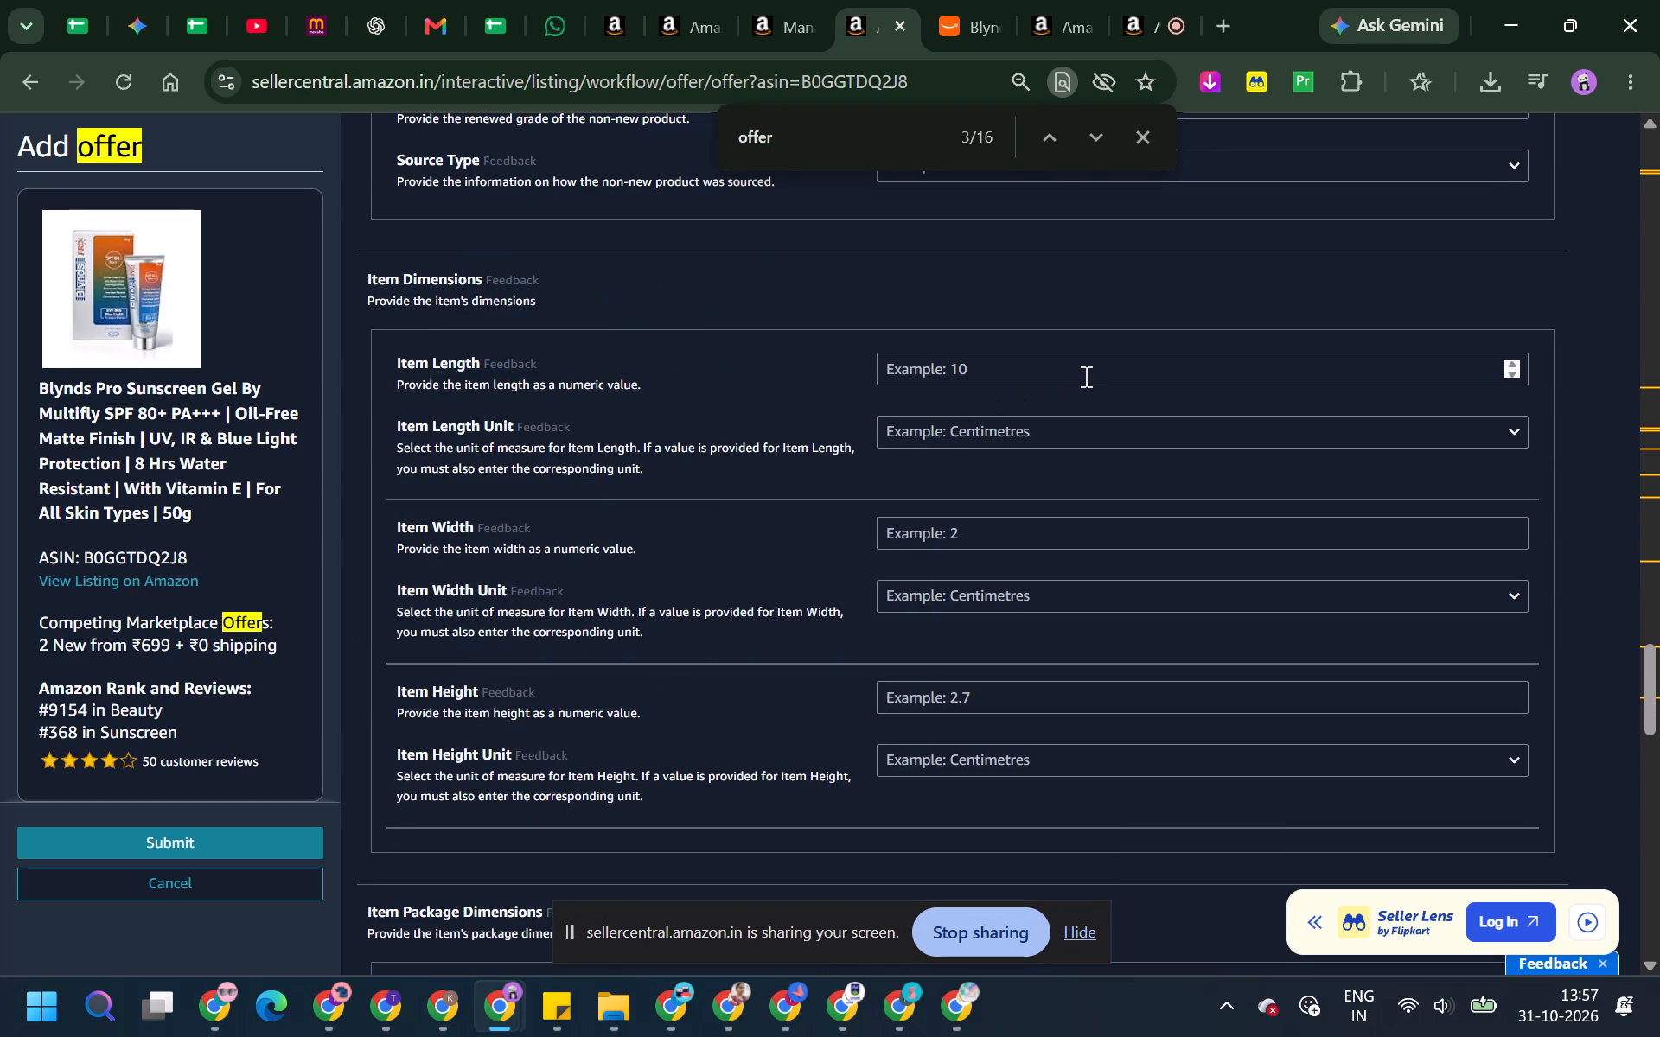
left_click(1084, 376)
key("7")
left_click(1012, 544)
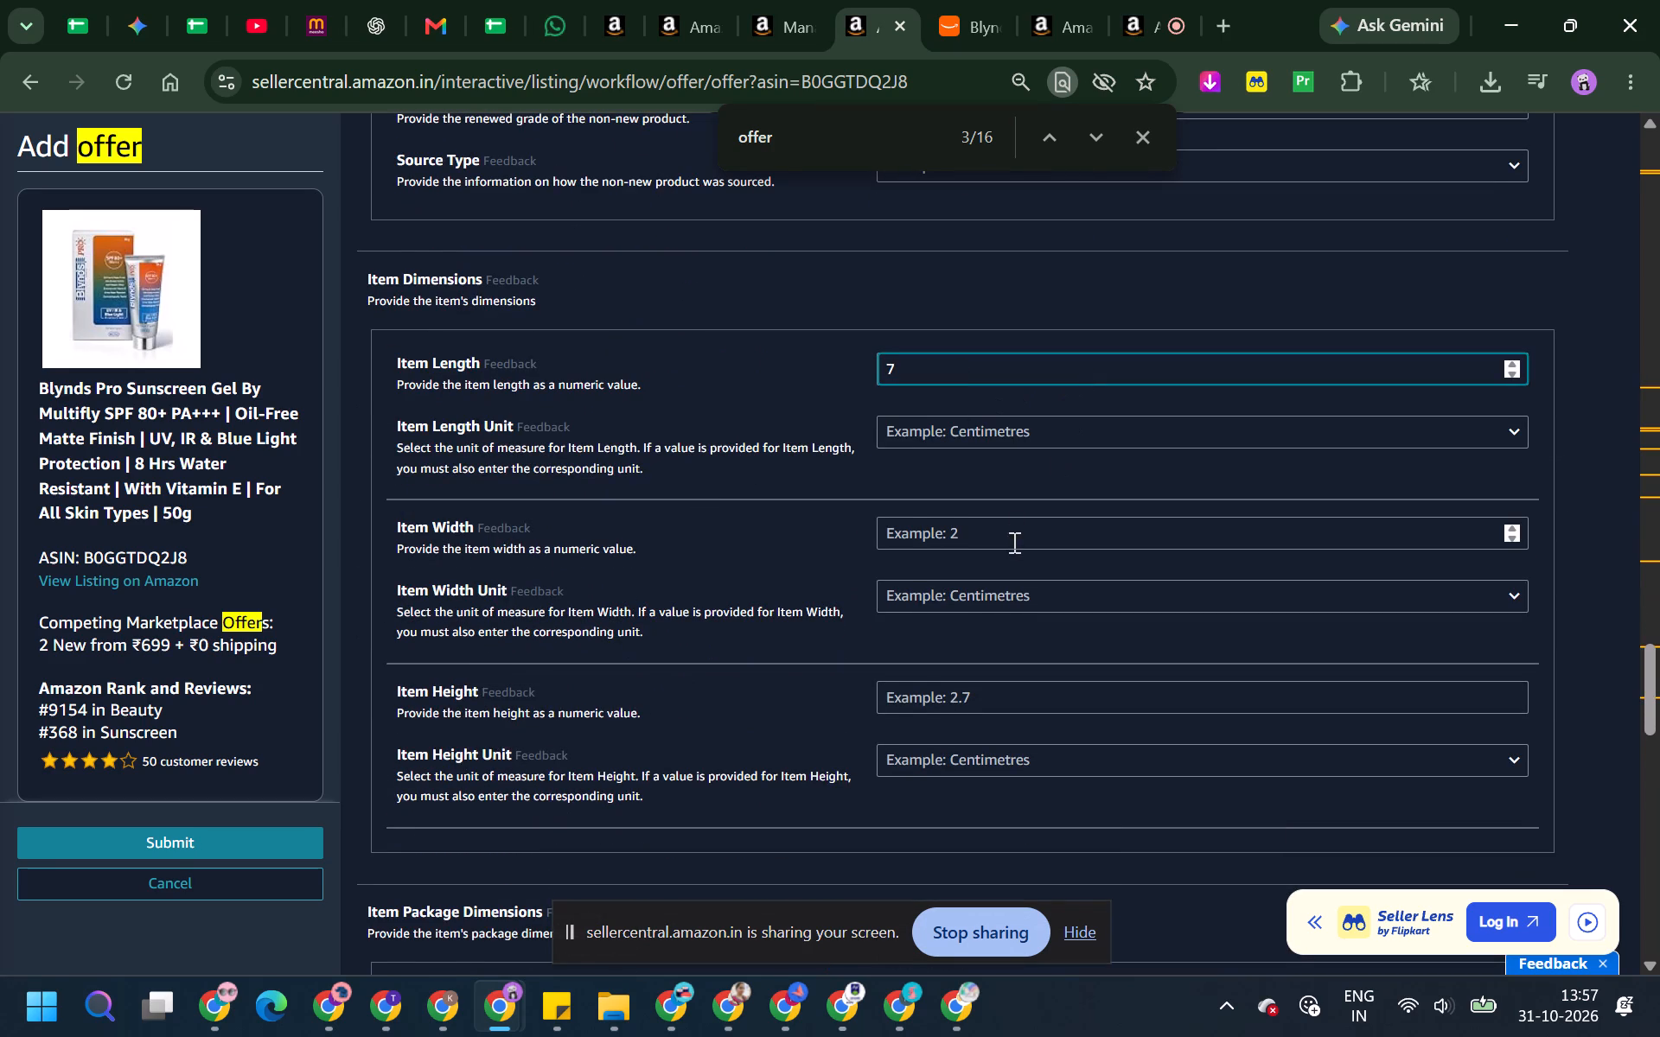
key("4")
left_click(971, 699)
key("8")
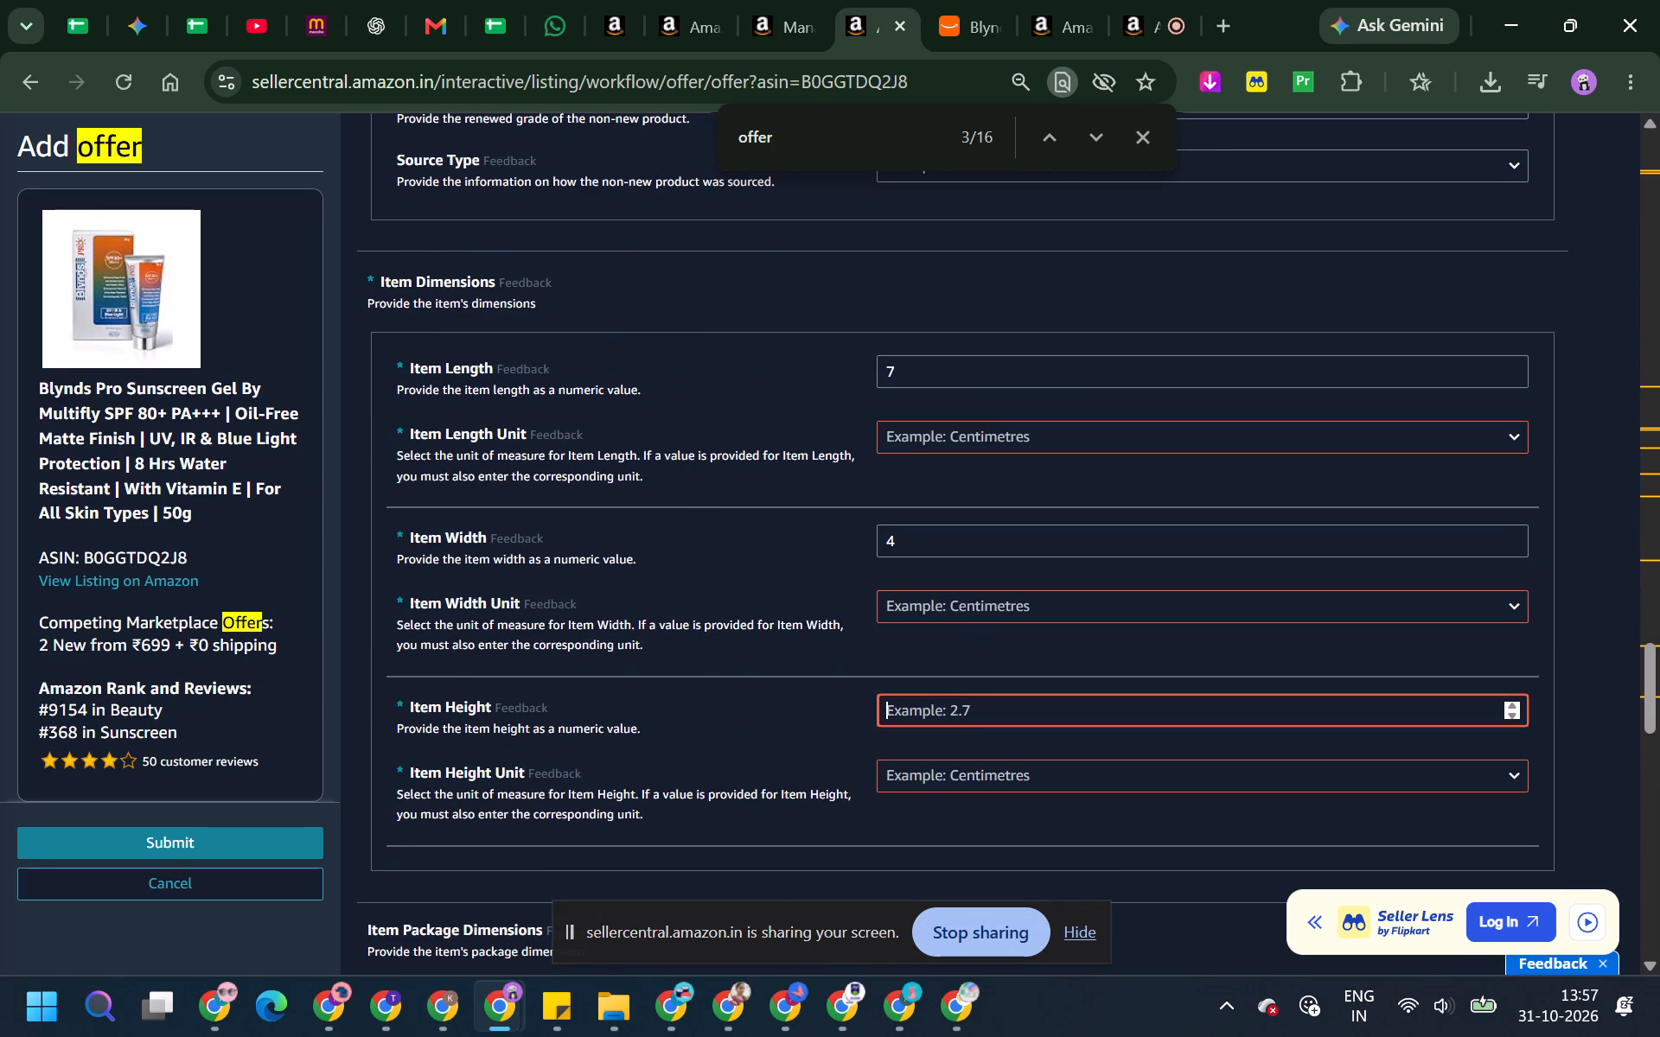
Set the Item Length, Item Width and Item Height units to Centimetres.
left_click(967, 443)
left_click(944, 666)
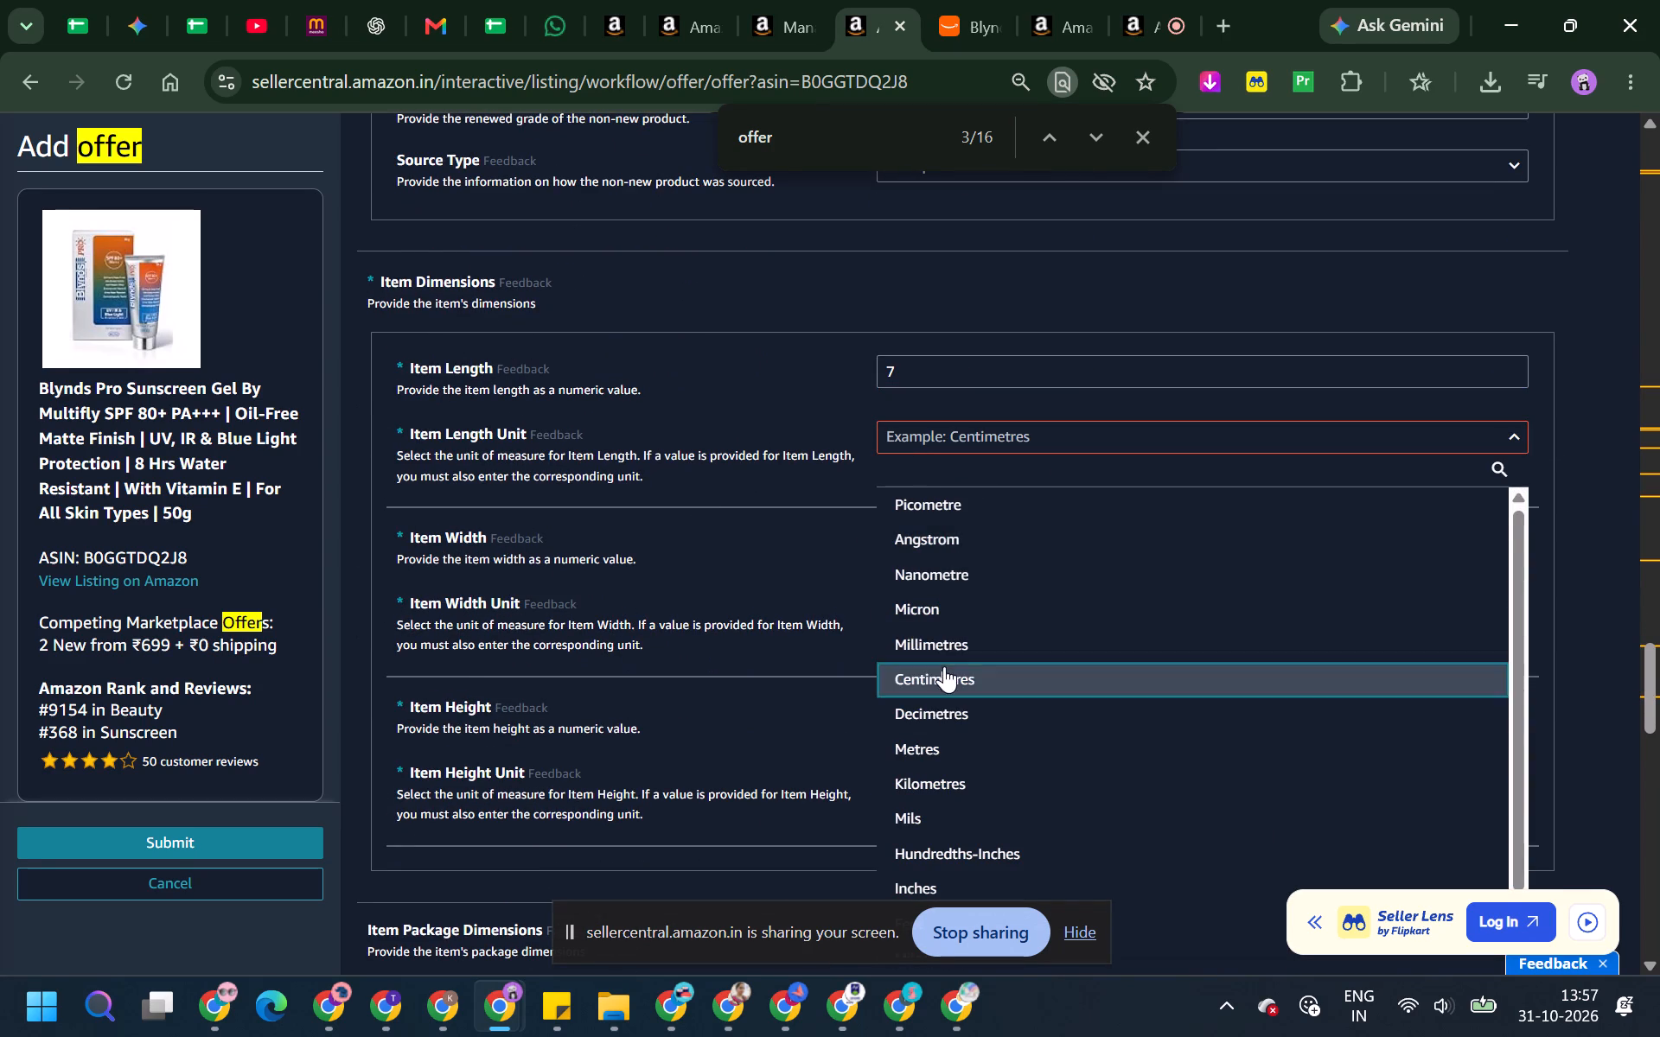
left_click(991, 544)
left_click(989, 615)
left_click(958, 866)
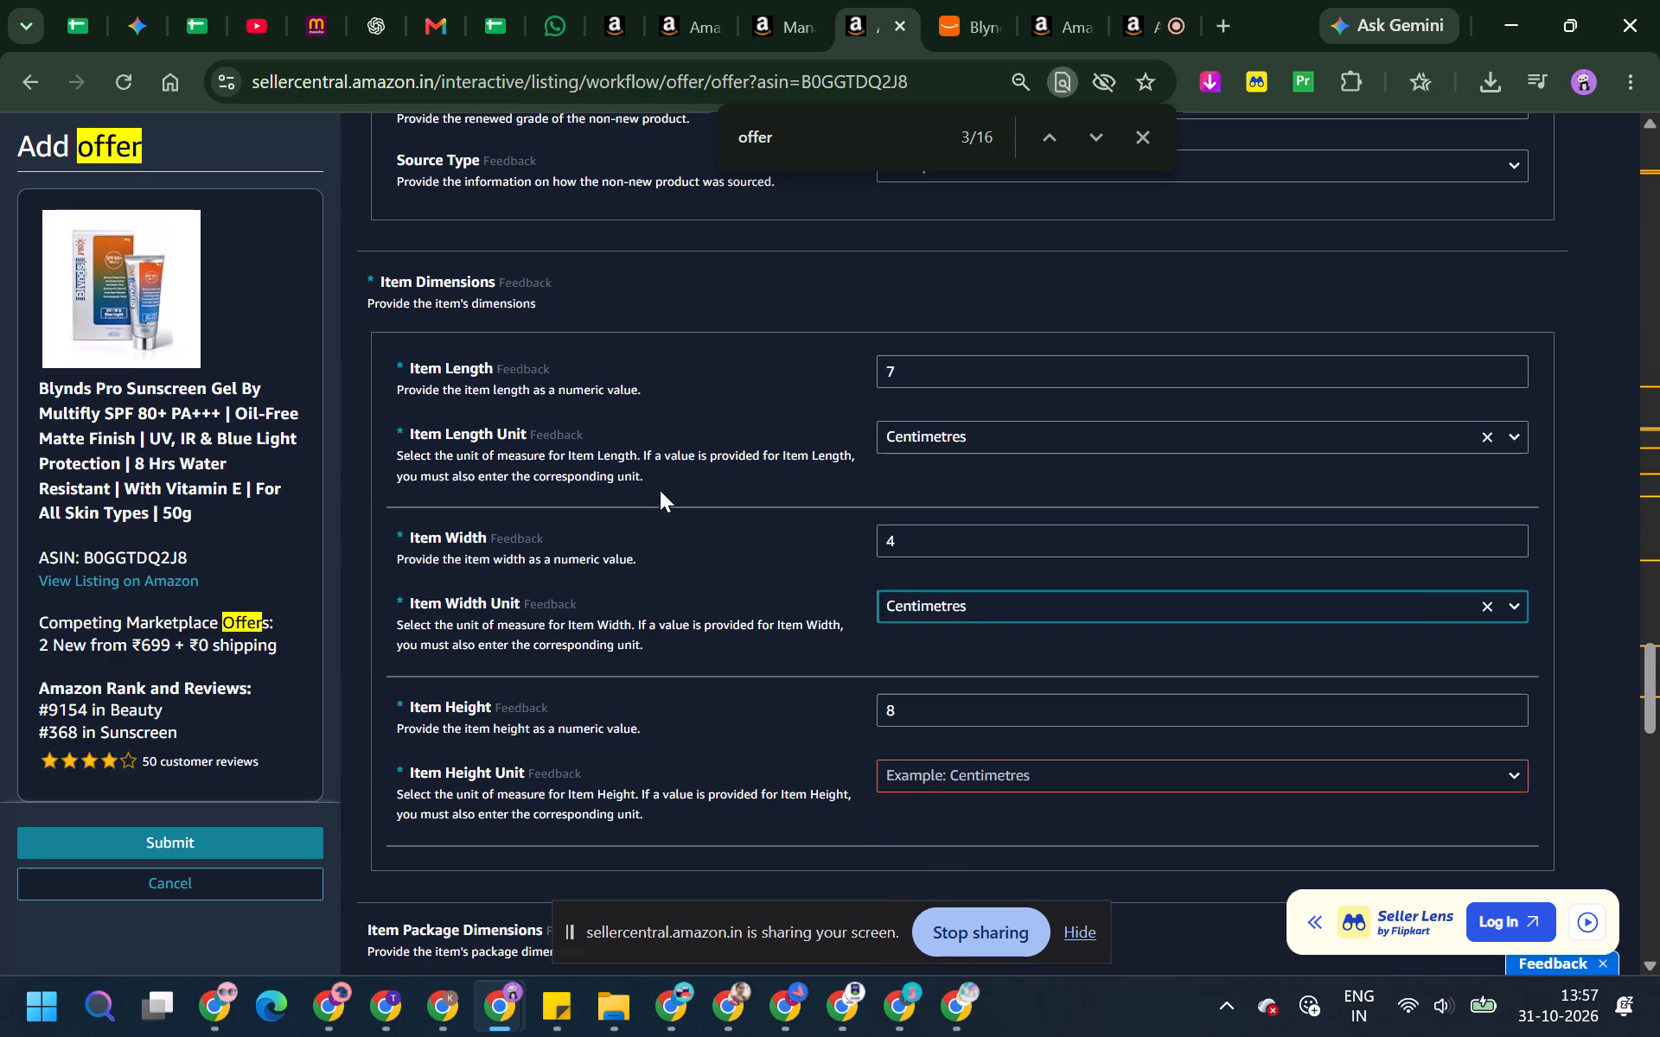
scroll(659, 489, "down", 3)
left_click(1006, 344)
left_click(1018, 396)
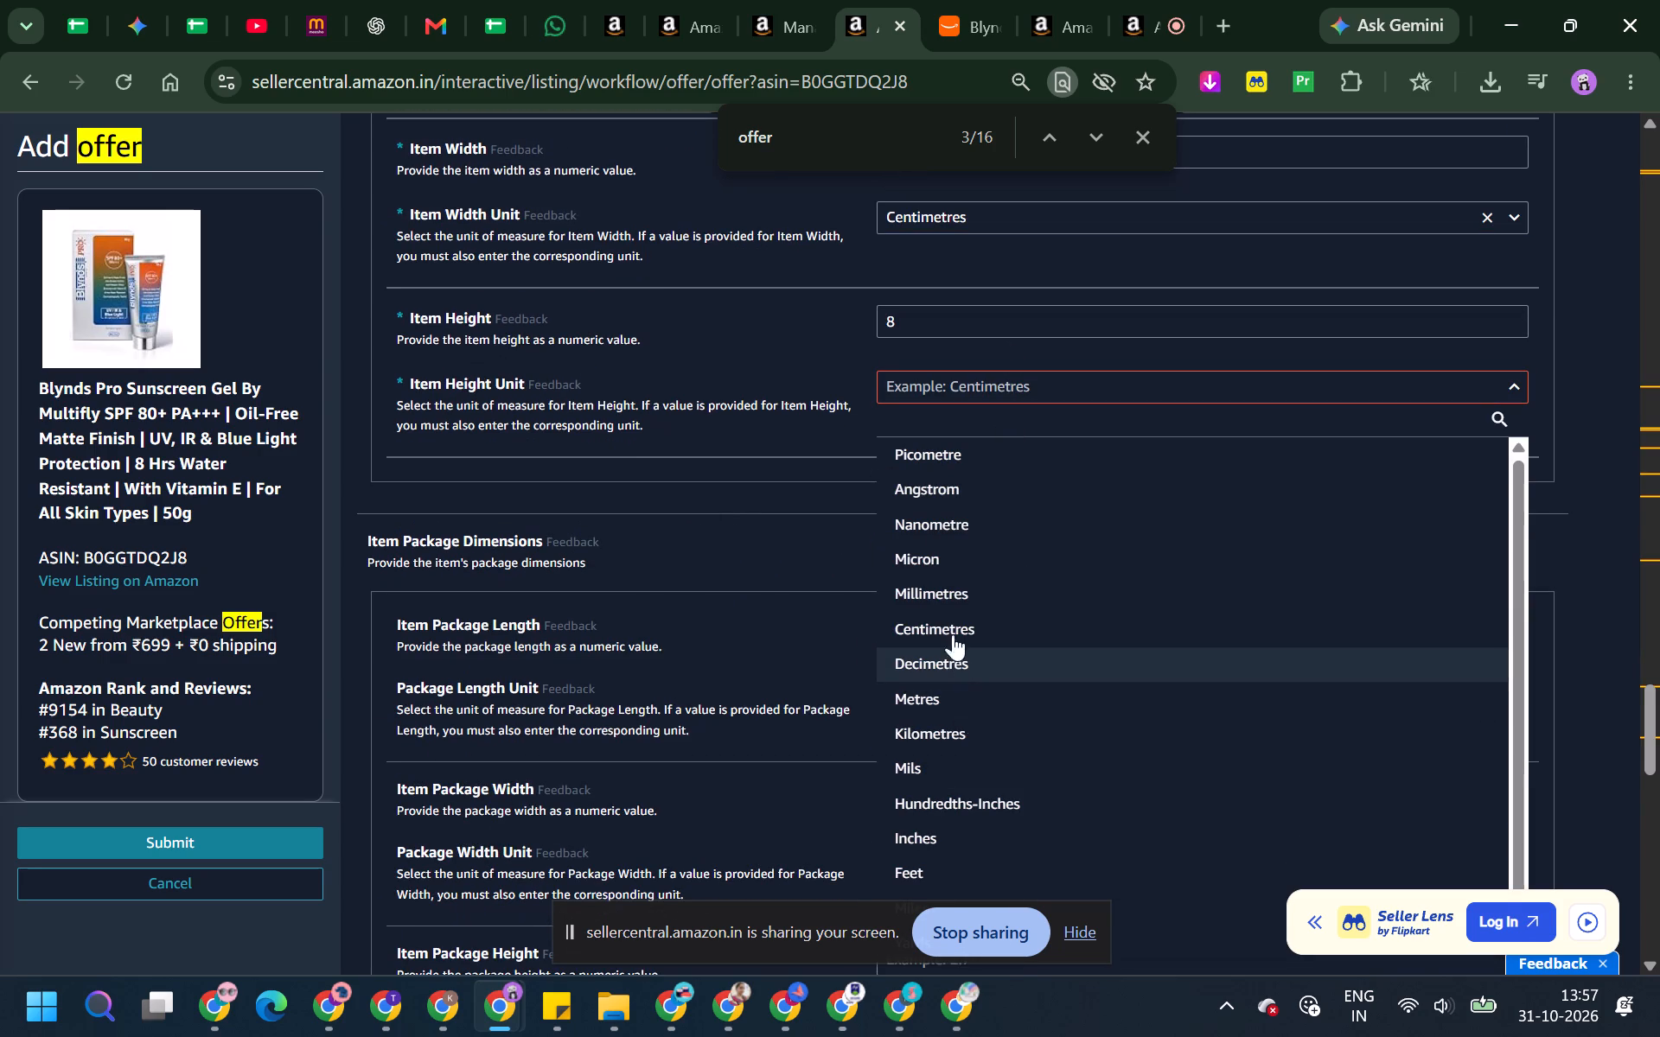
left_click(952, 619)
Enter the Item Package Dimensions as length 9, width 5 and height 7.
scroll(881, 598, "down", 2)
left_click(961, 349)
left_click(968, 378)
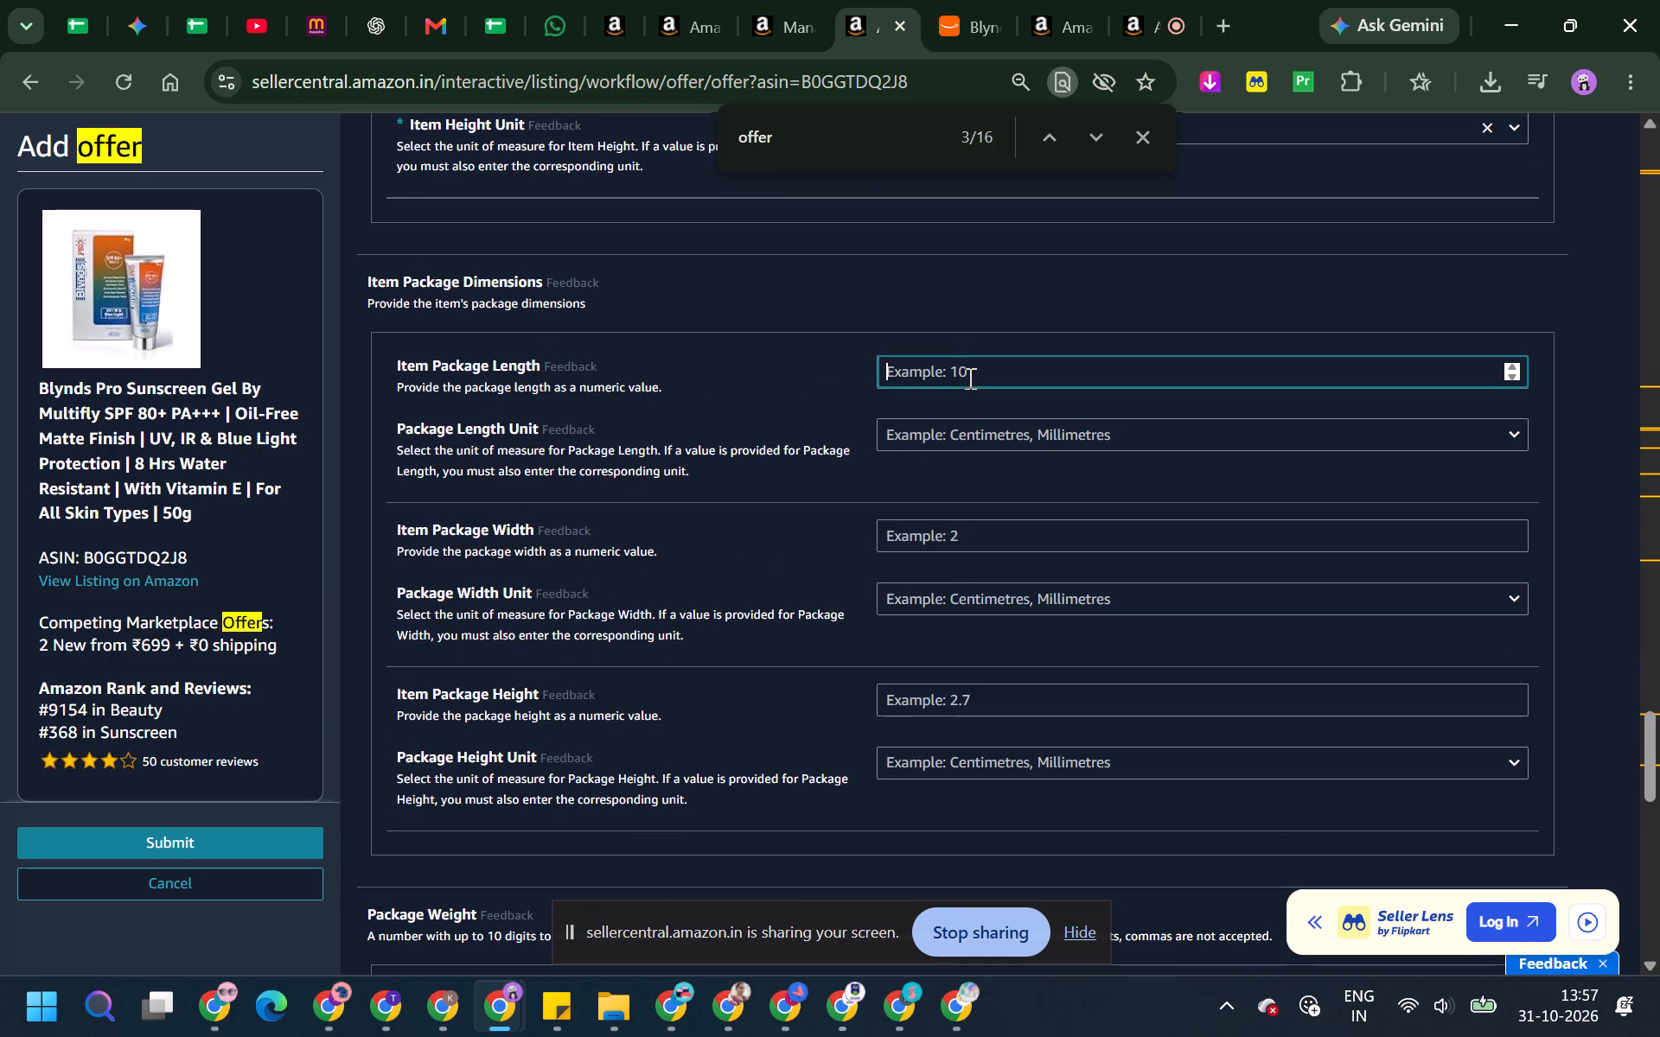
scroll(827, 420, "up", 3)
scroll(827, 420, "down", 3)
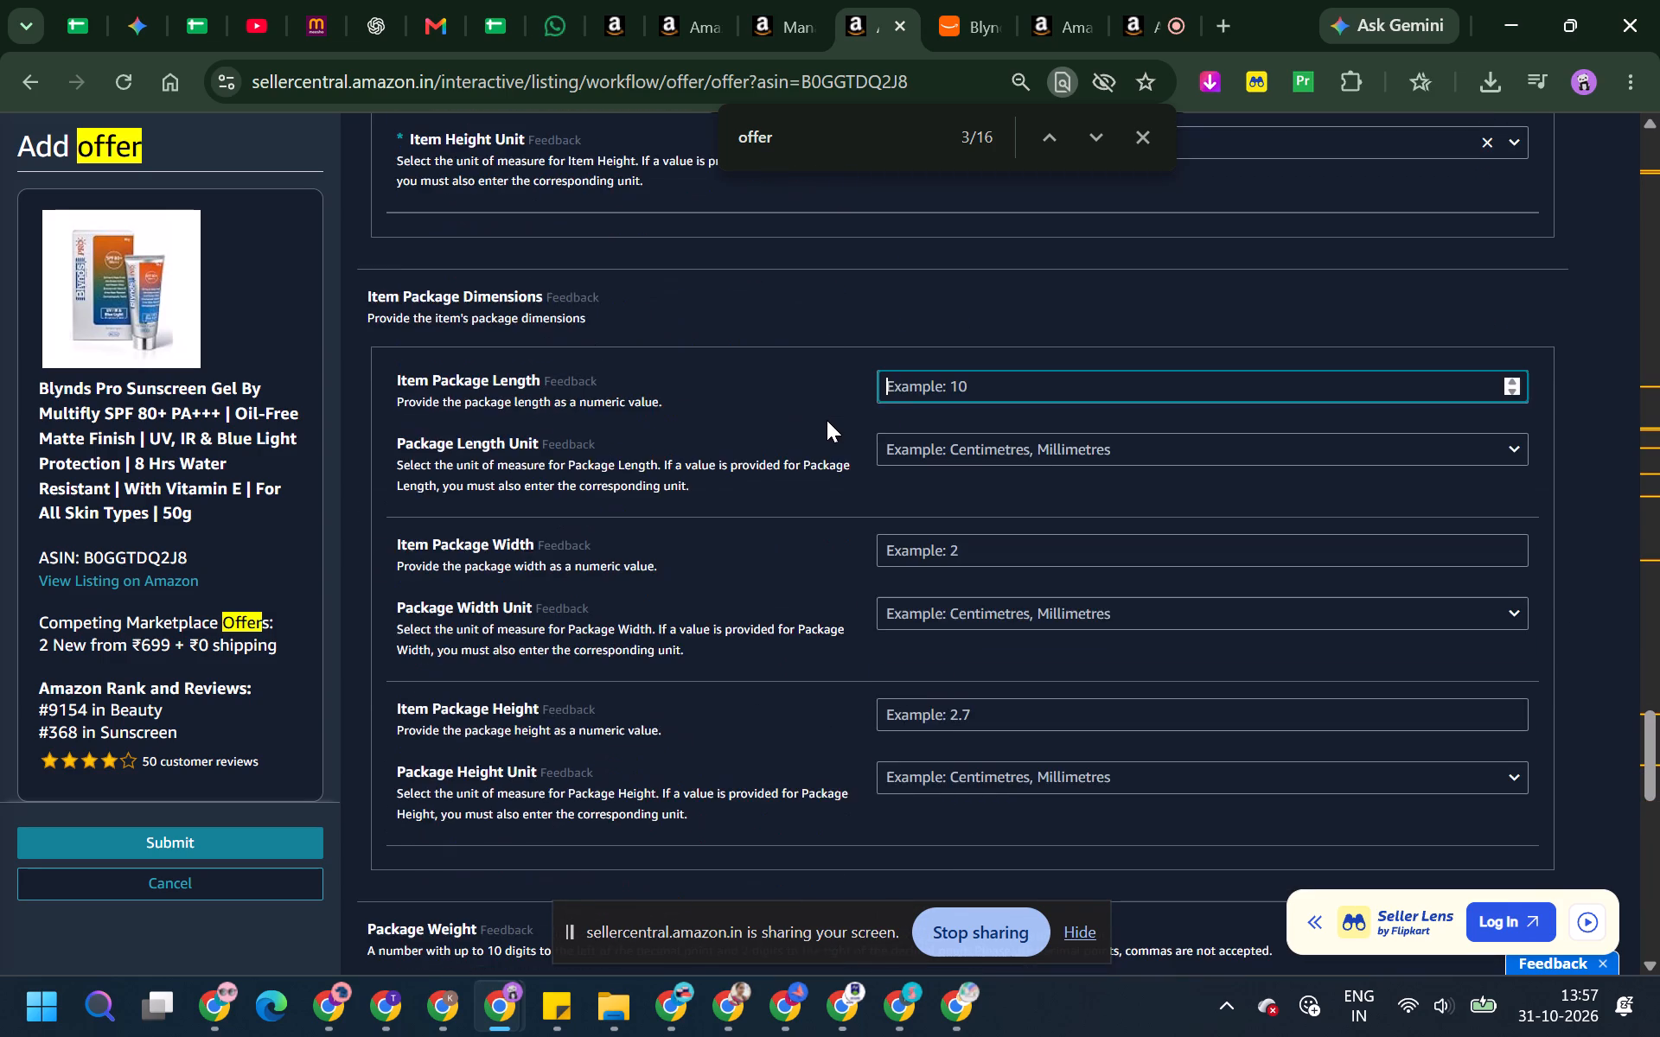
scroll(827, 420, "up", 4)
scroll(827, 420, "down", 3)
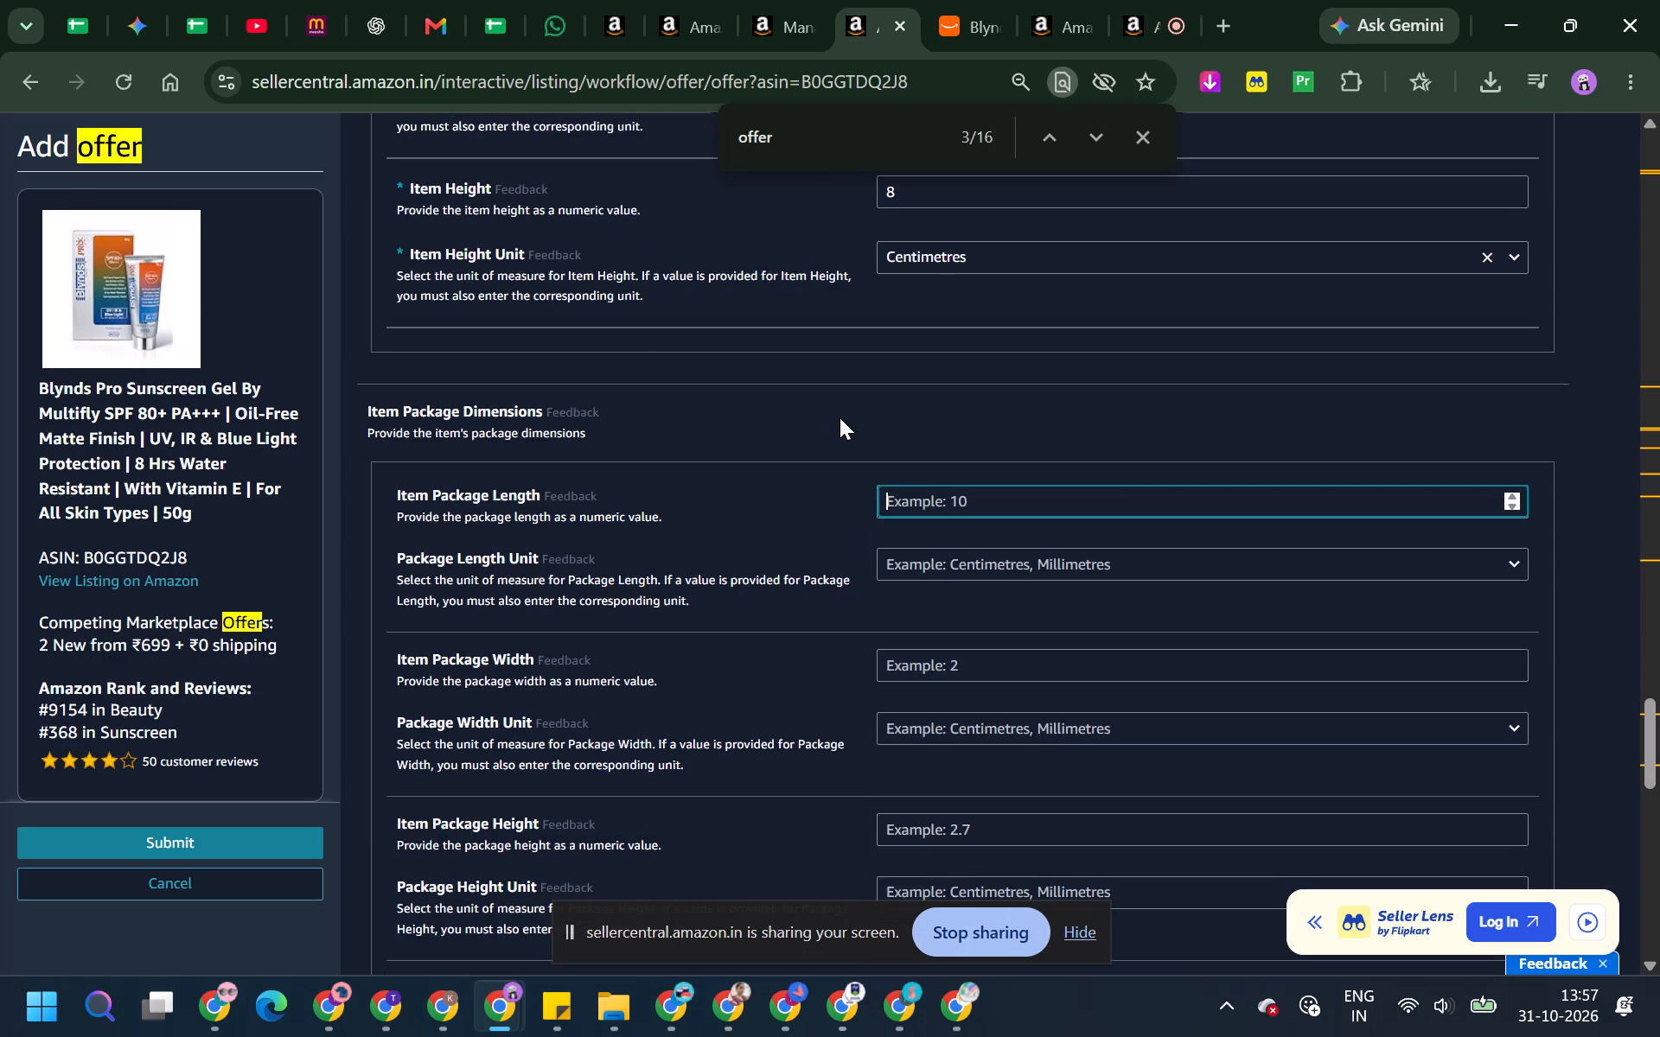
key("9")
left_click(980, 678)
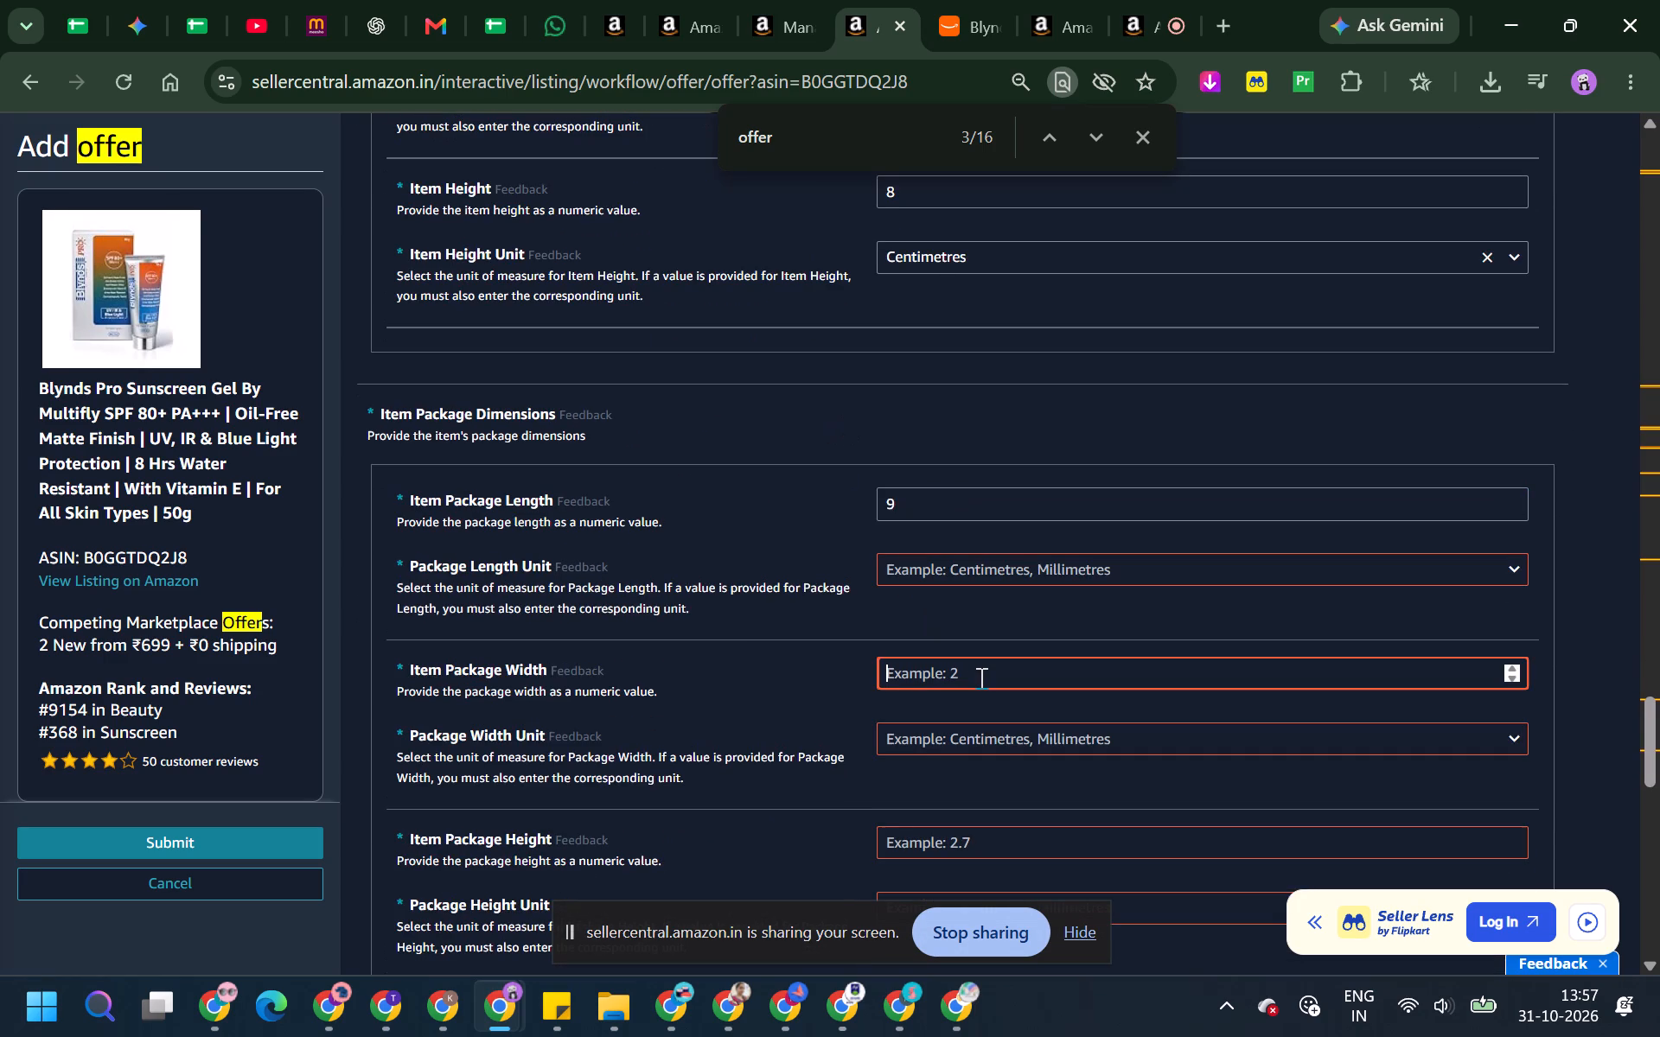
key("8")
key("Delete")
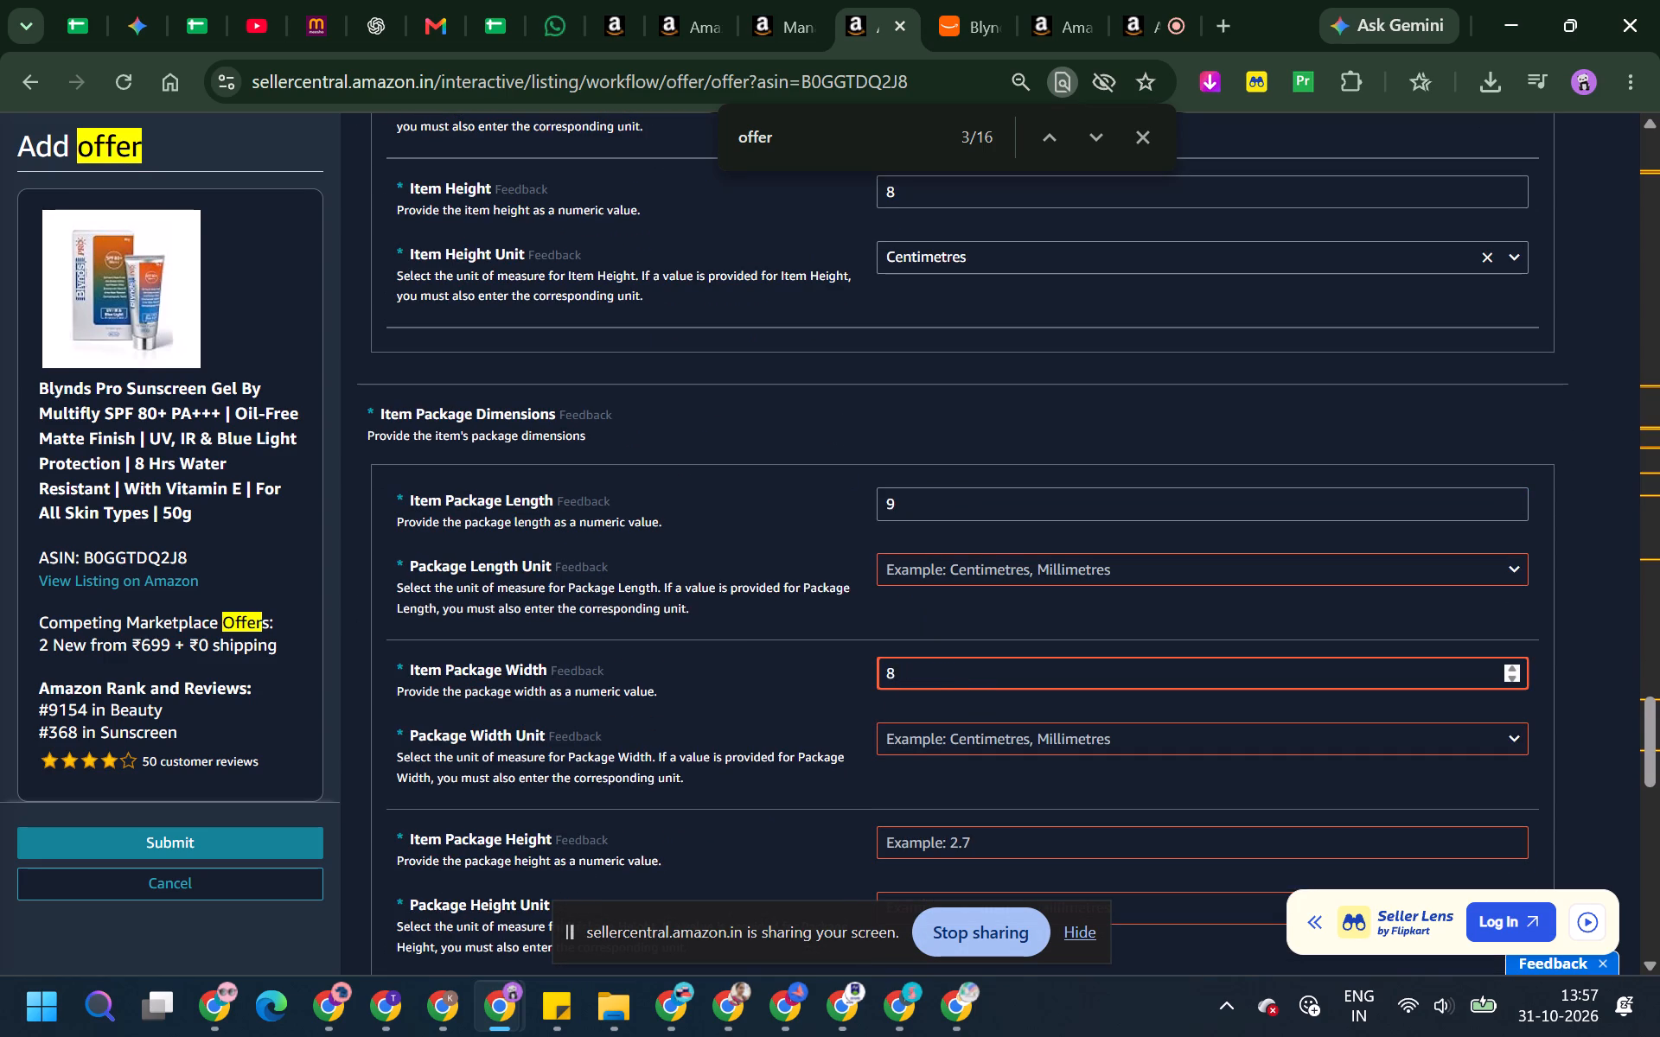
key("BackSpace")
key("BackSpace")
key("5")
scroll(799, 578, "down", 2)
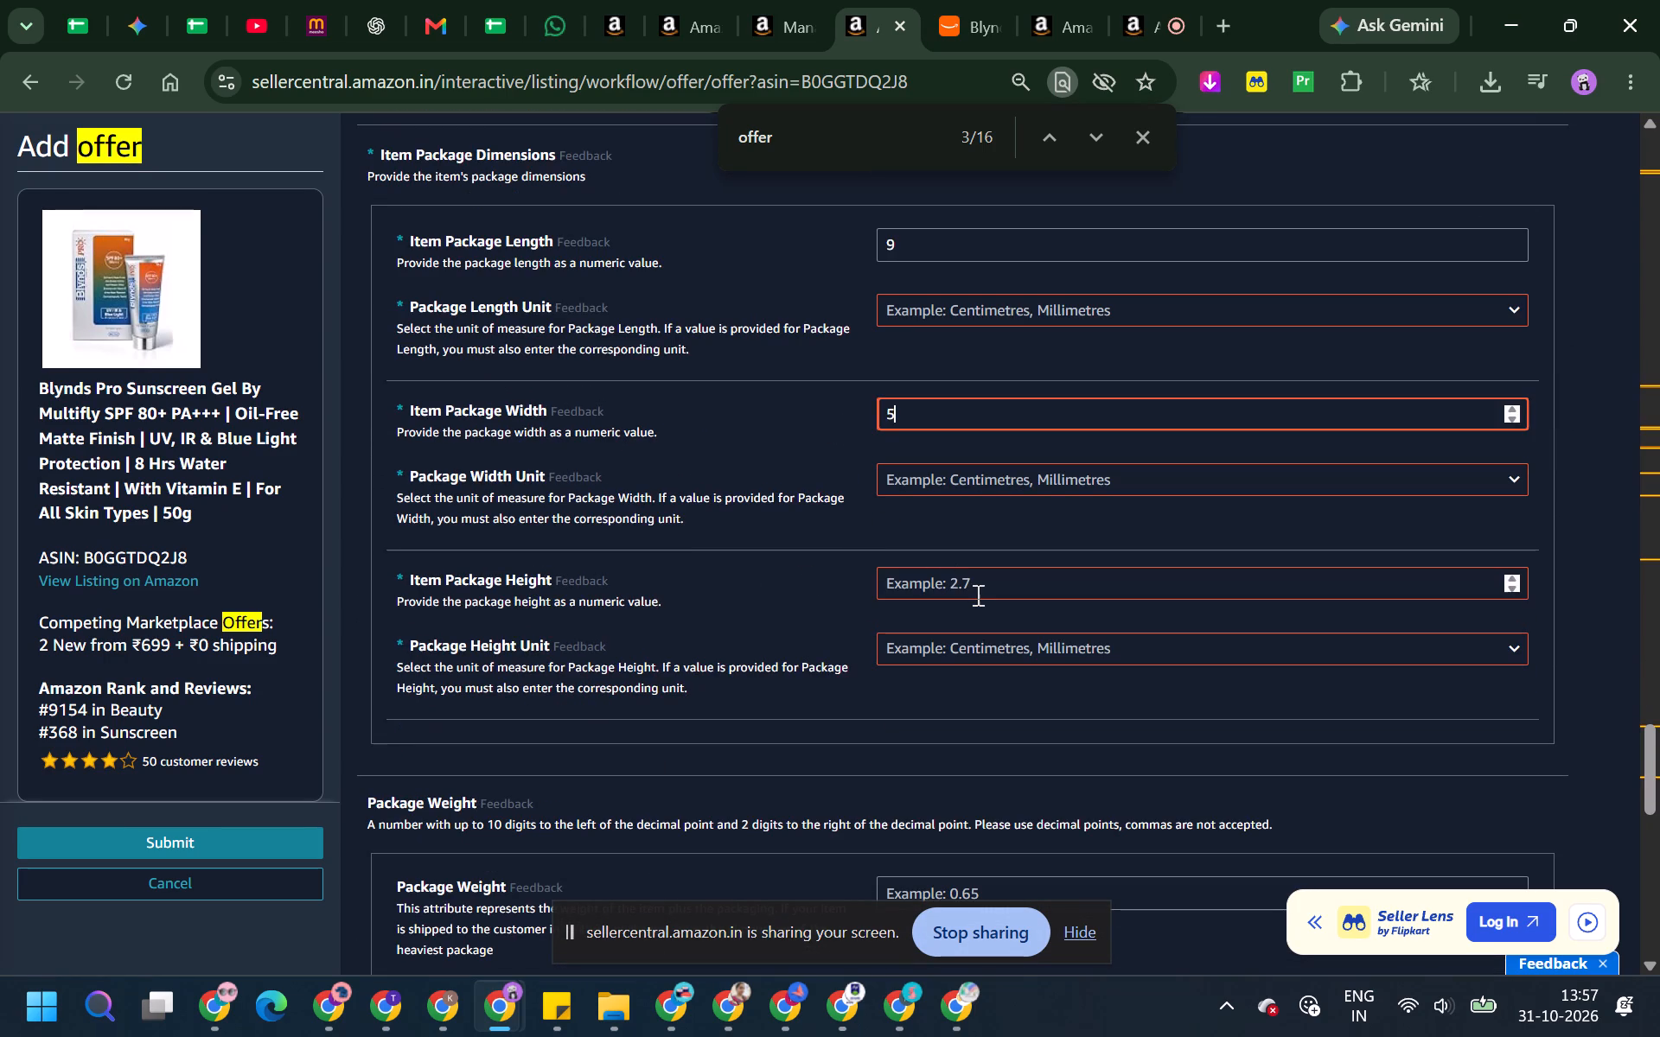
left_click(976, 595)
key("7")
Set the Package Length, Package Width and Package Height units to Centimetres.
left_click(929, 309)
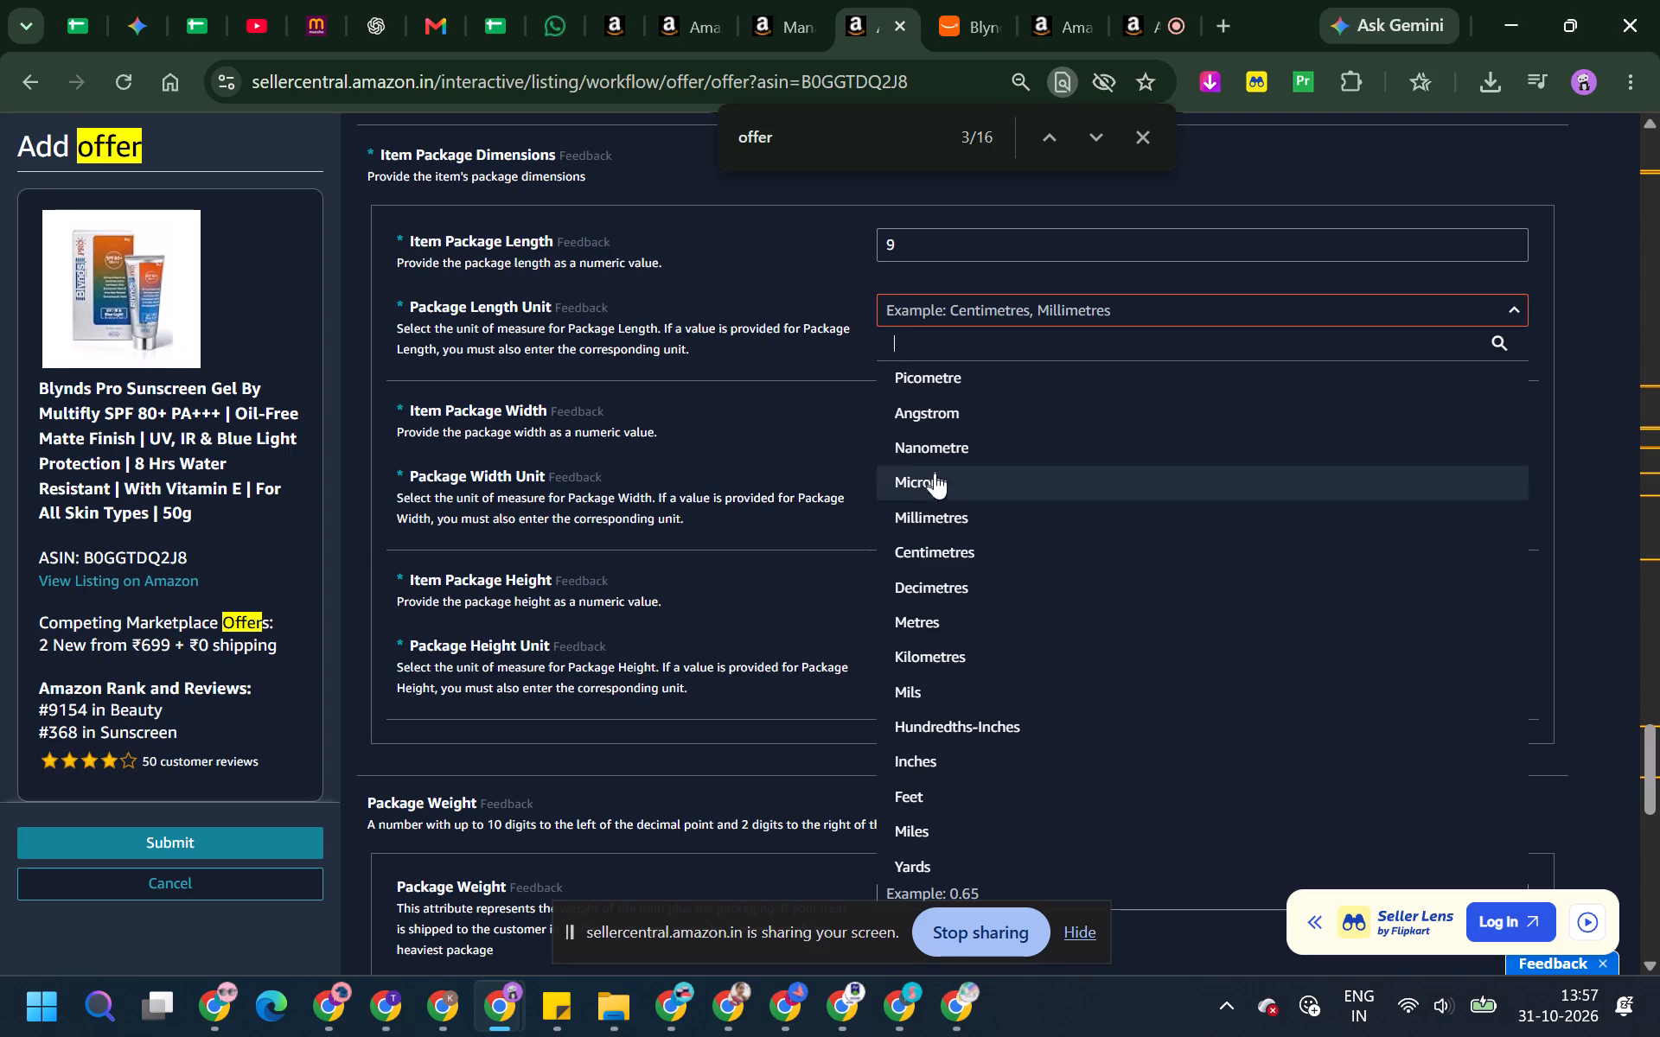
left_click(943, 554)
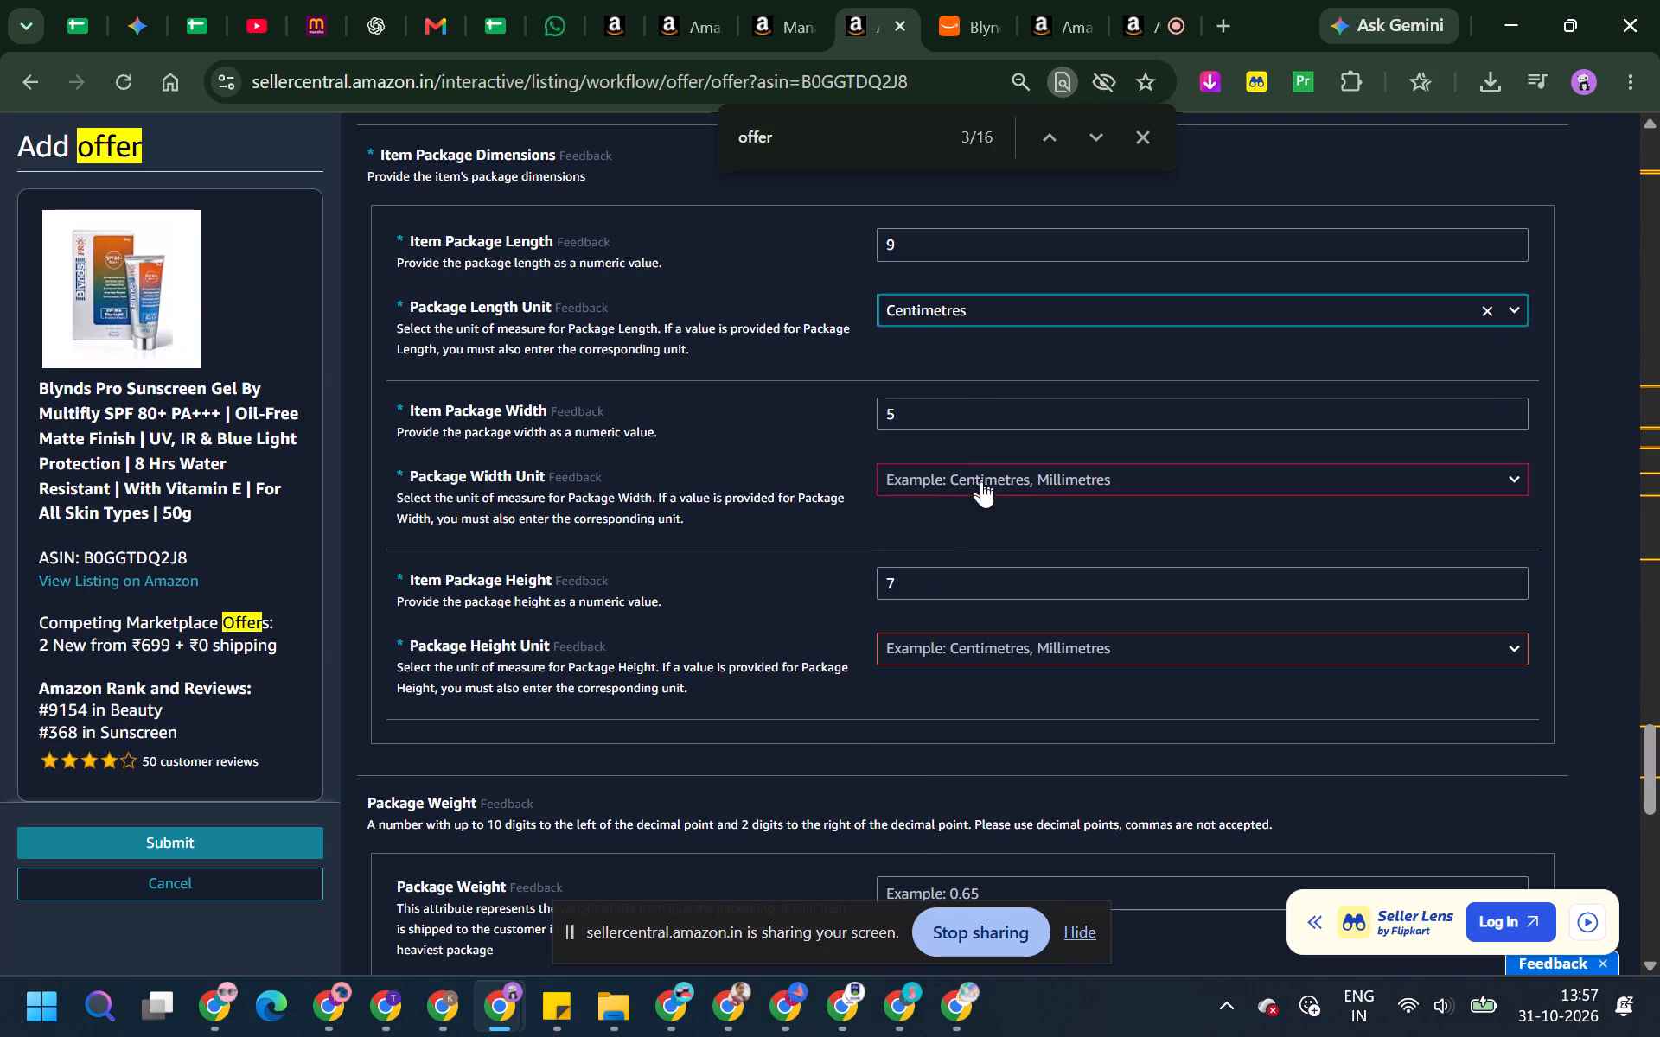
left_click(986, 498)
left_click(982, 487)
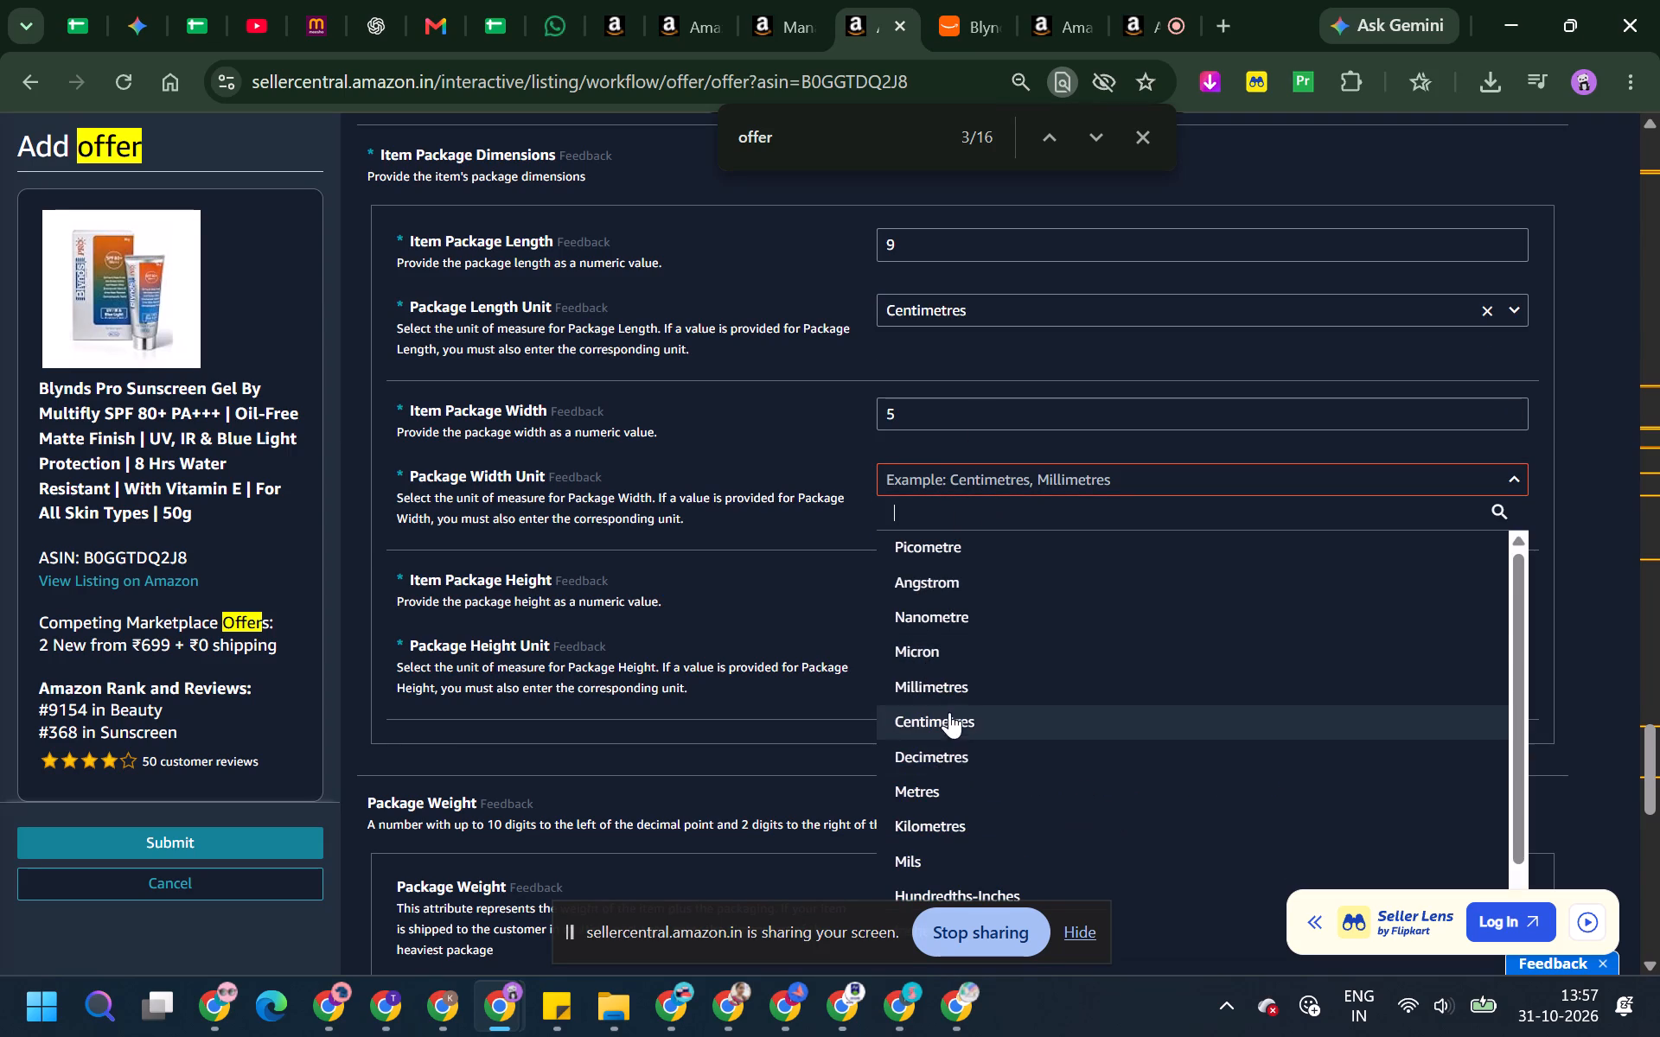
left_click(949, 709)
left_click(971, 675)
left_click(977, 652)
scroll(938, 858, "down", 1)
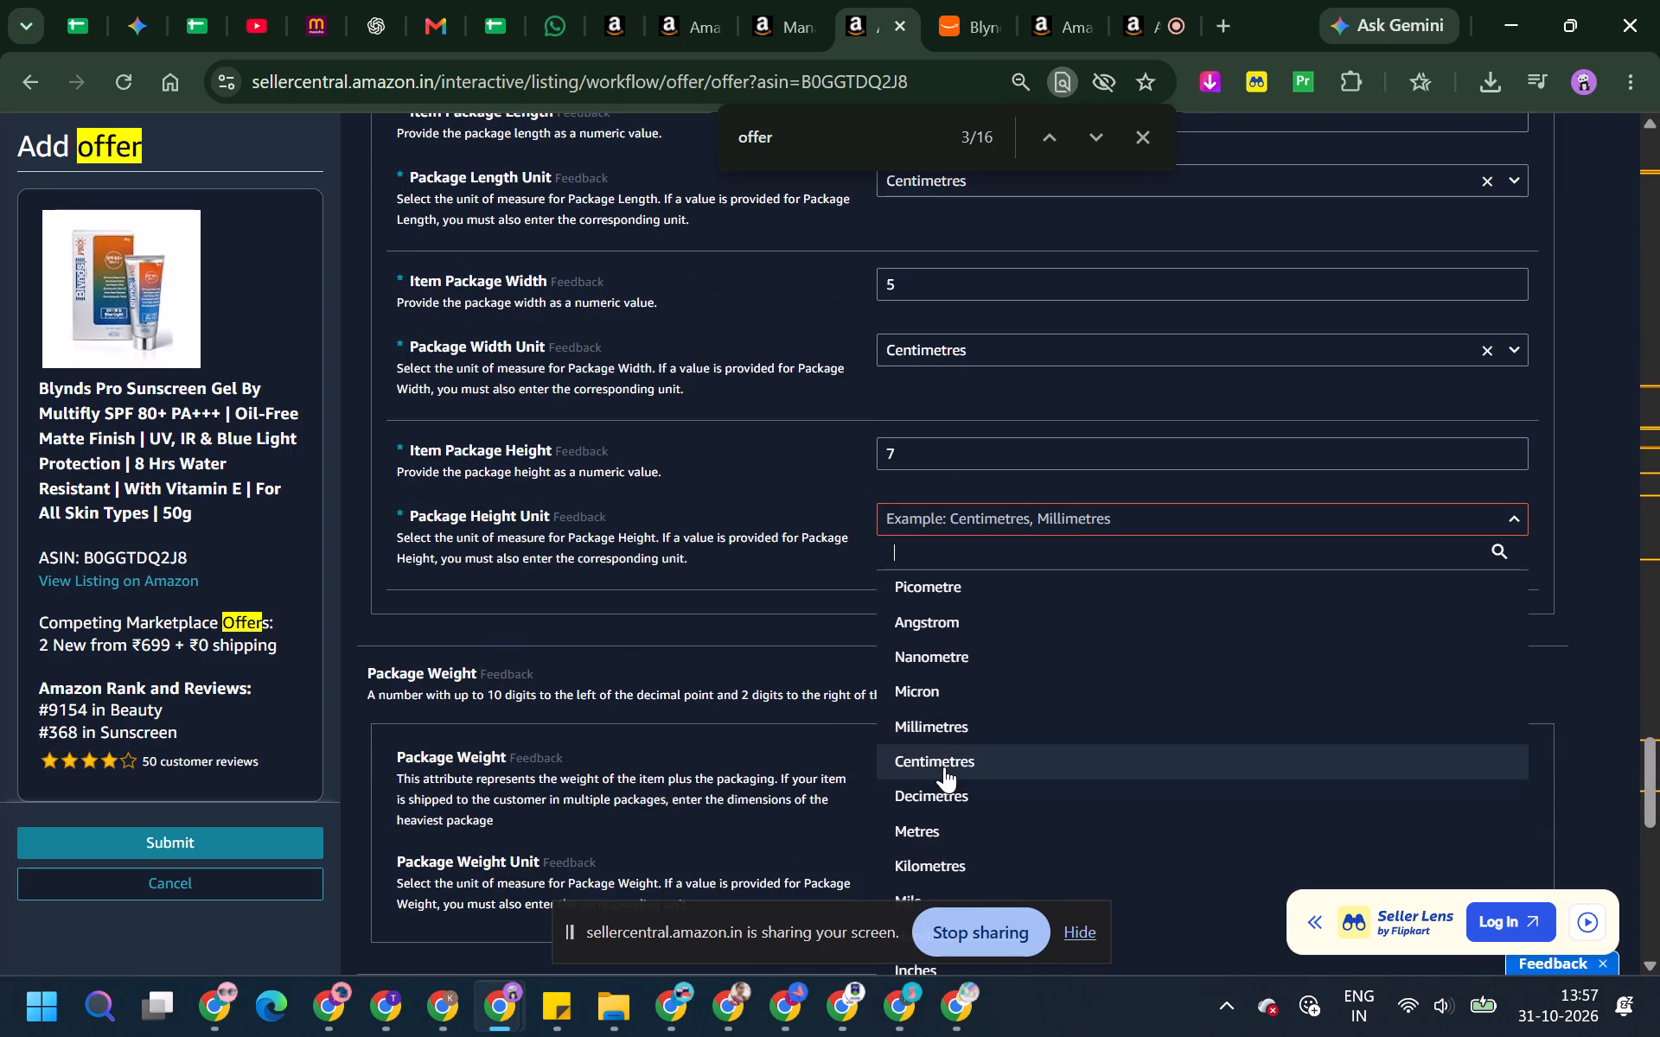
left_click(947, 757)
Set the Package Weight to 350 Grams.
scroll(832, 638, "down", 2)
left_click(829, 643)
scroll(830, 638, "down", 1)
left_click(972, 379)
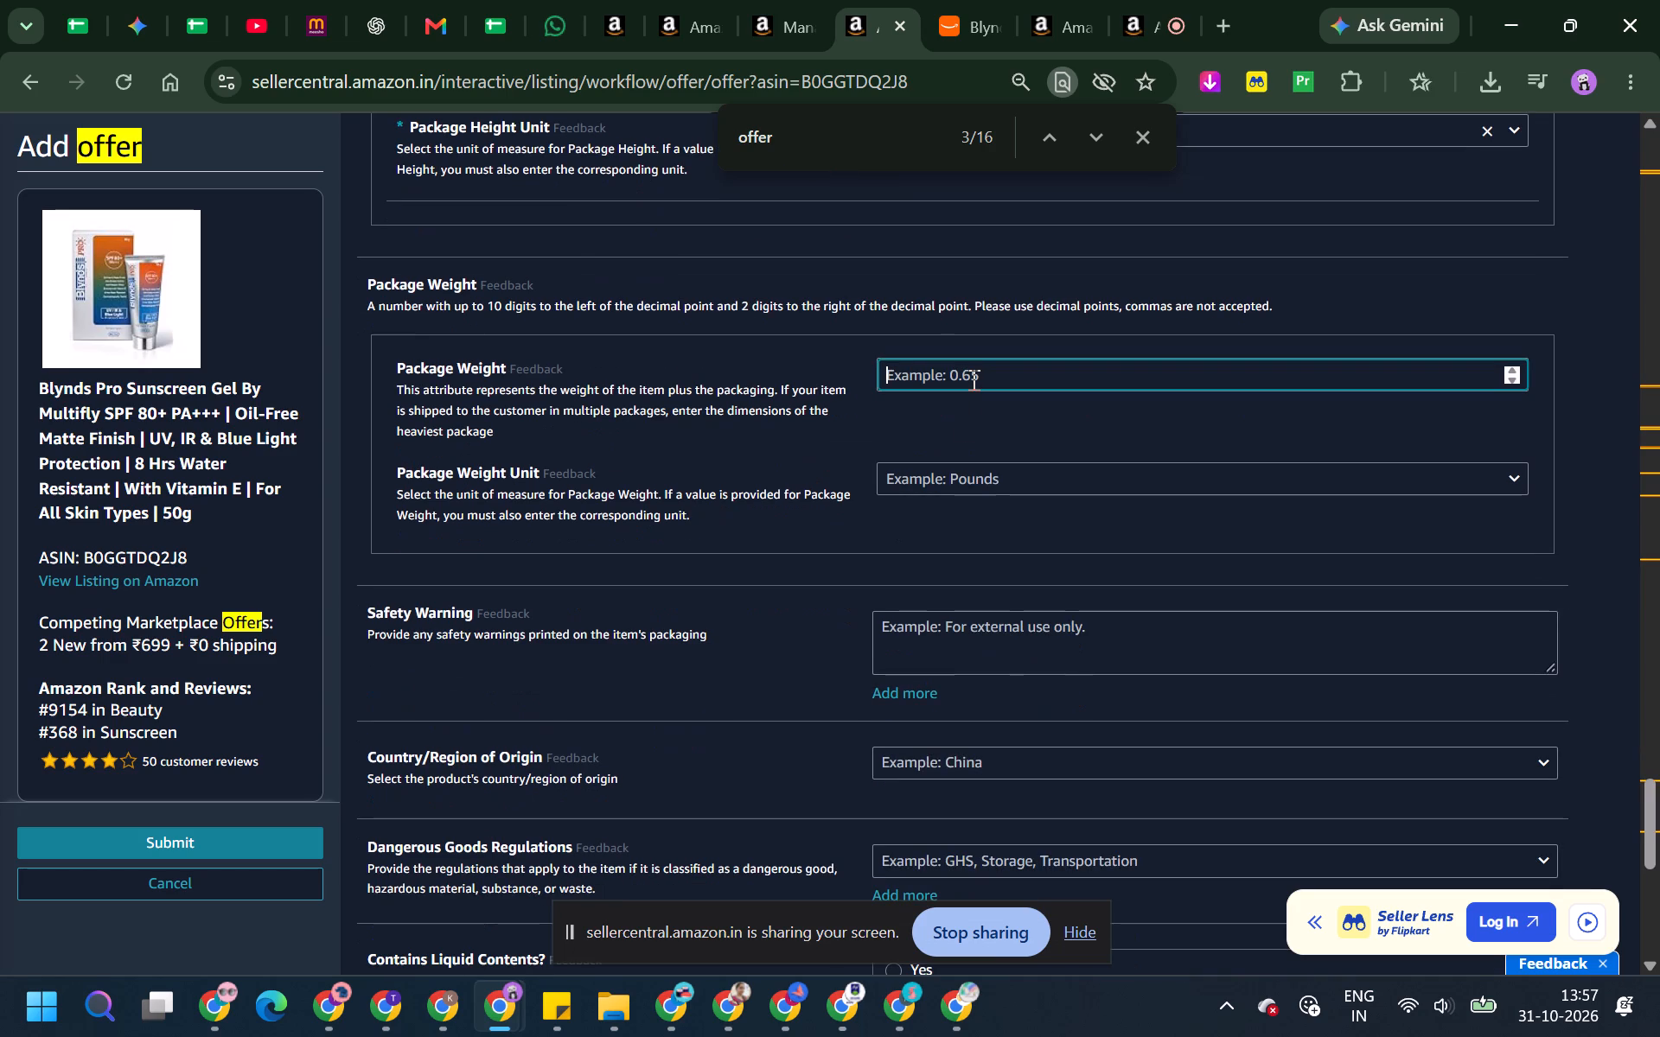
type("350")
left_click(1080, 461)
left_click(1071, 479)
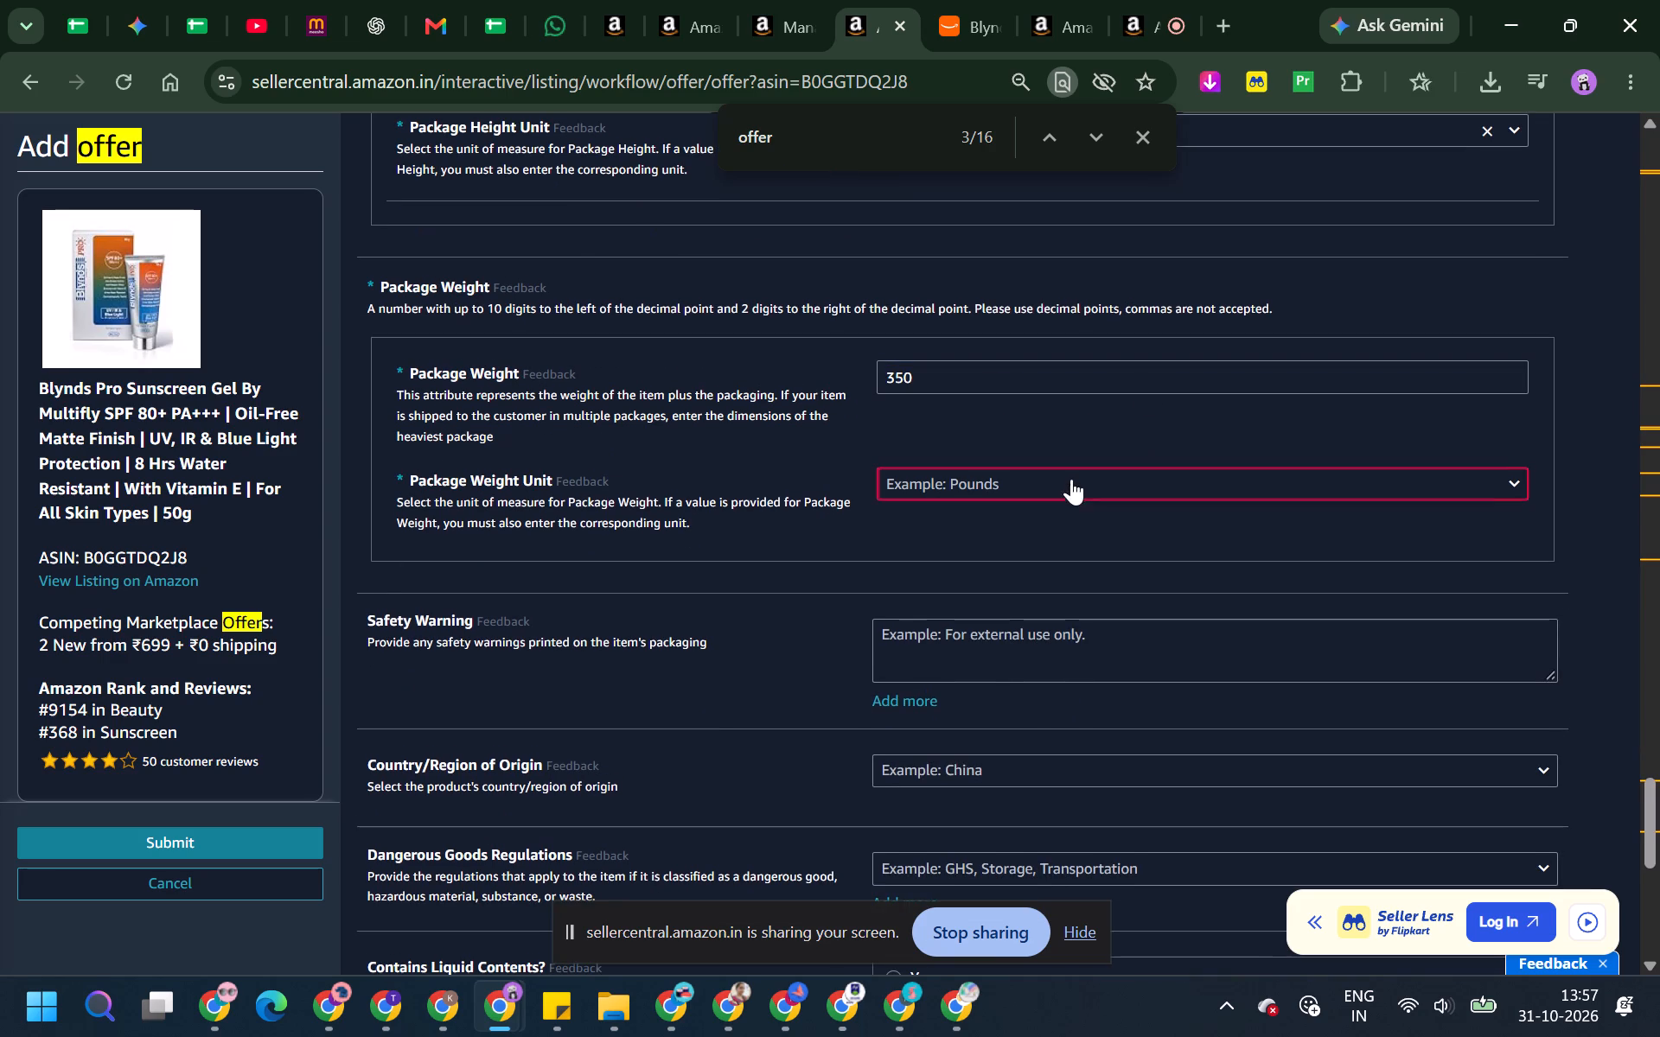
left_click(953, 596)
Leave the Safety Warning blank and set the Country/Region of Origin to India.
scroll(590, 552, "down", 2)
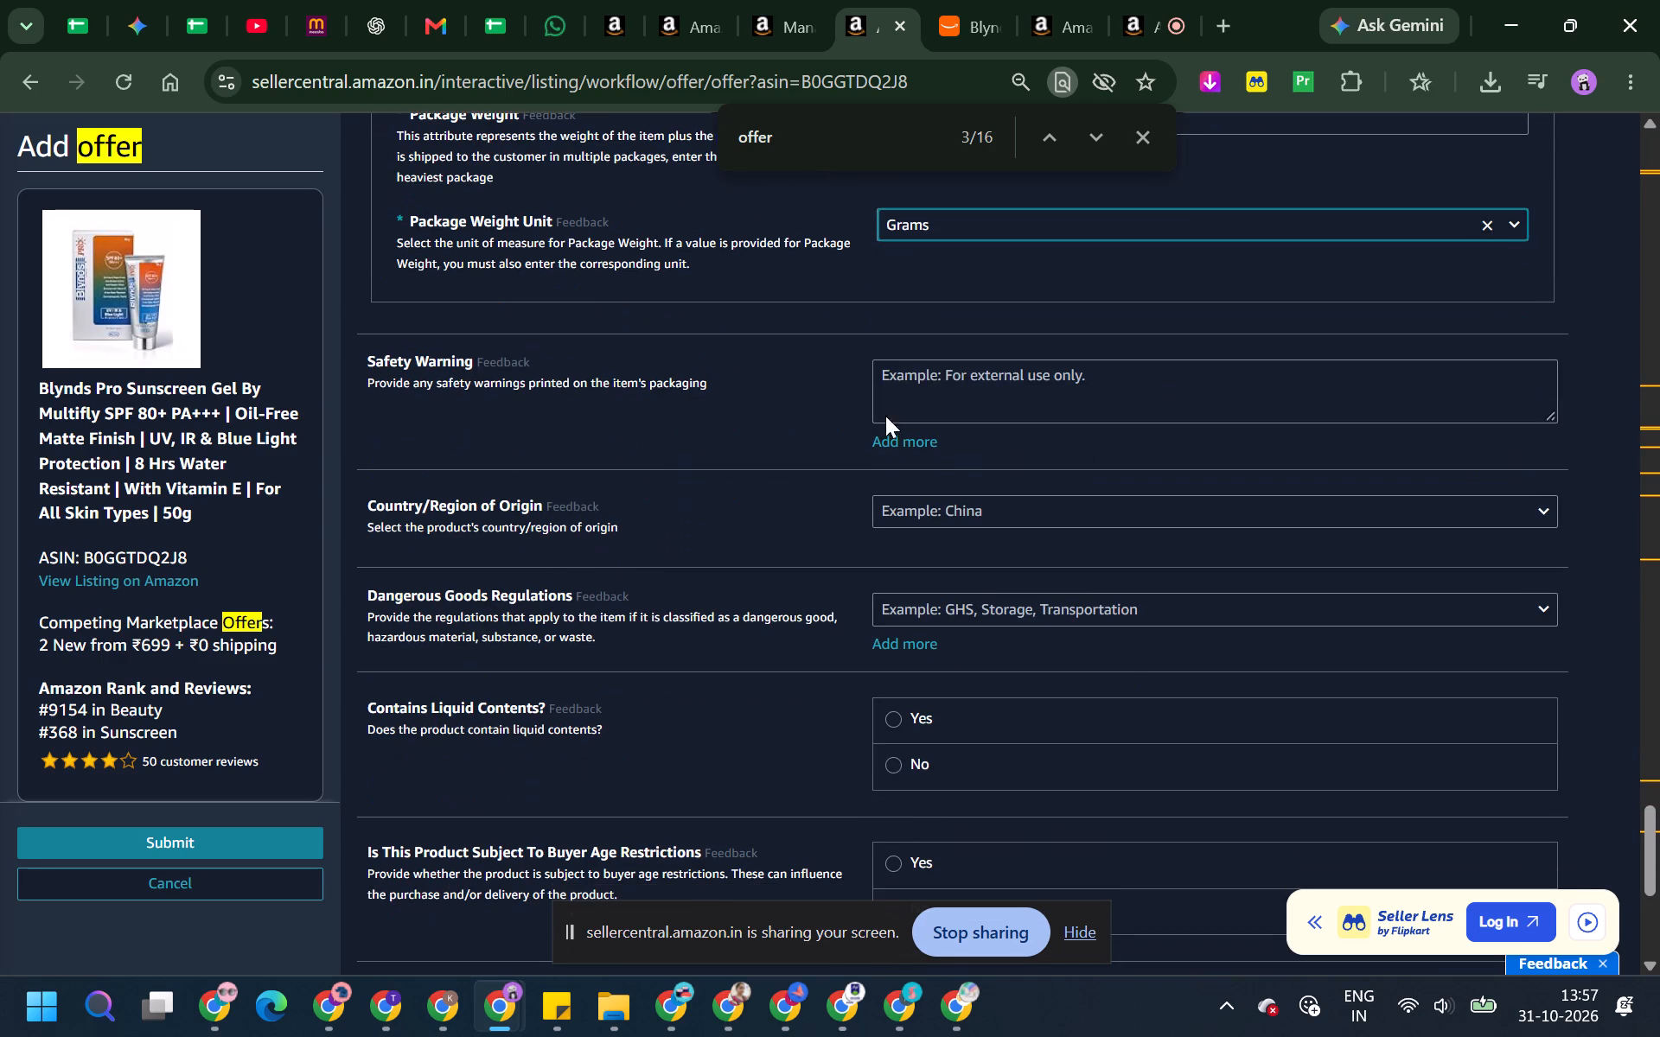
left_click(969, 372)
left_click(794, 426)
scroll(794, 426, "down", 1)
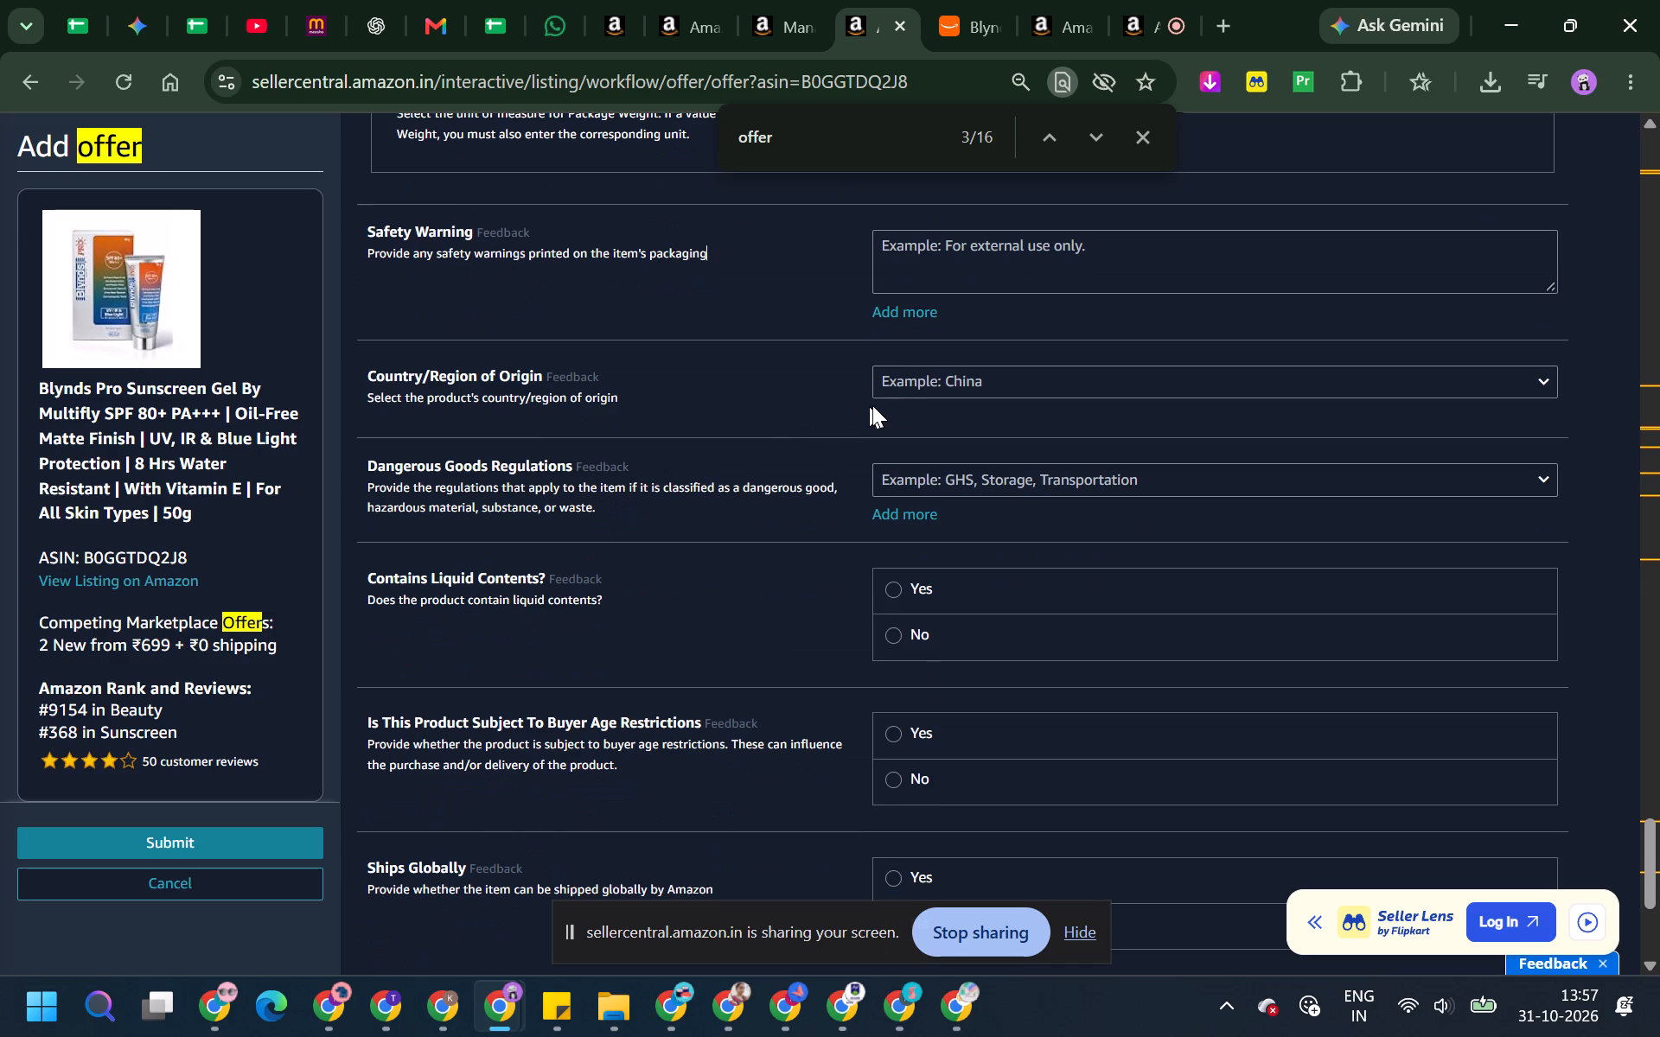
left_click(926, 388)
type("ind")
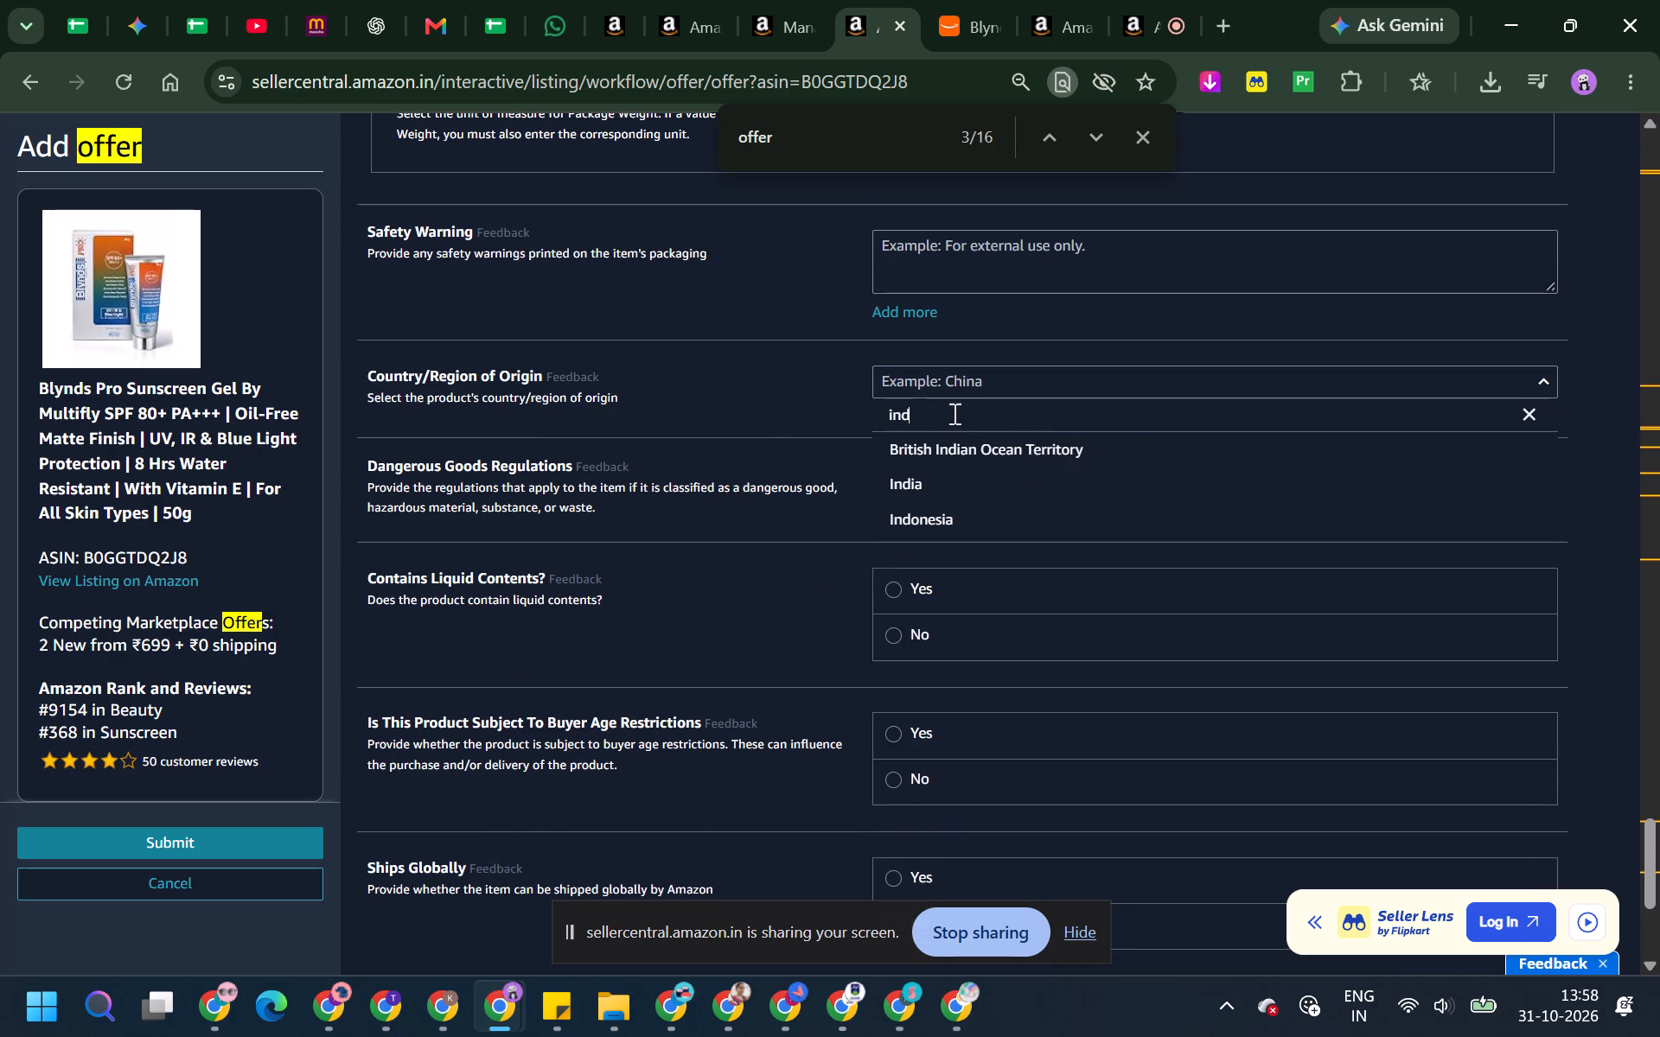
left_click(927, 487)
left_click(816, 494)
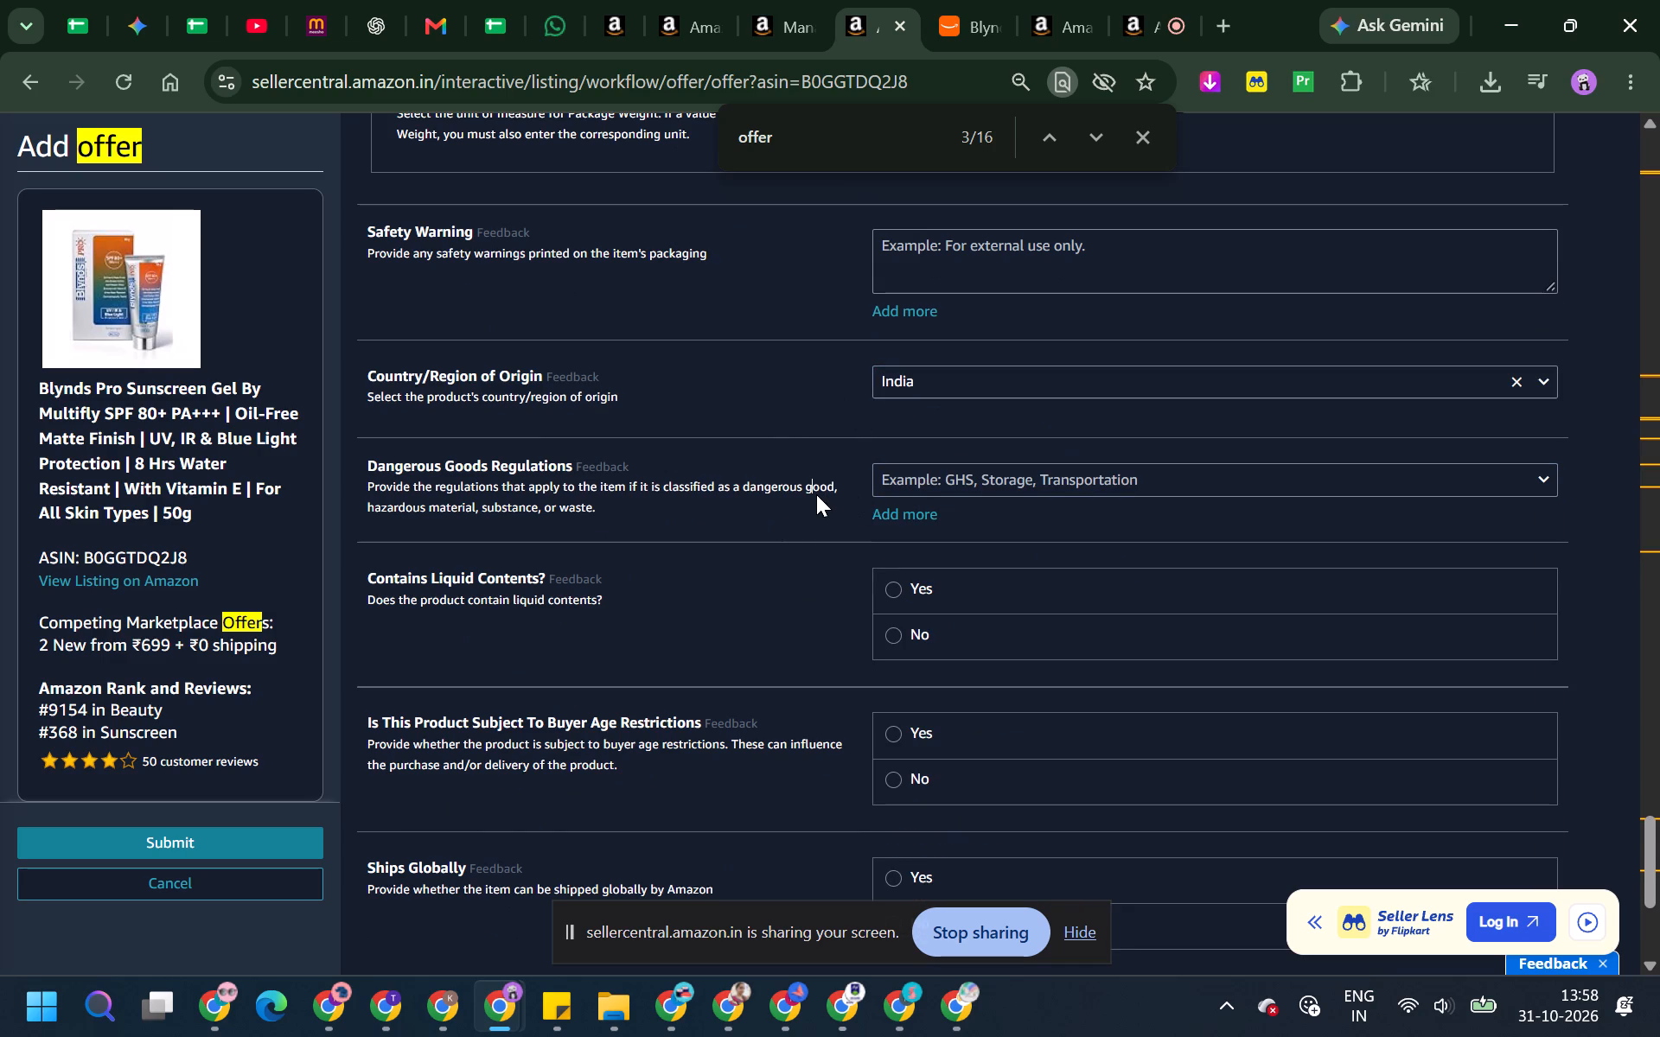
Choose No for liquid contents, buyer age restrictions, Ships Globally and Has Less than 30 Percent State of Charge.
scroll(803, 501, "down", 1)
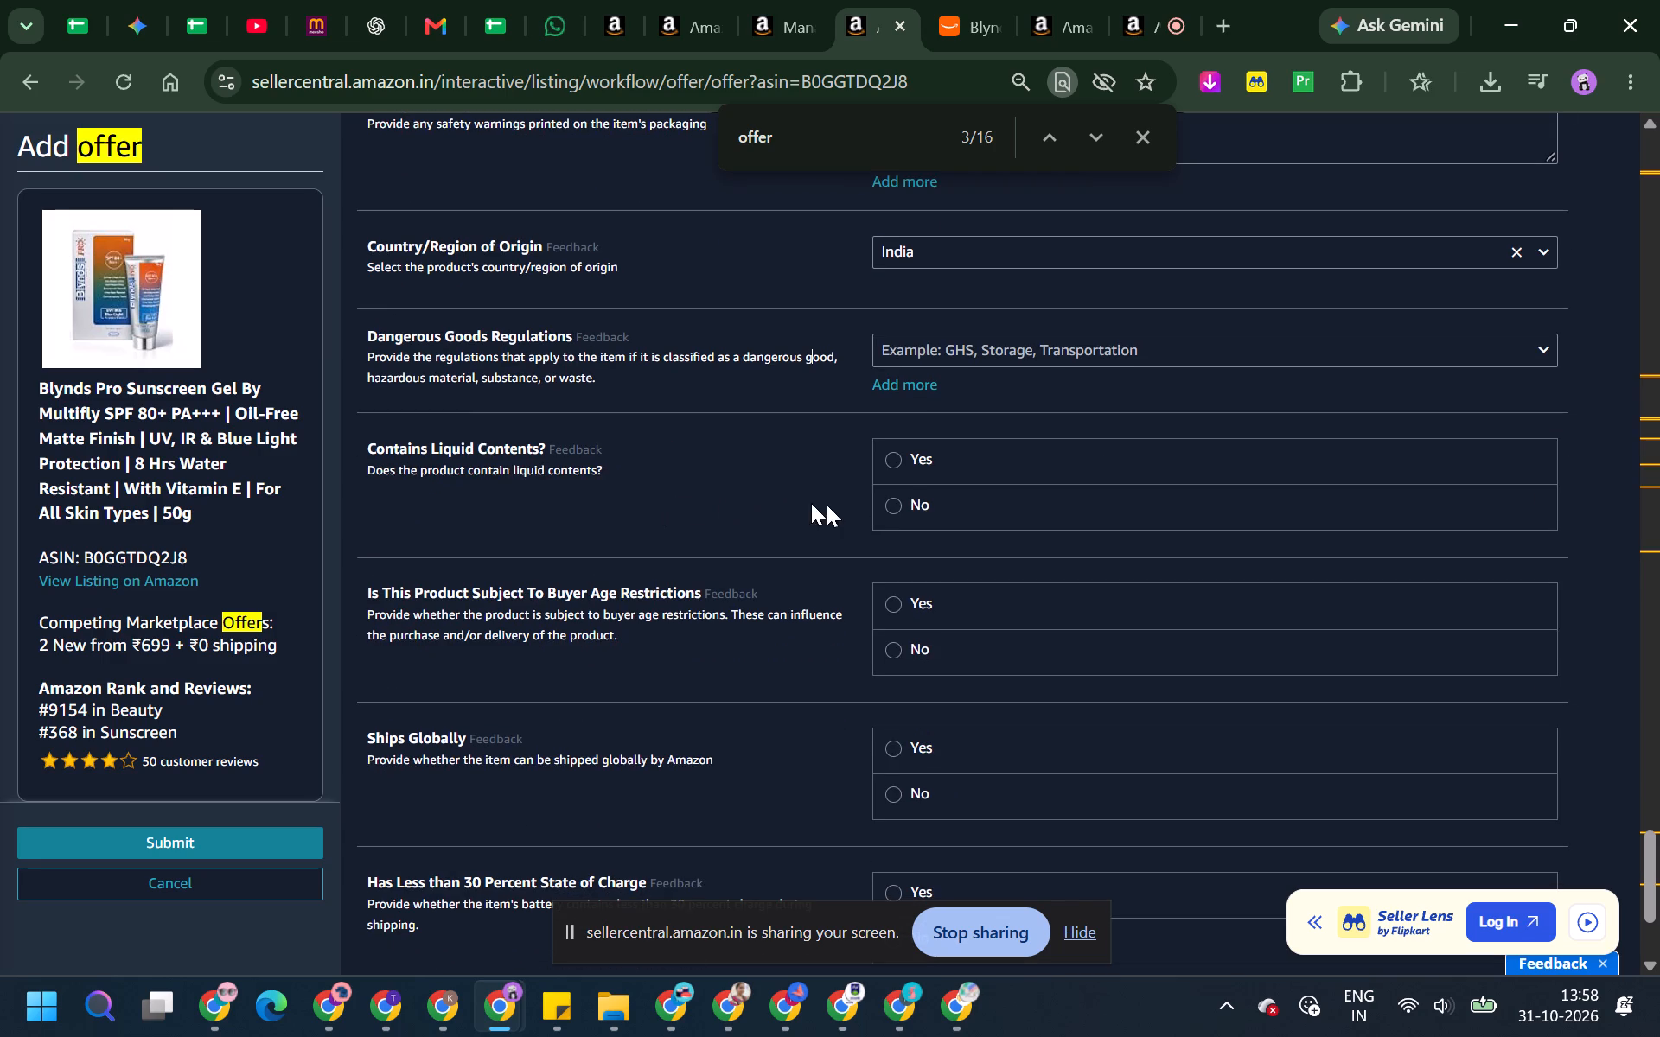
left_click(894, 508)
scroll(836, 553, "down", 1)
left_click(884, 516)
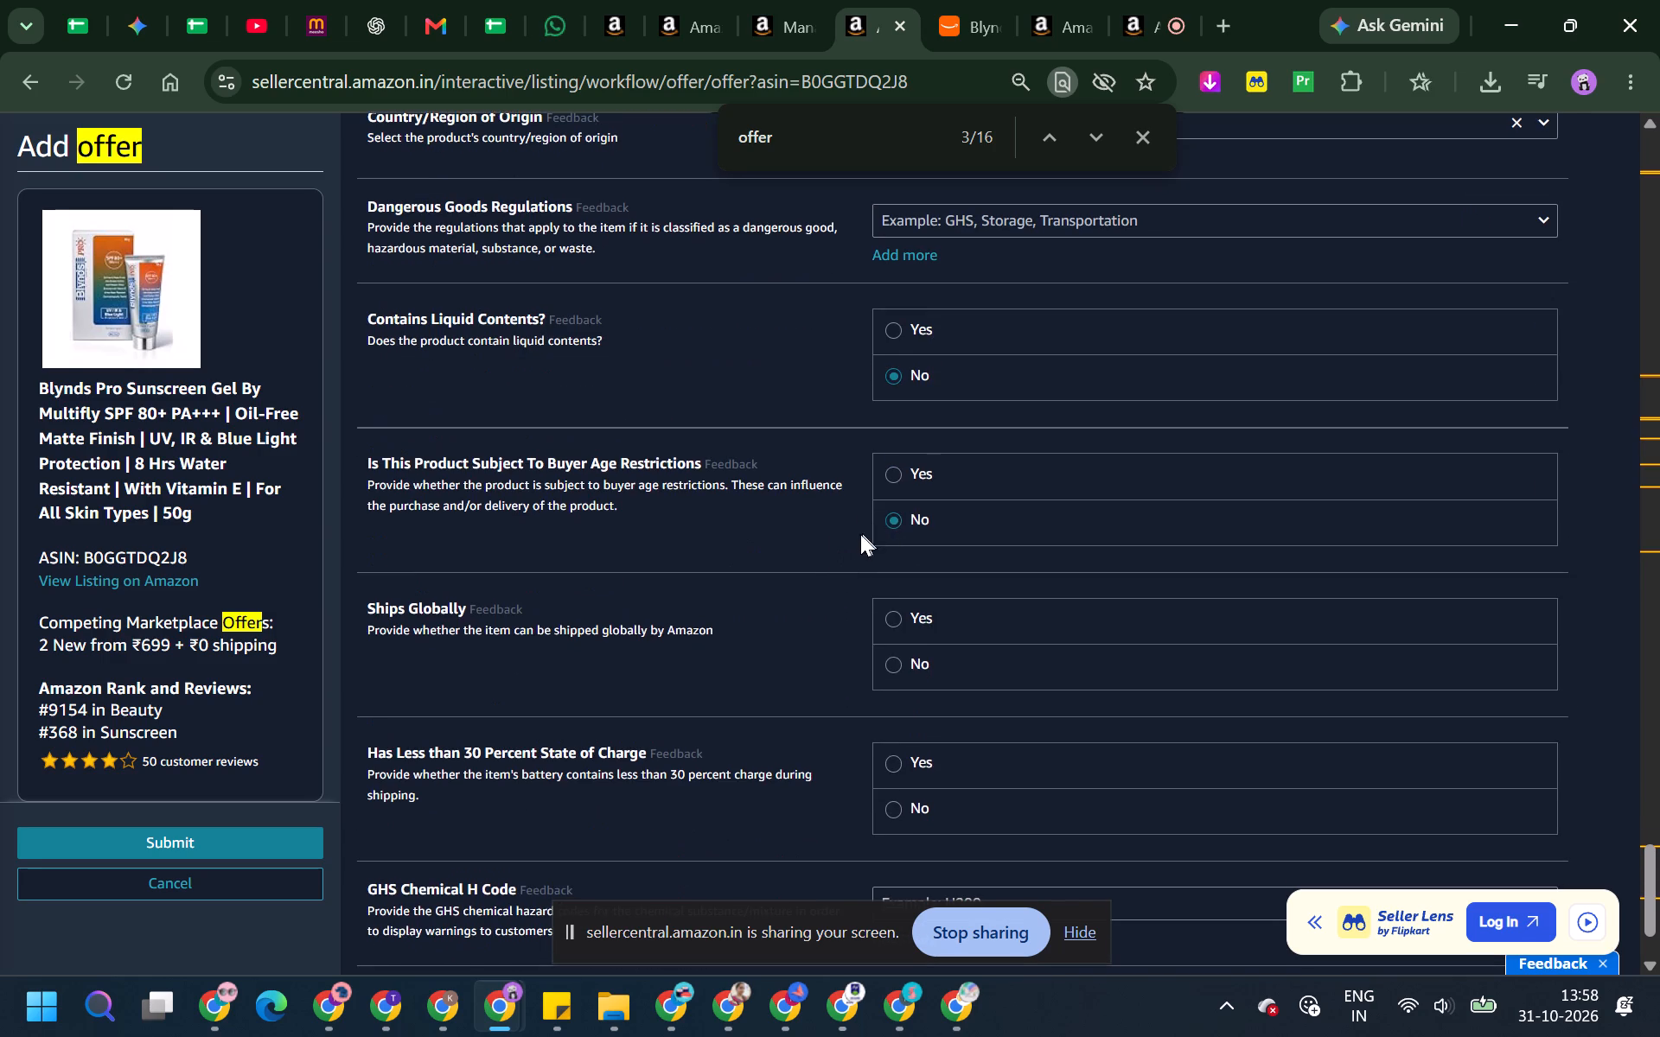
scroll(852, 542, "down", 1)
left_click(887, 538)
scroll(846, 588, "down", 1)
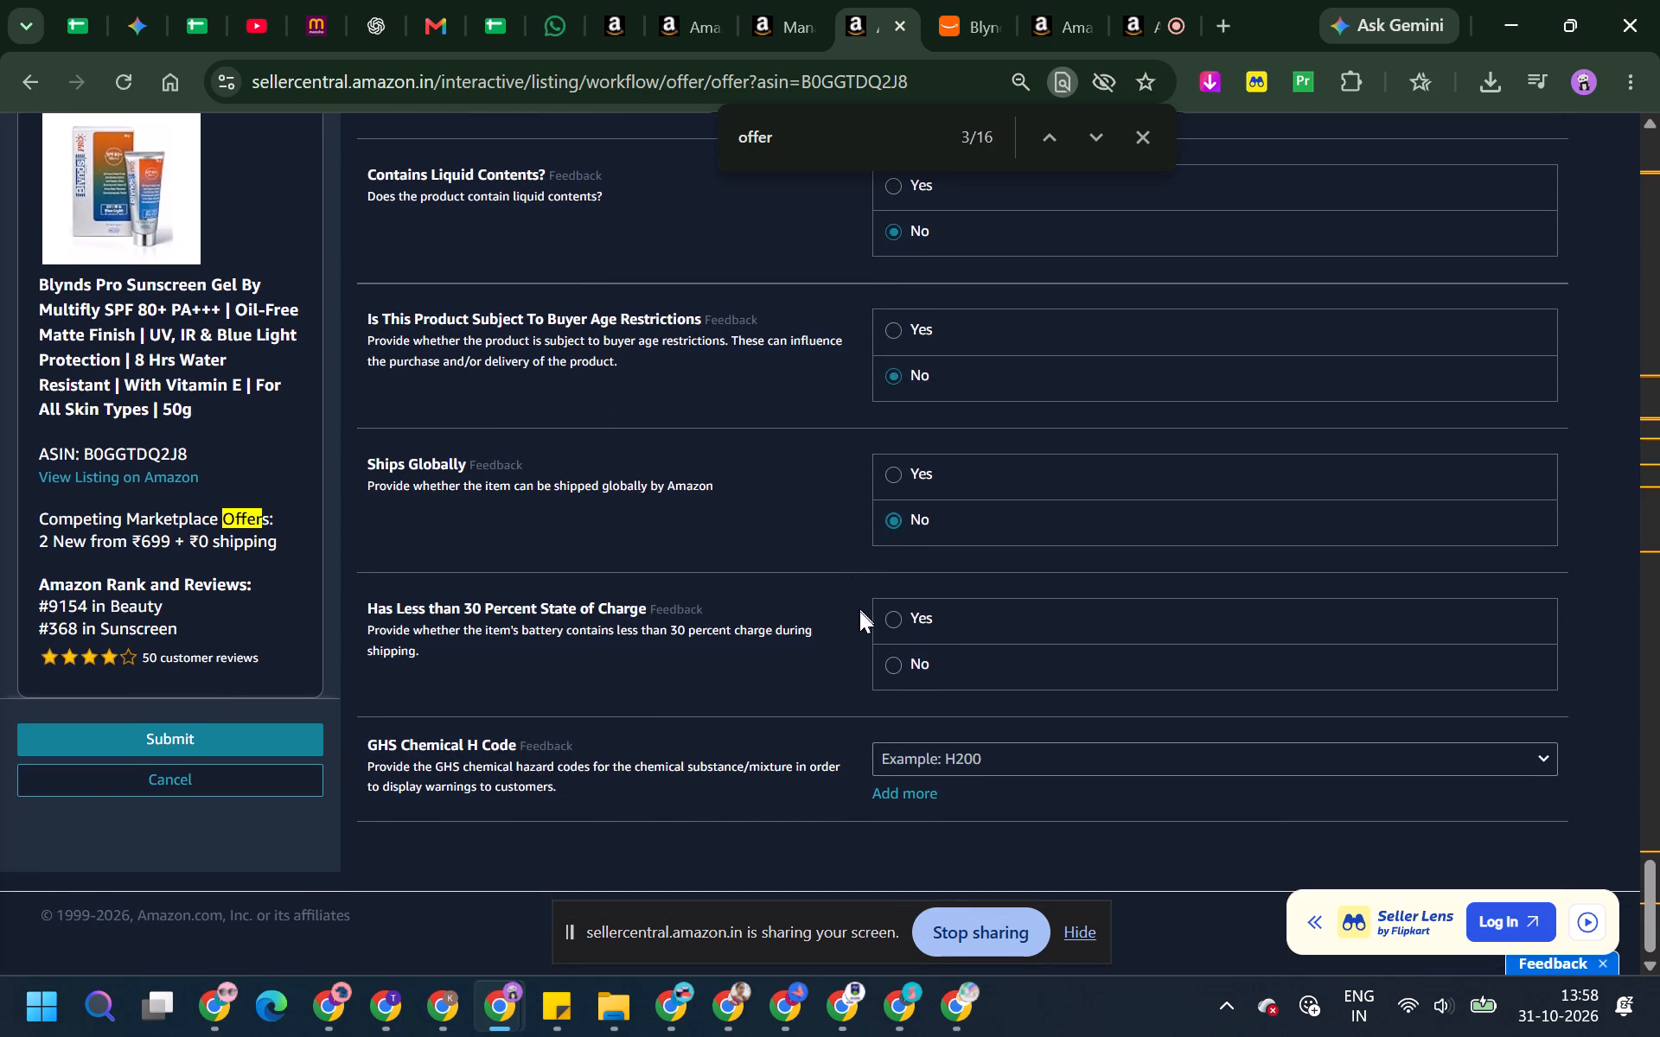
left_click(885, 658)
scroll(755, 672, "down", 2)
Look back over the entered values and submit the offer form.
scroll(808, 735, "up", 15)
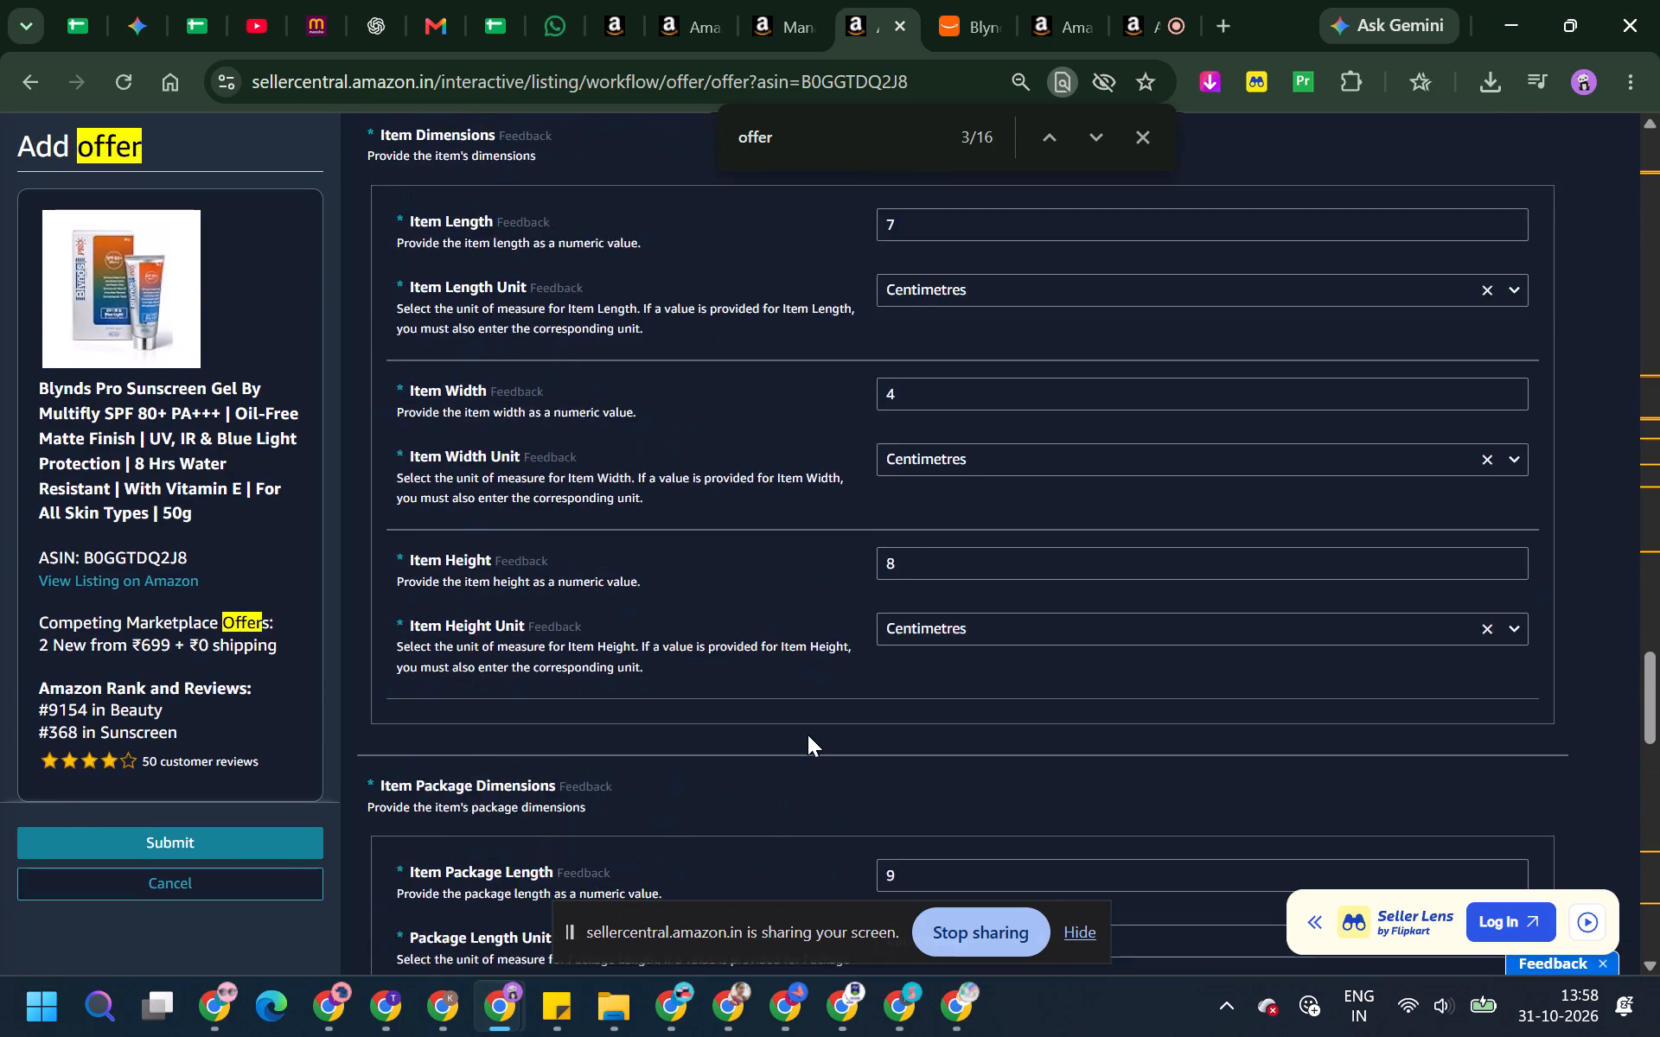
scroll(808, 735, "up", 3)
left_click(268, 854)
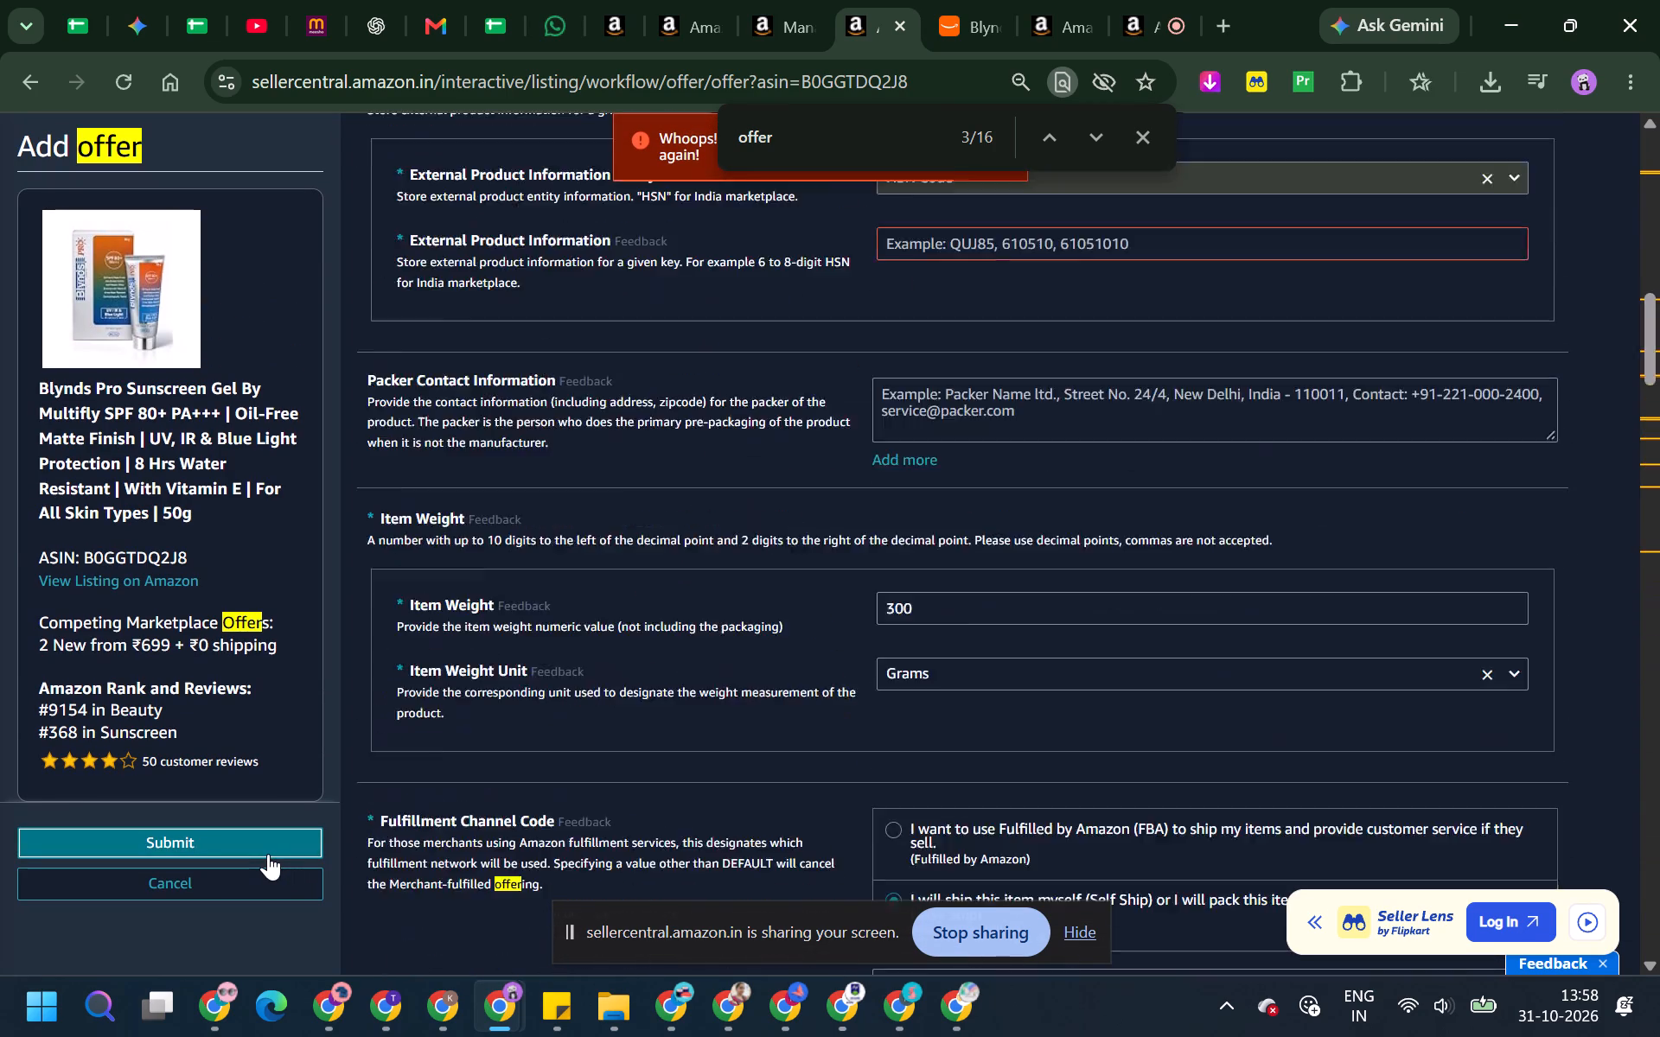
Close the page search, enter 33051090 as the External Product Information HSN code, and submit the offer form again.
scroll(903, 429, "up", 11)
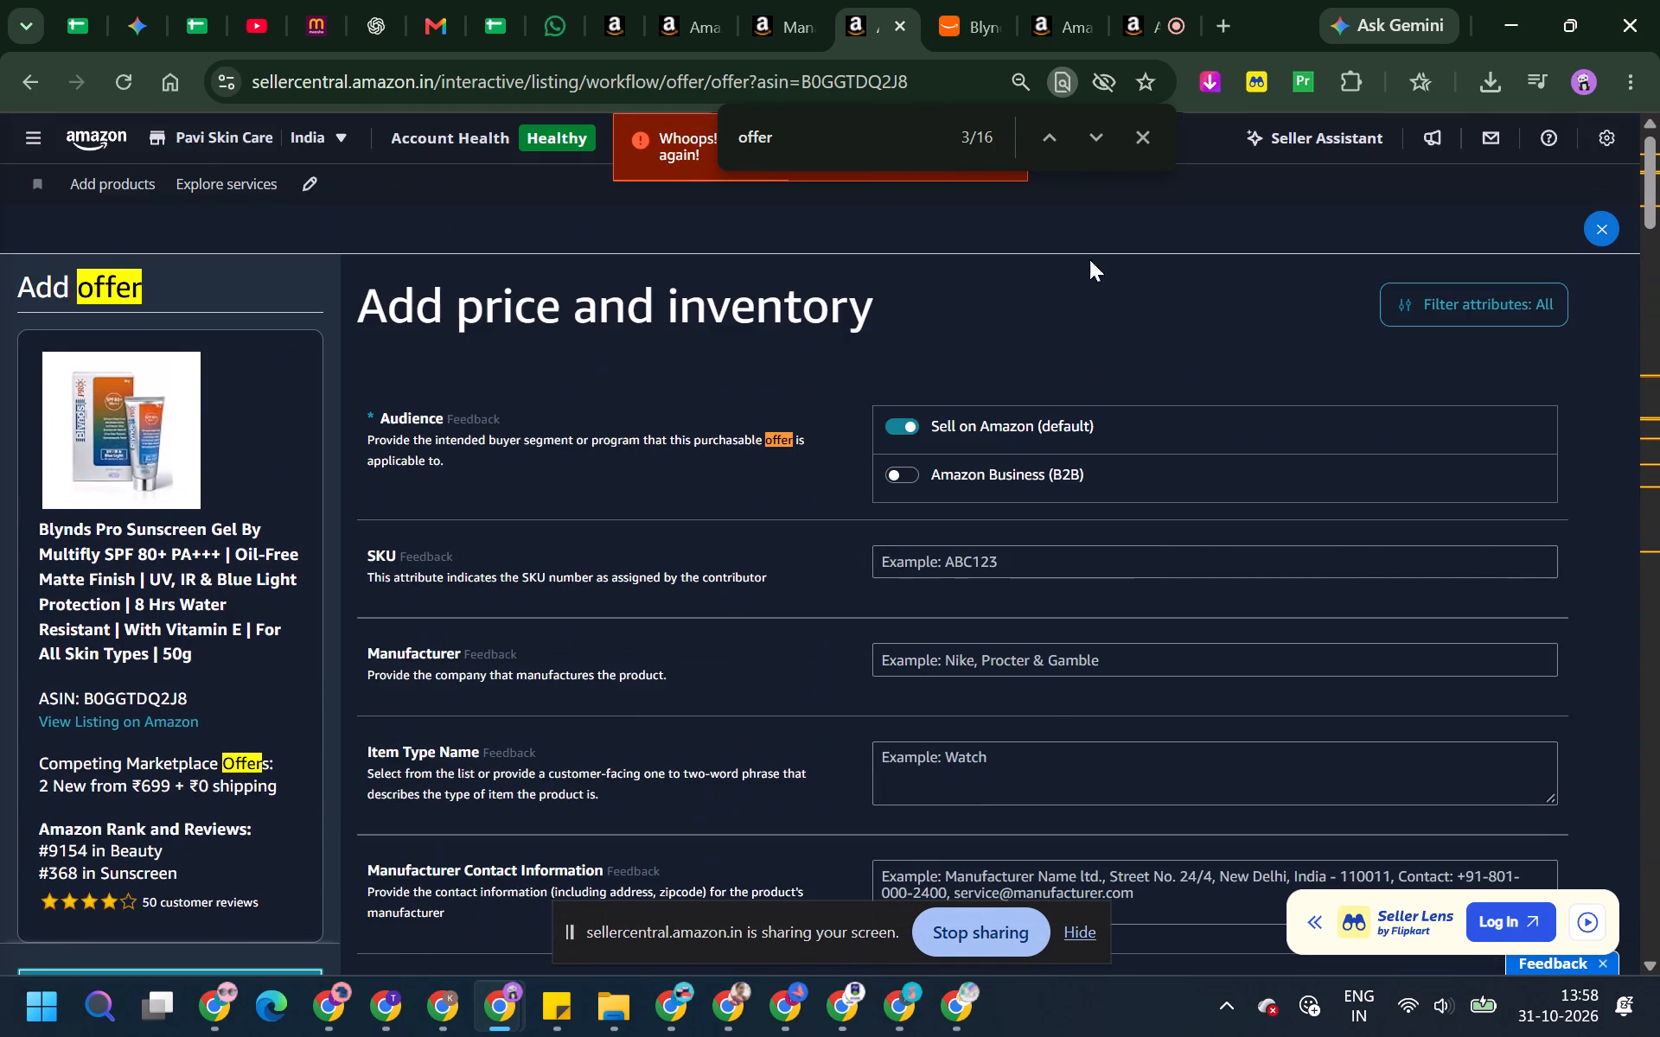
left_click(1147, 137)
scroll(733, 319, "up", 4)
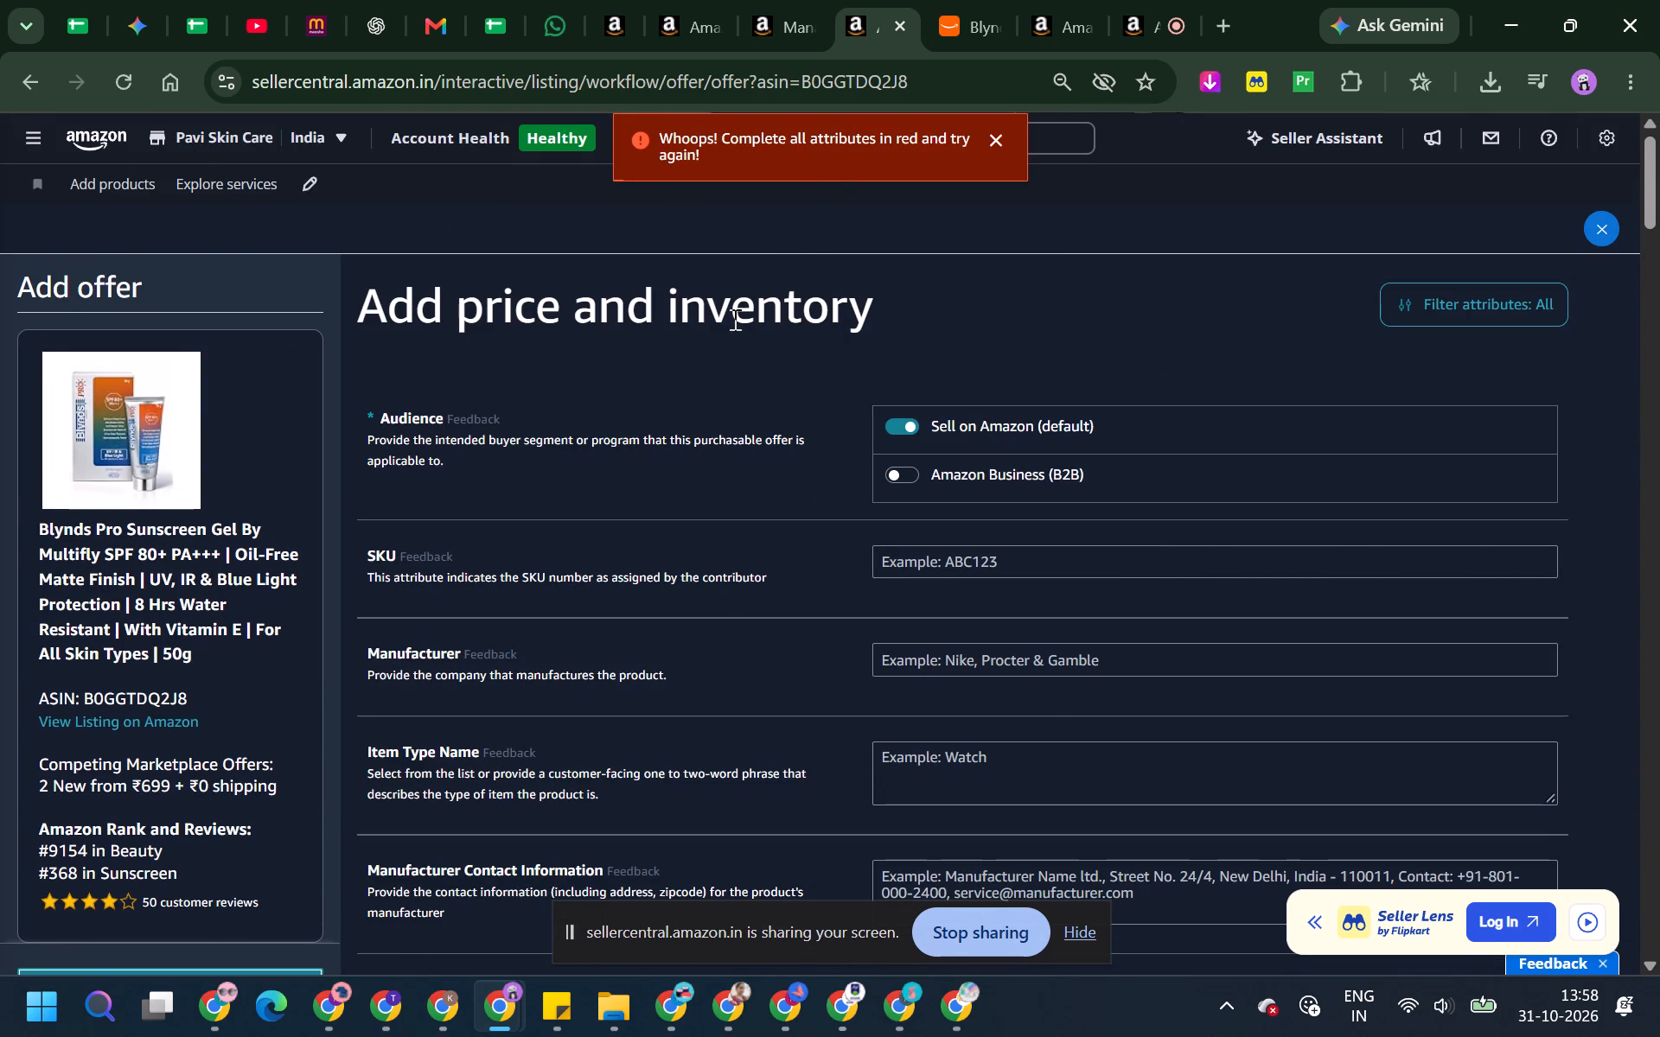
scroll(733, 320, "up", 3)
scroll(450, 631, "down", 8)
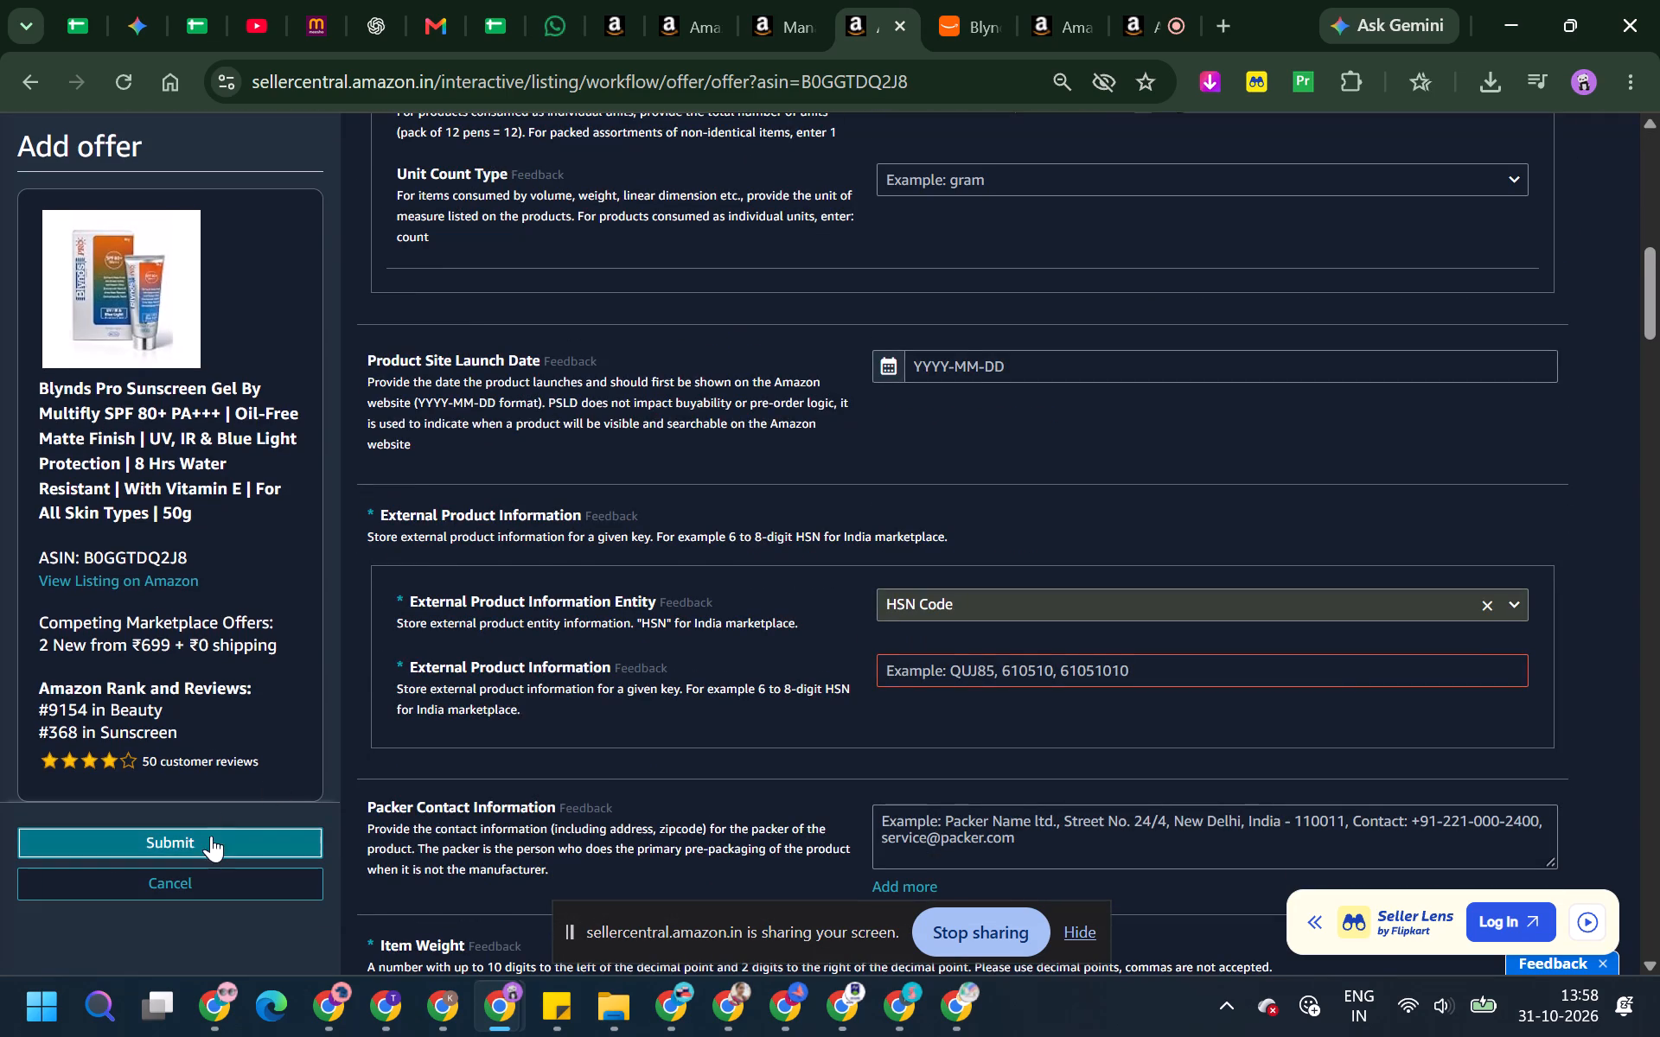
left_click(1027, 680)
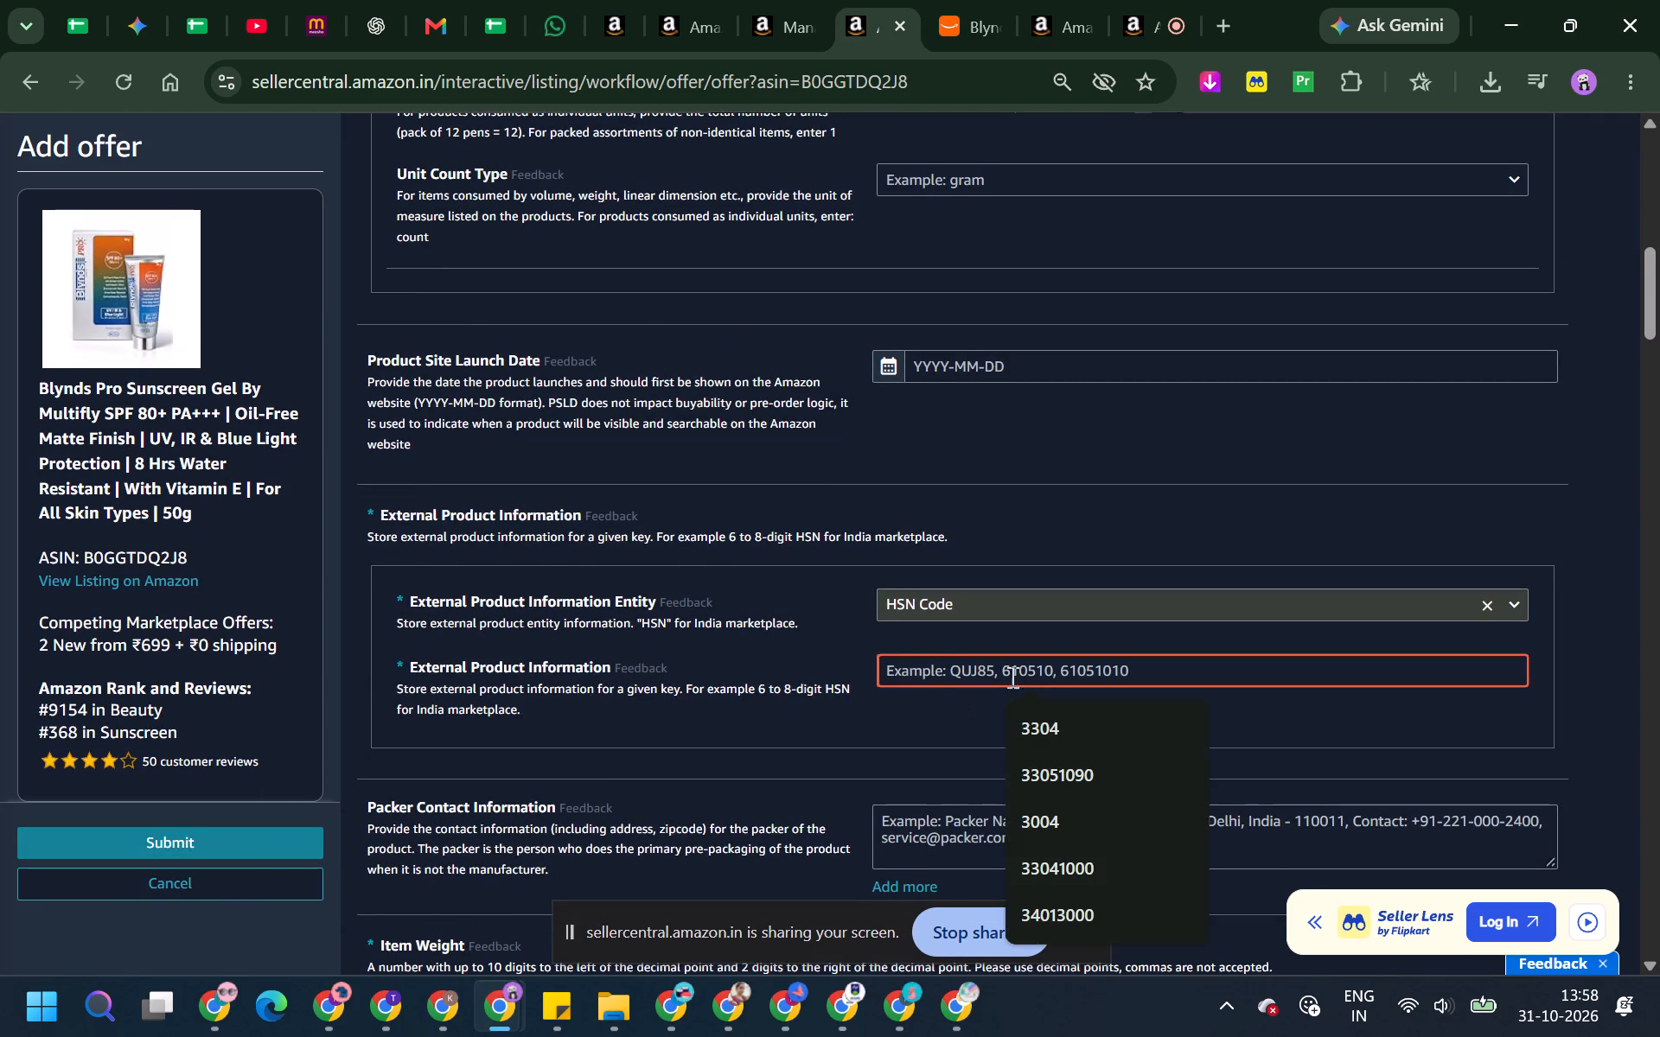
scroll(903, 681, "down", 6)
scroll(768, 648, "up", 6)
scroll(768, 648, "down", 1)
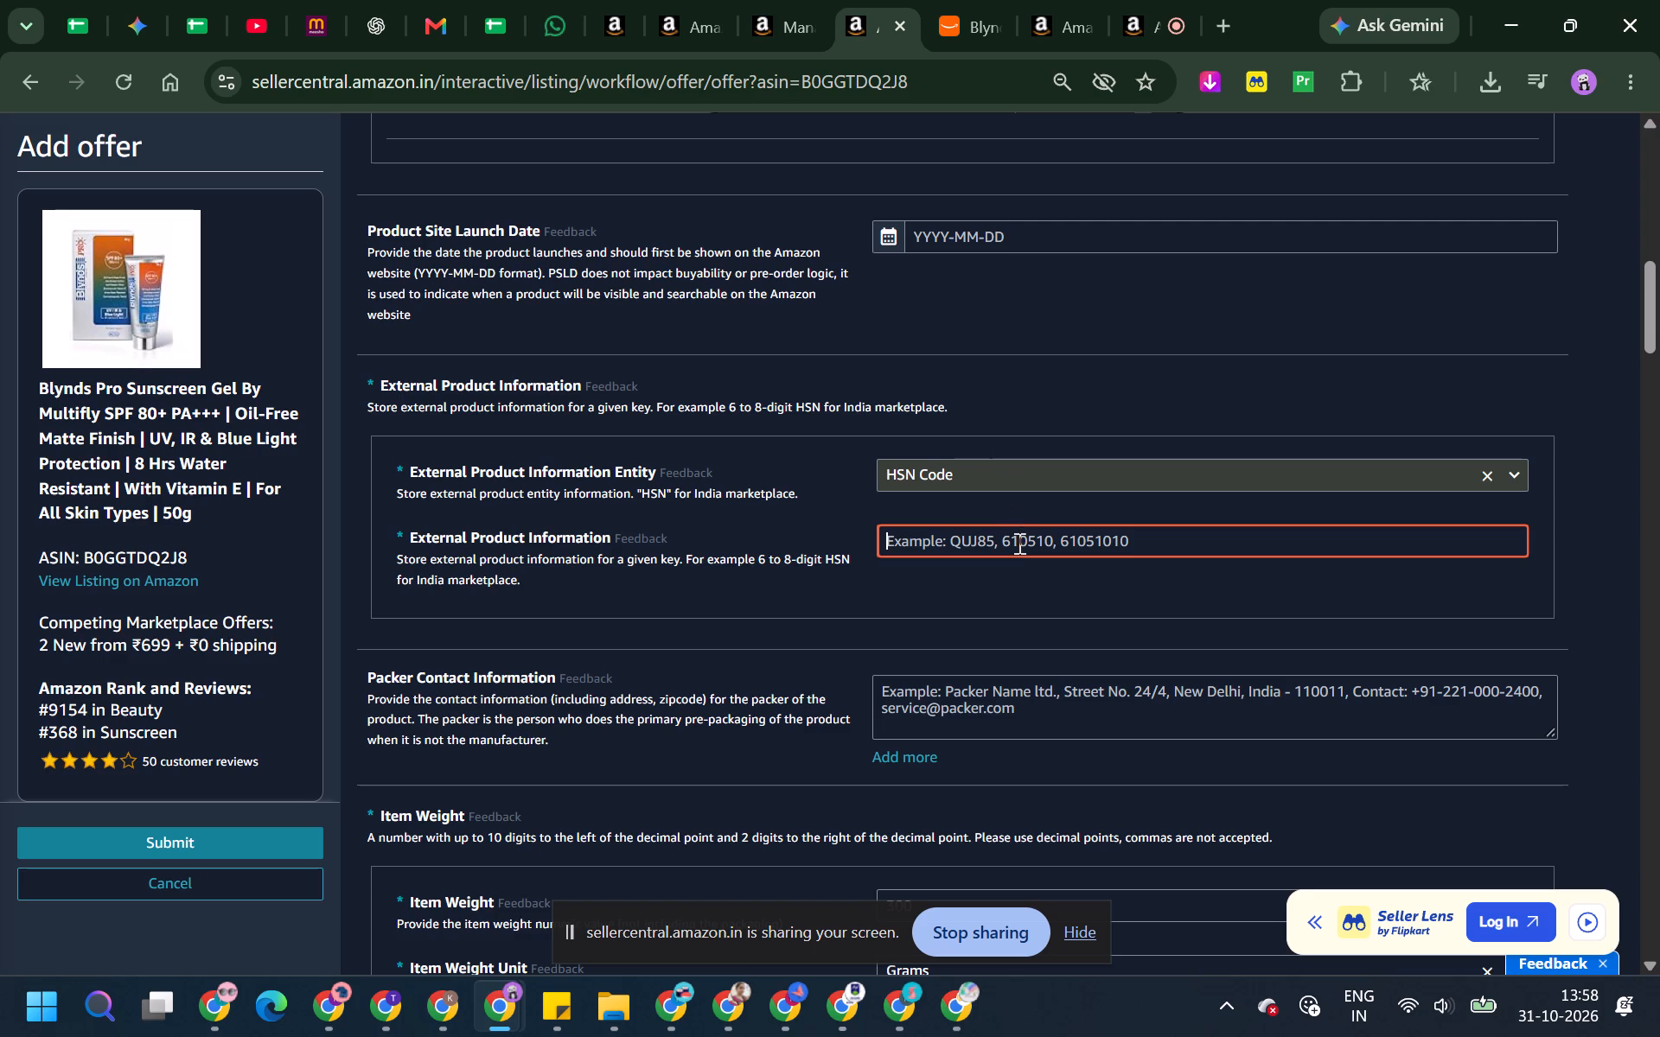
type("39")
key("BackSpace")
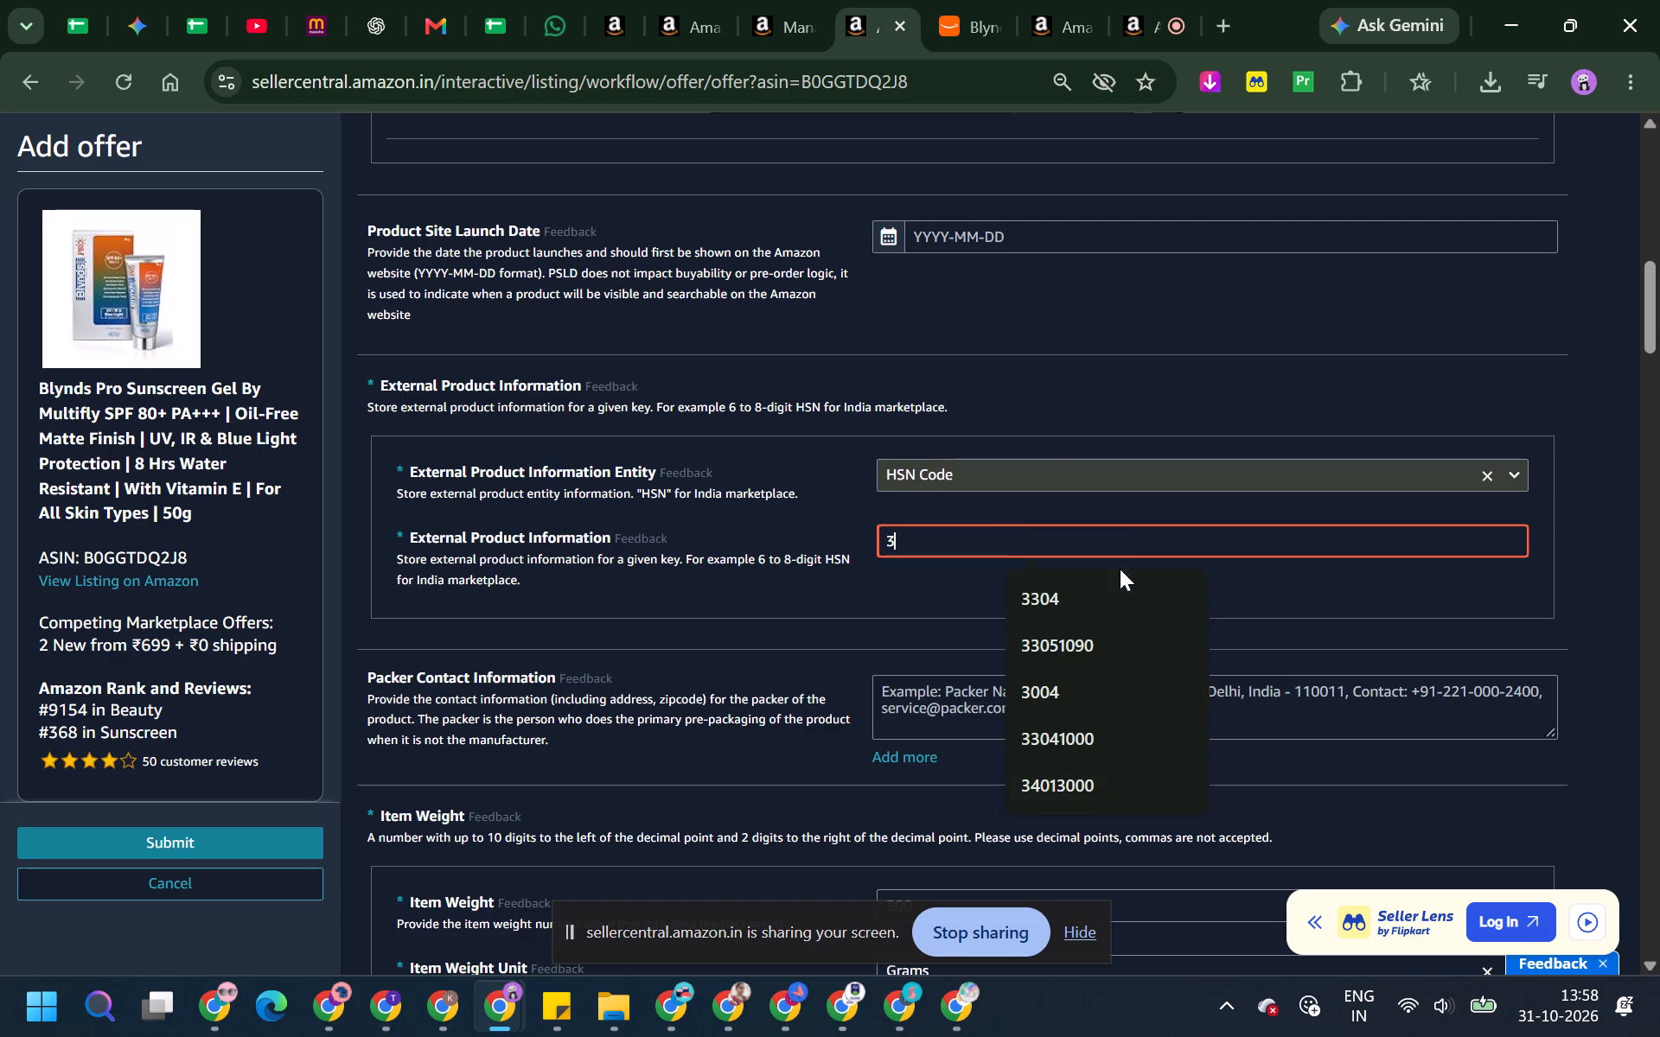
left_click(1140, 635)
left_click(906, 614)
scroll(906, 614, "down", 7)
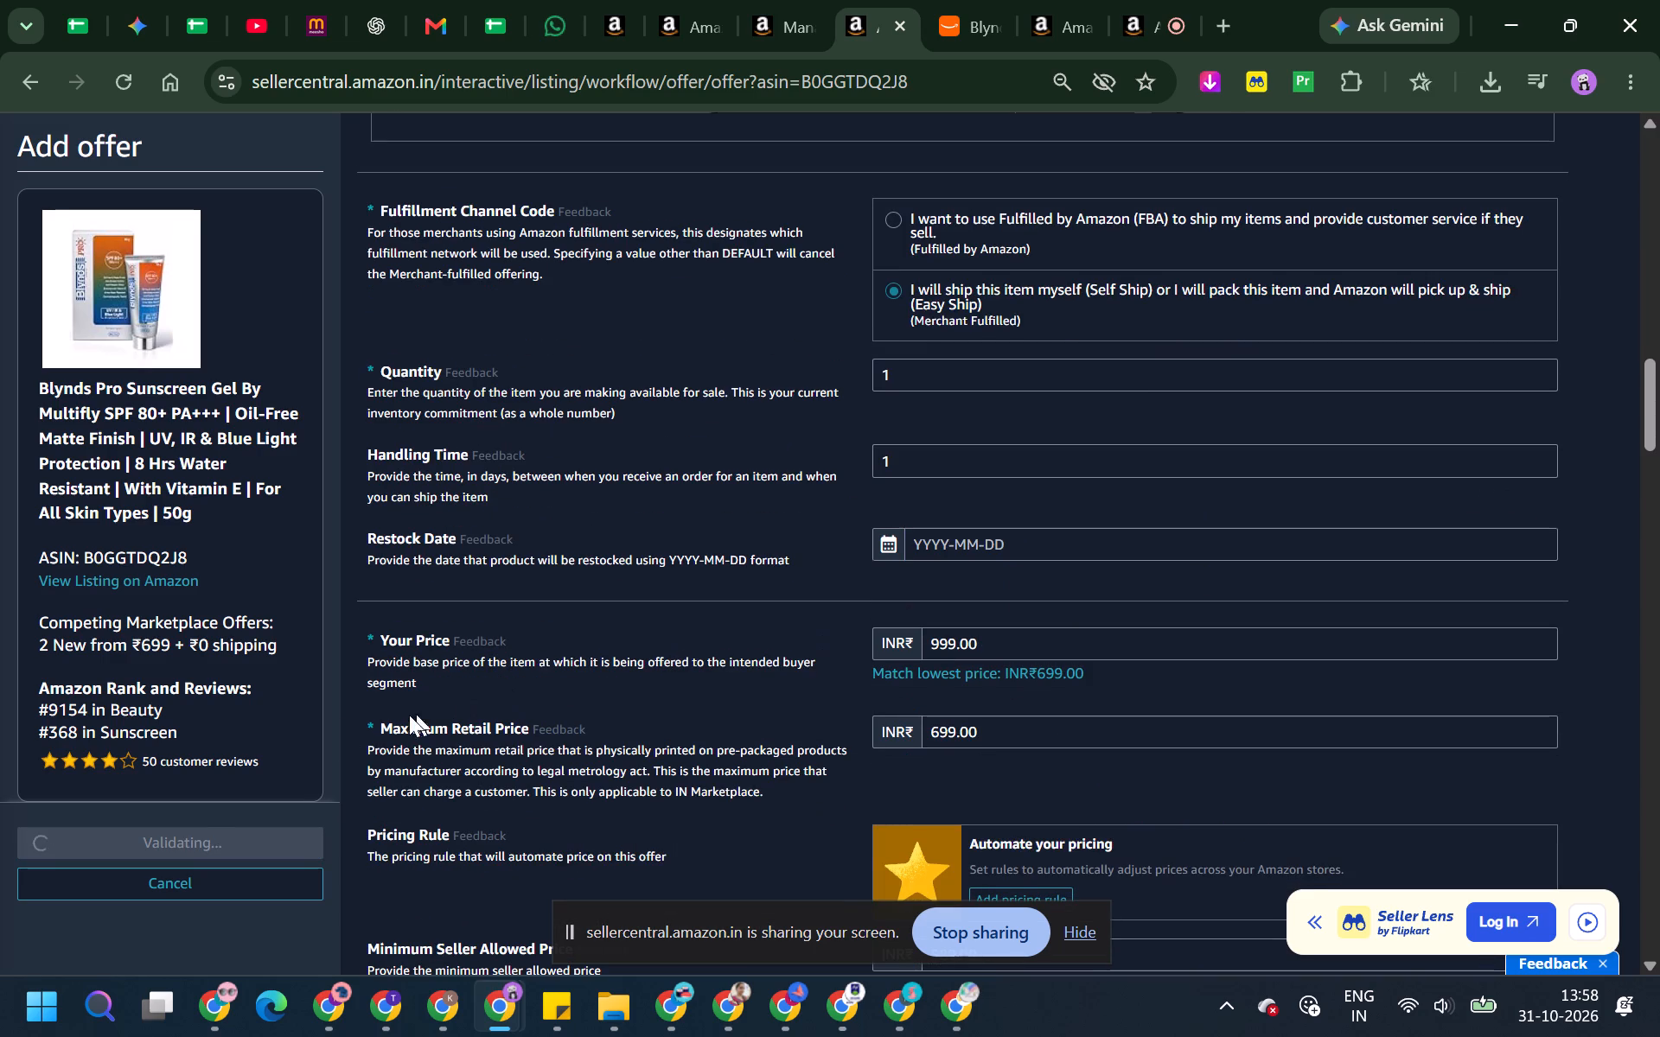
left_click(195, 847)
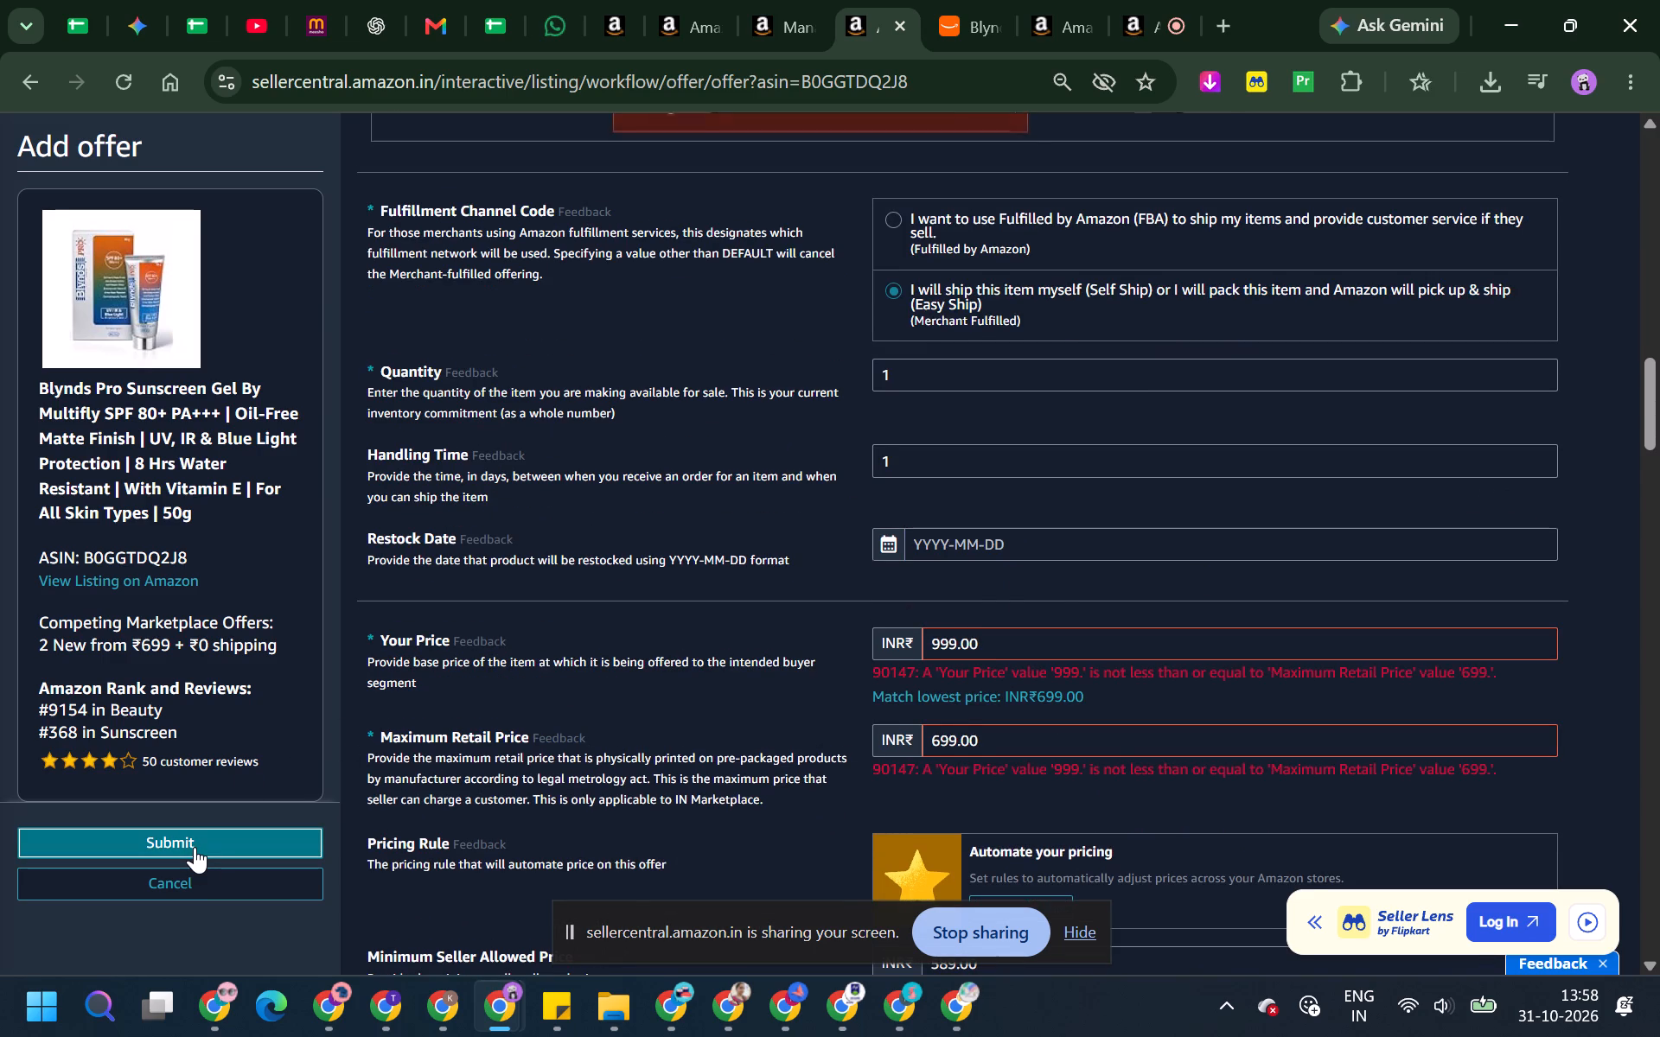
Set Your Price to 699 and the Maximum Retail Price to 999, and resubmit the offer form.
scroll(848, 541, "down", 1)
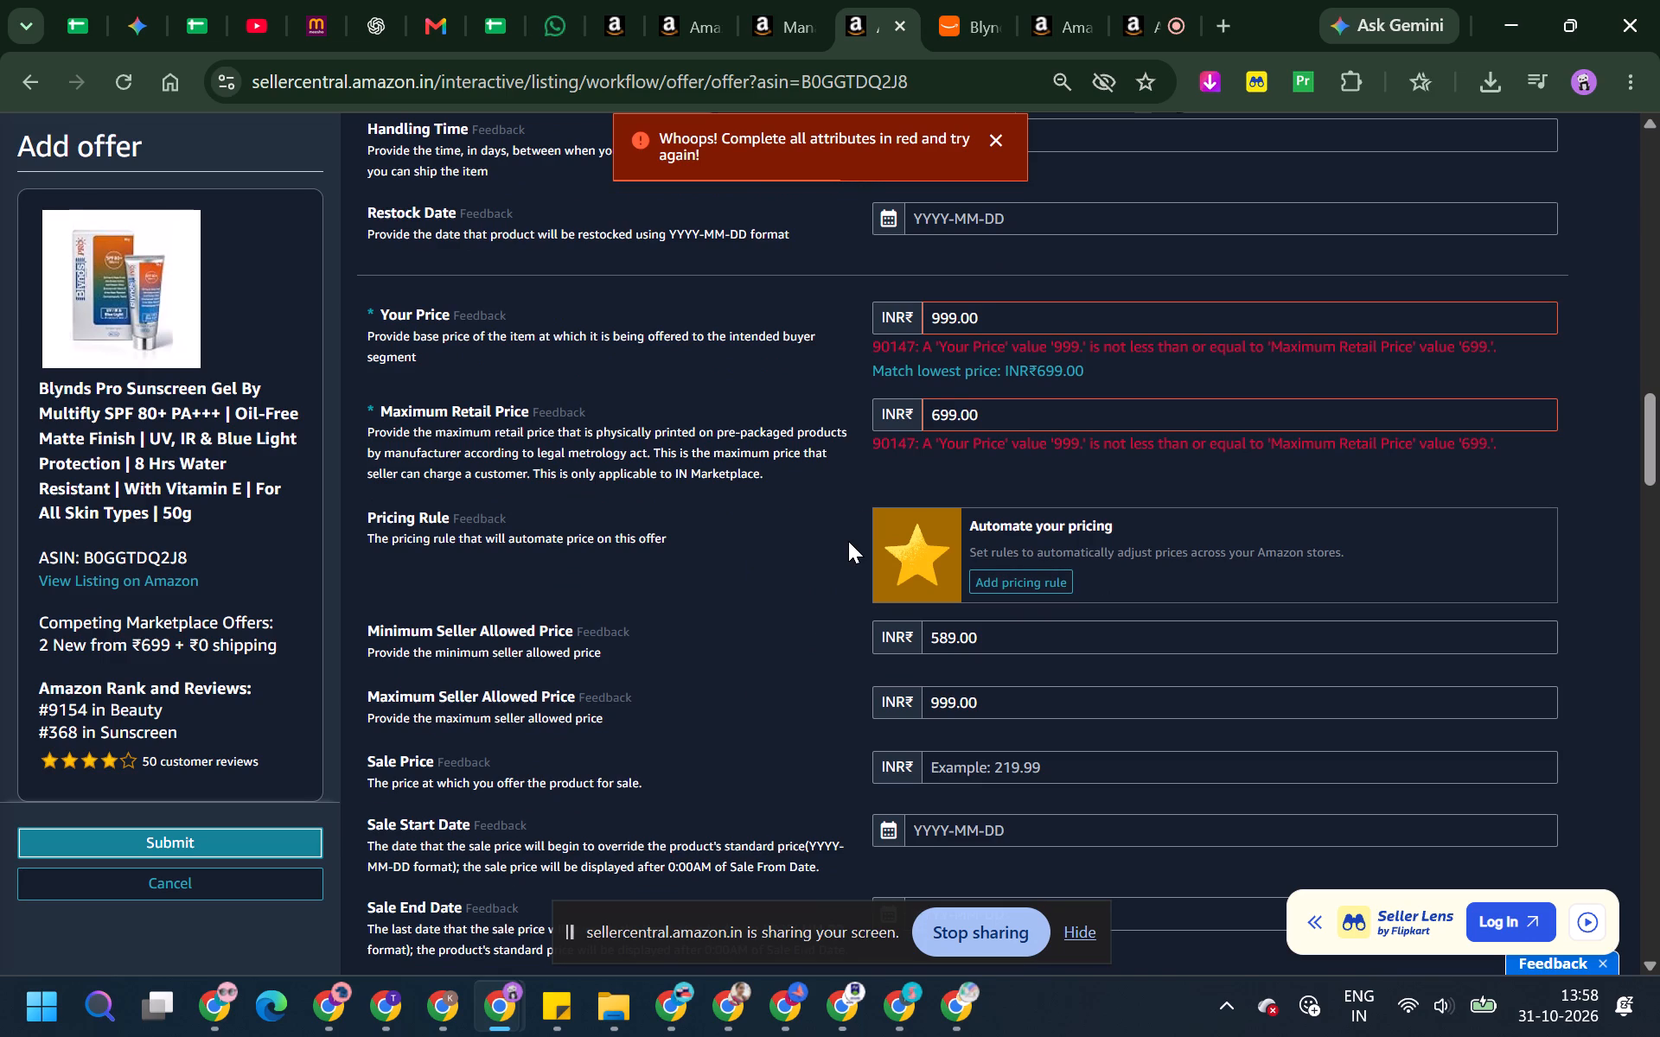
triple_click(1036, 316)
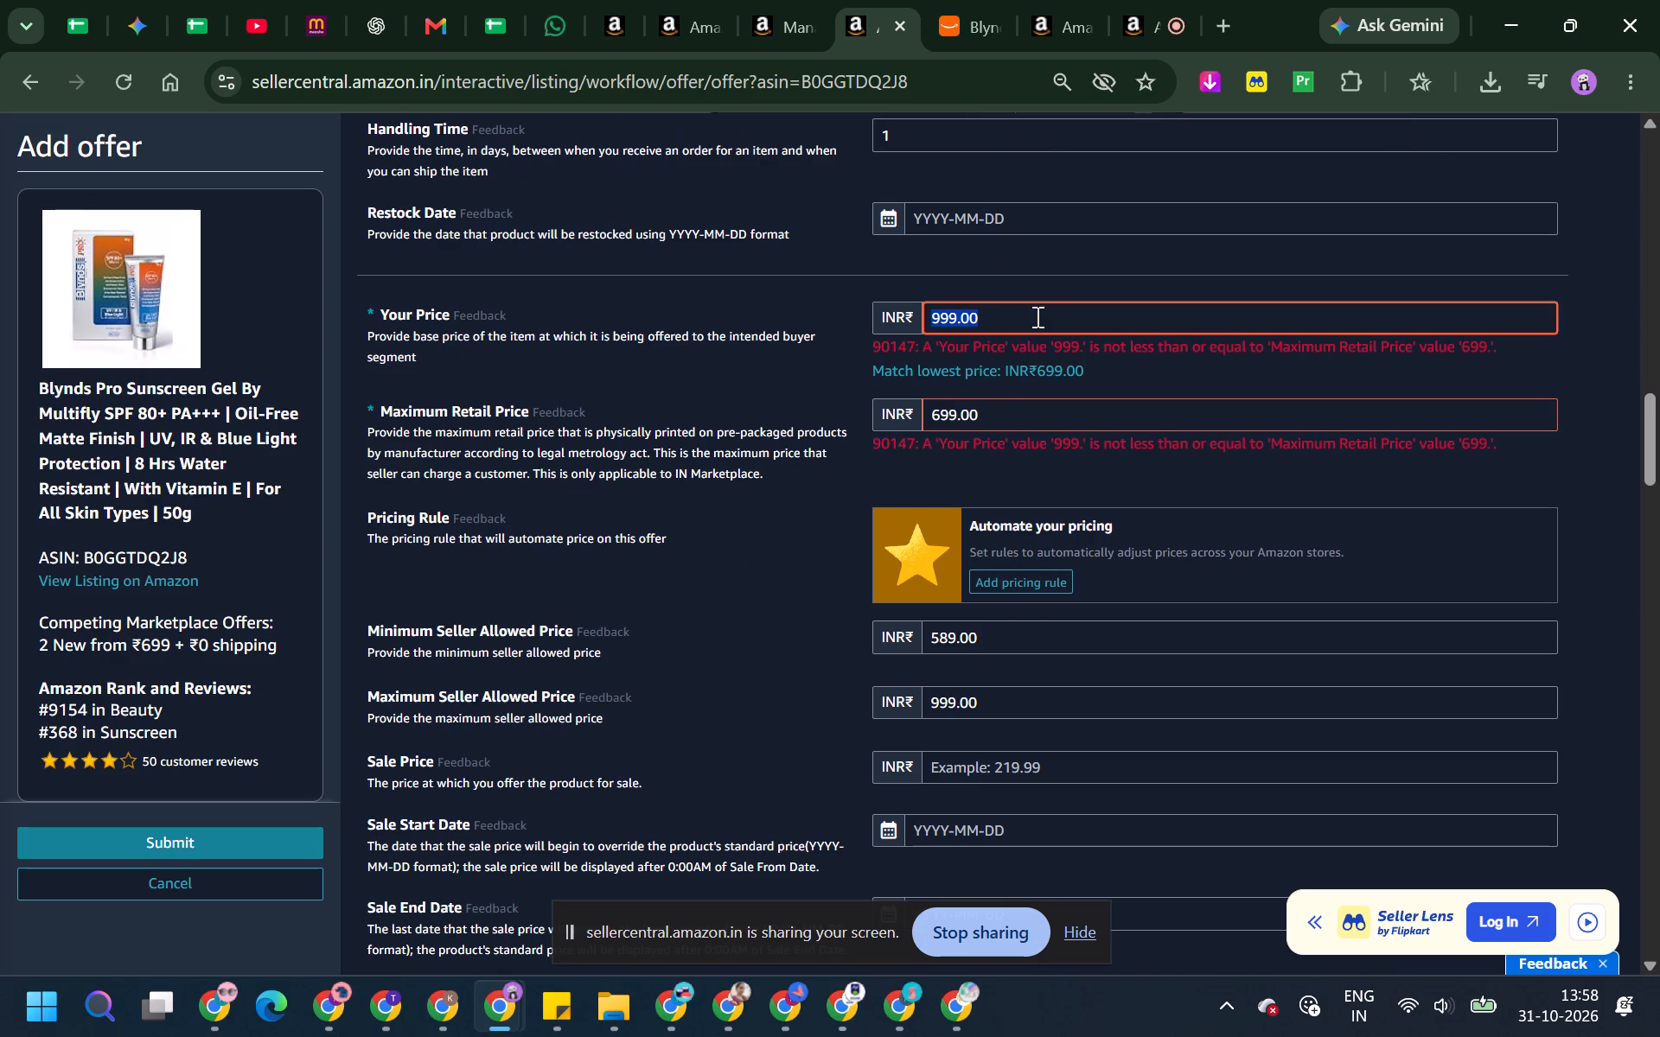
type("699")
triple_click(1039, 415)
type("999")
left_click(823, 468)
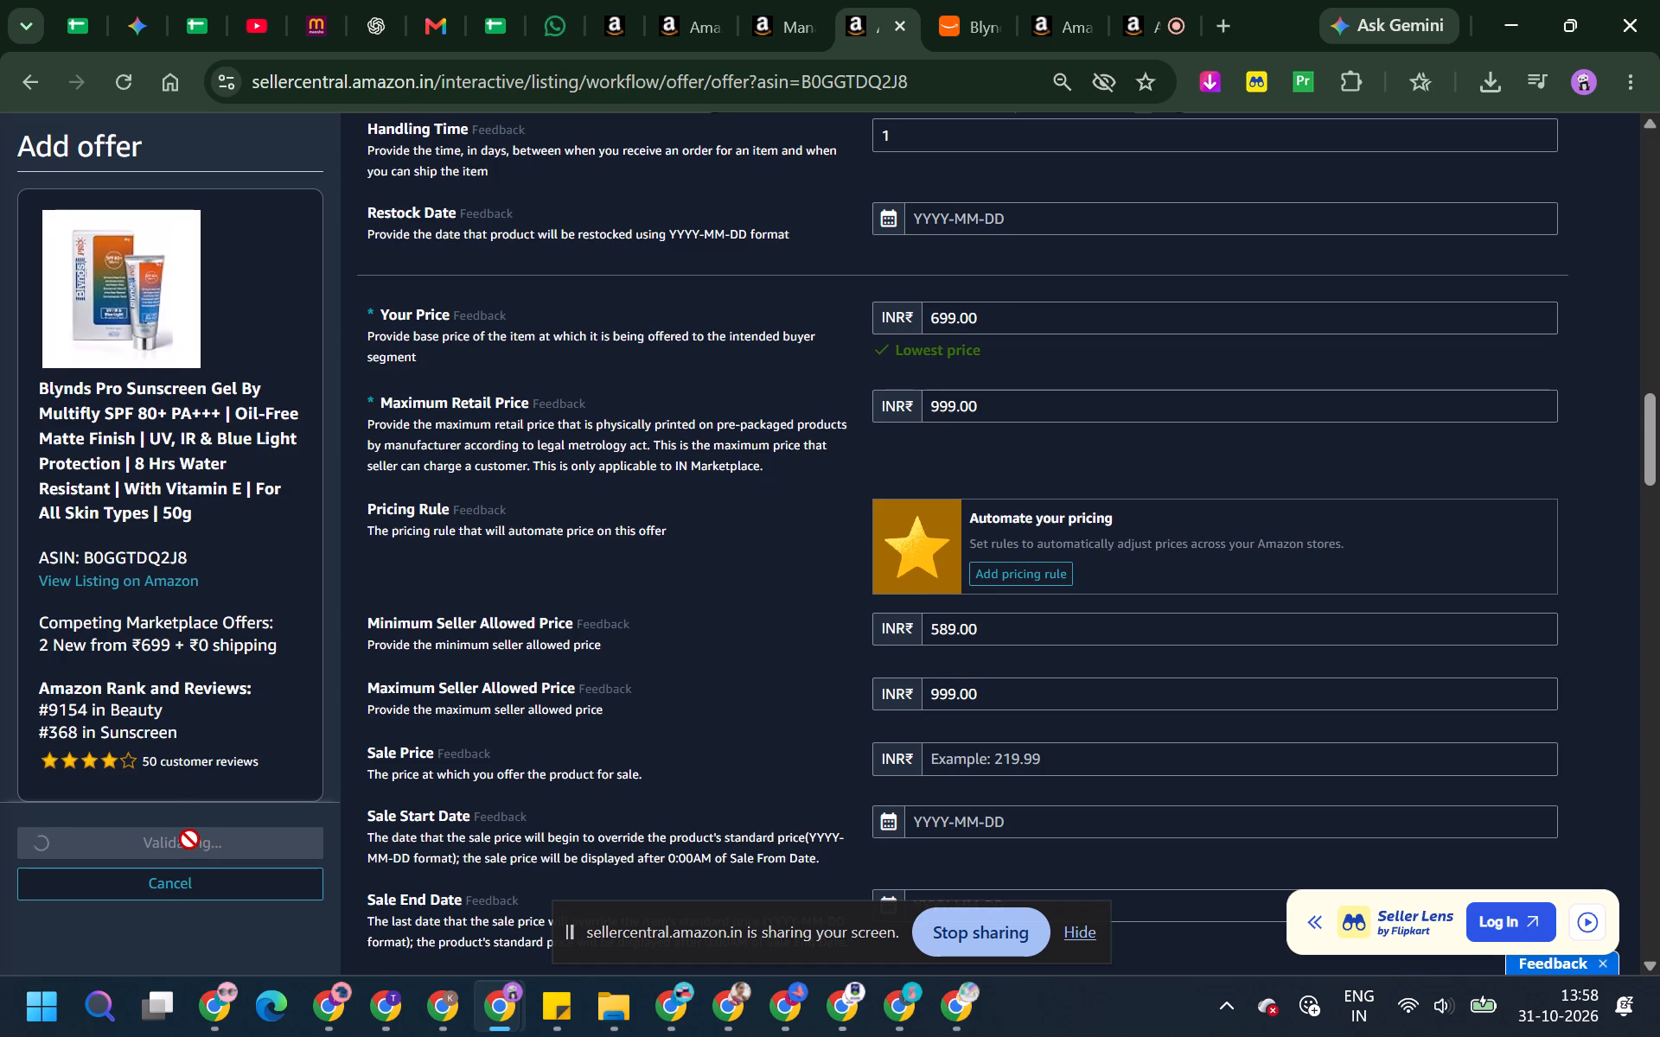
left_click(189, 839)
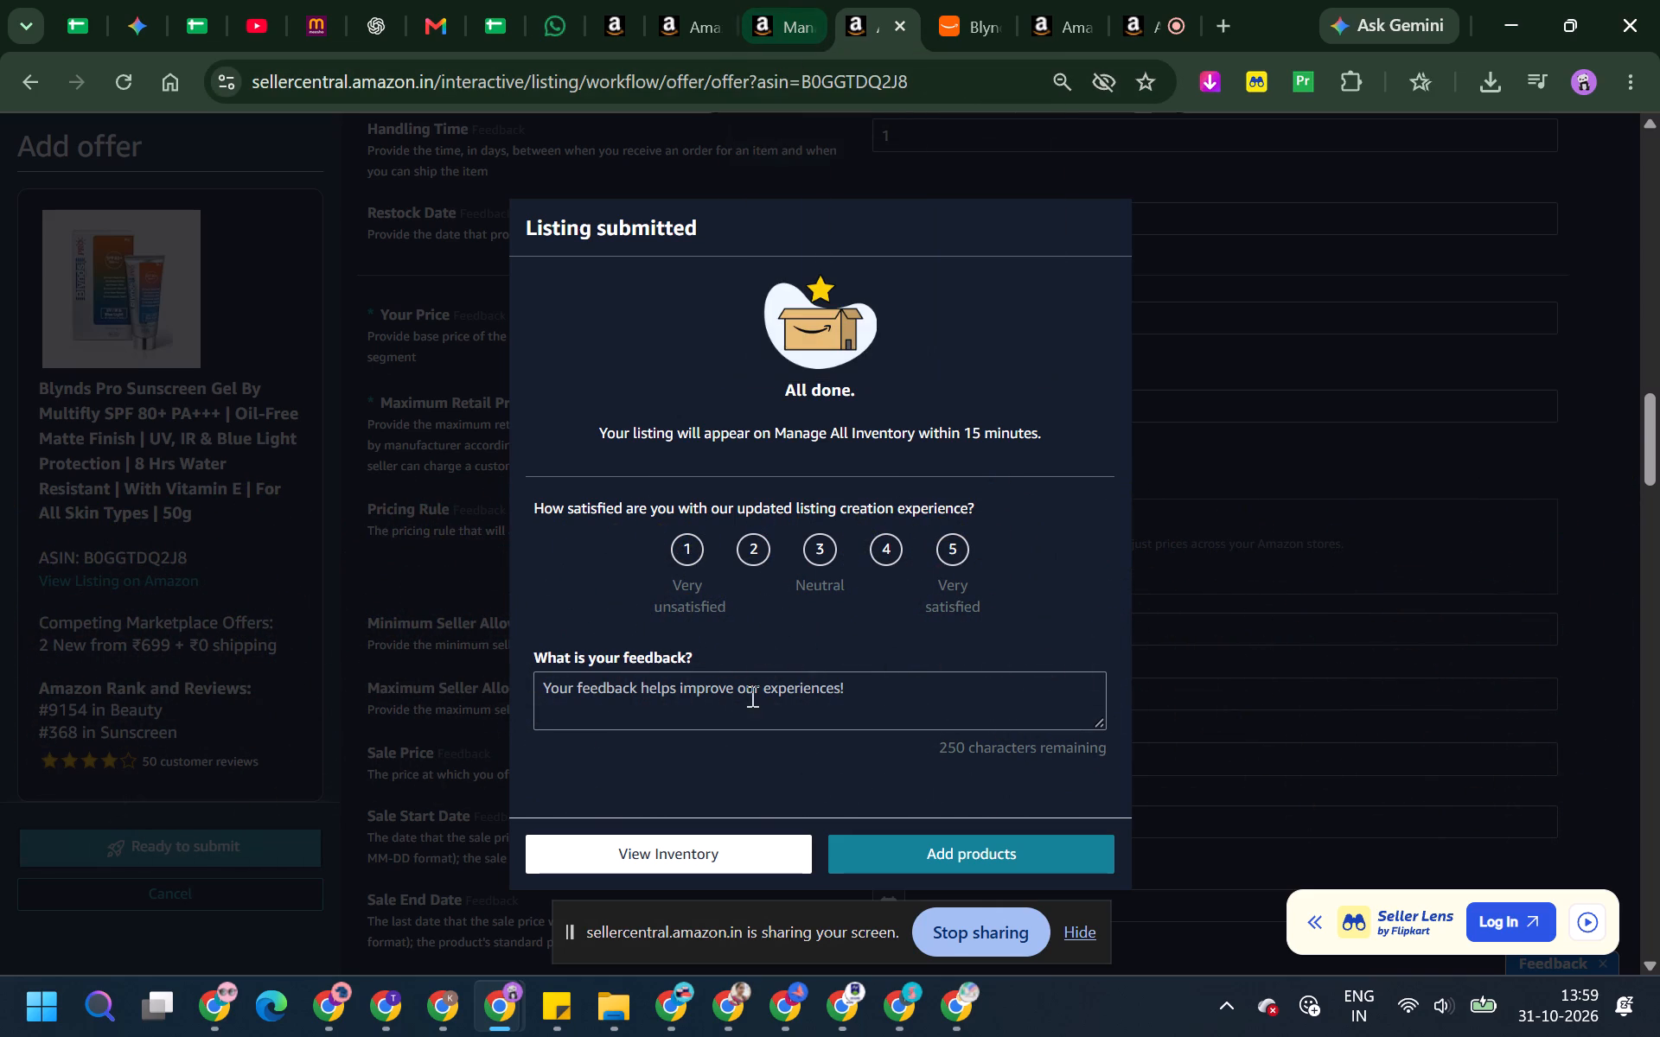
Close the submitted offer form's page and return to Manage All Inventory.
left_click(777, 0)
left_click(879, 37)
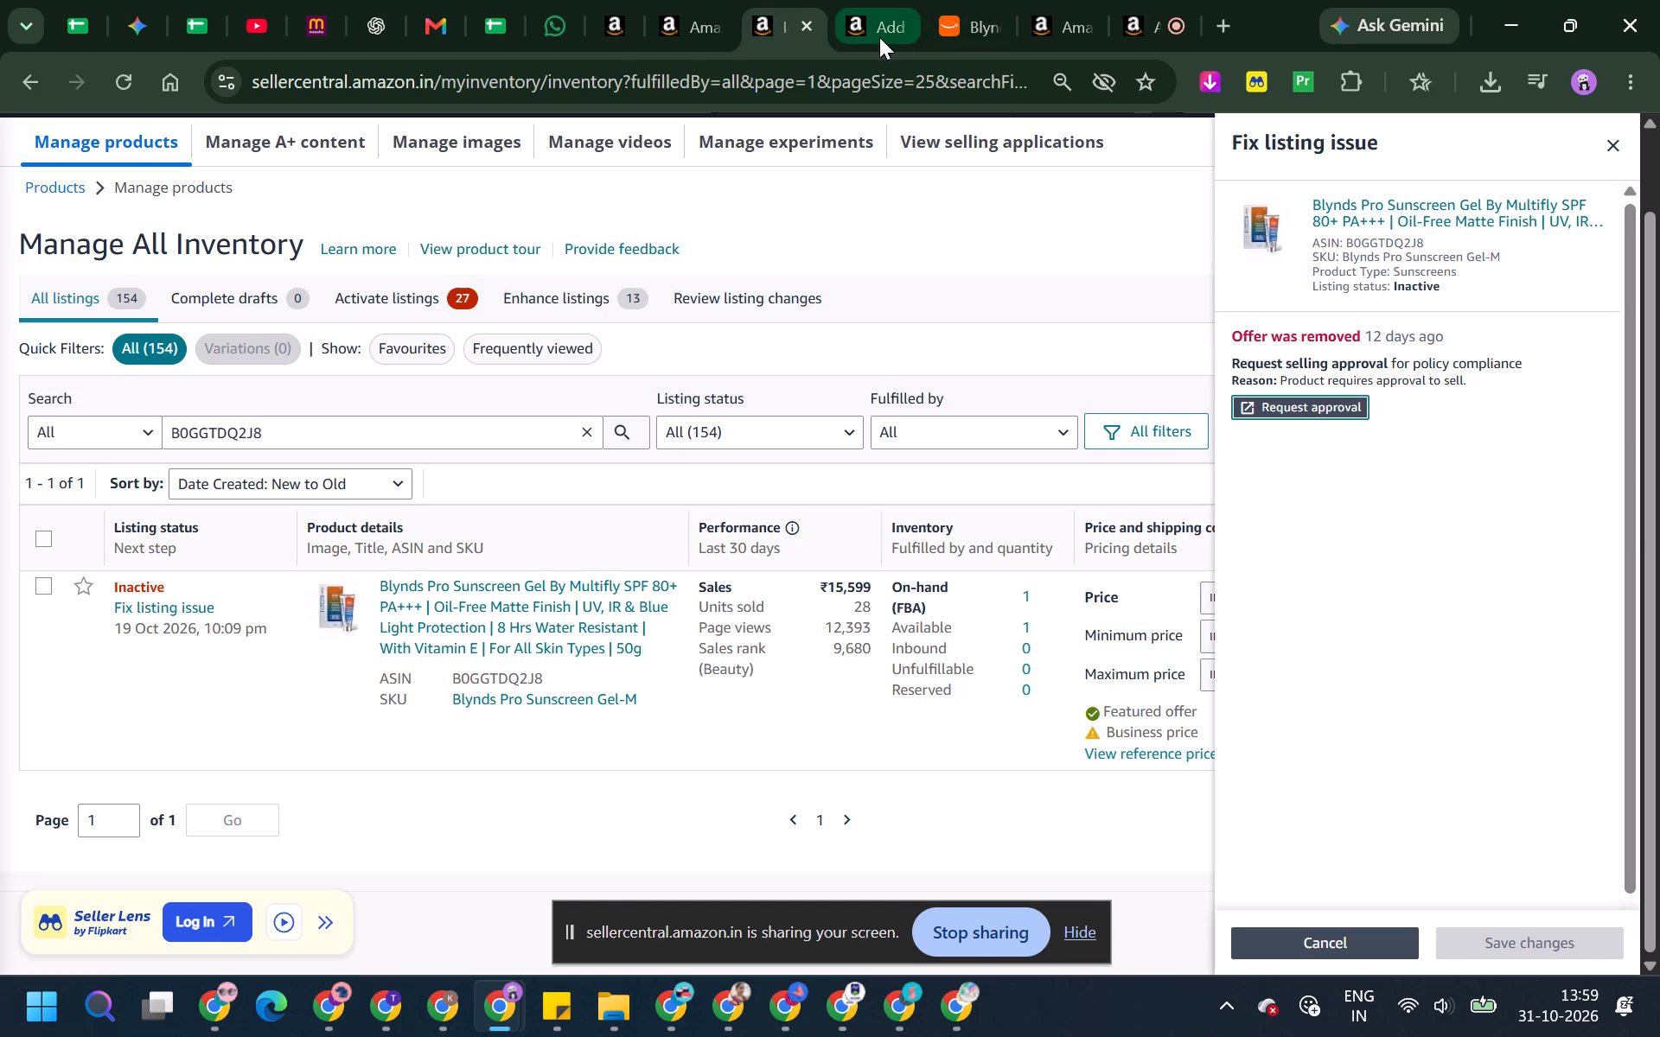
left_click(899, 29)
left_click(769, 4)
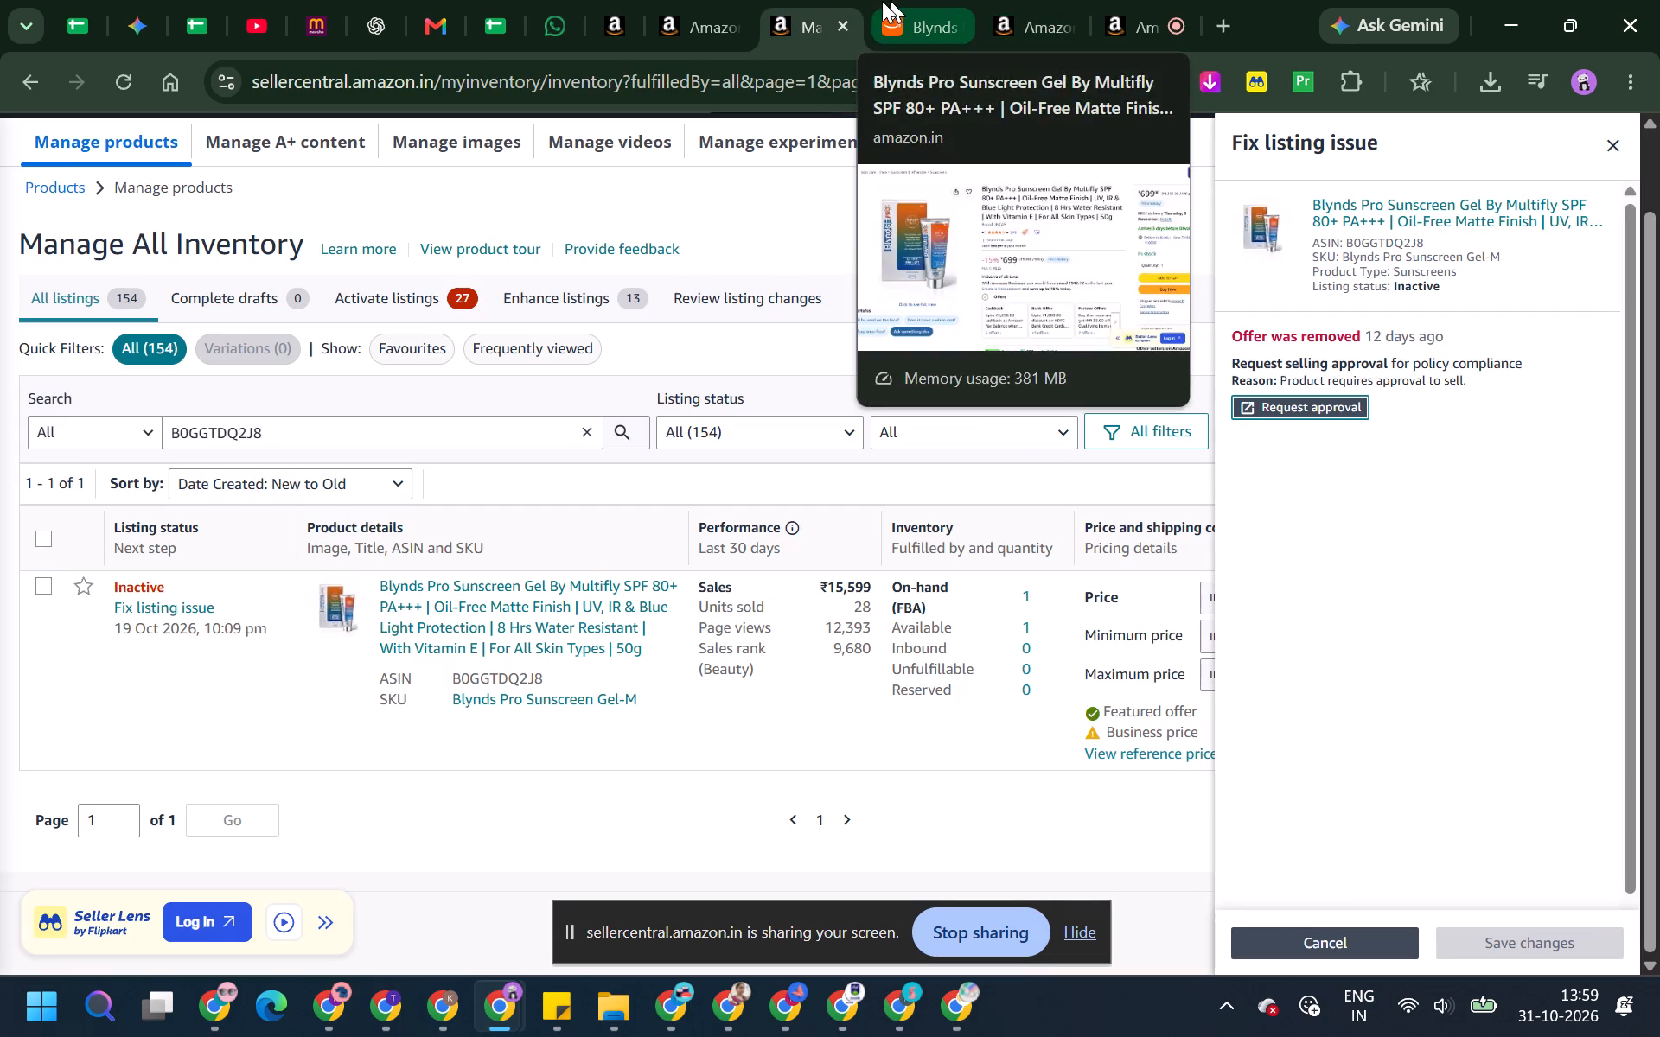
Return from the Policy Compliance page for other policy violations to the Account Health dashboard.
left_click(721, 0)
scroll(771, 619, "down", 2)
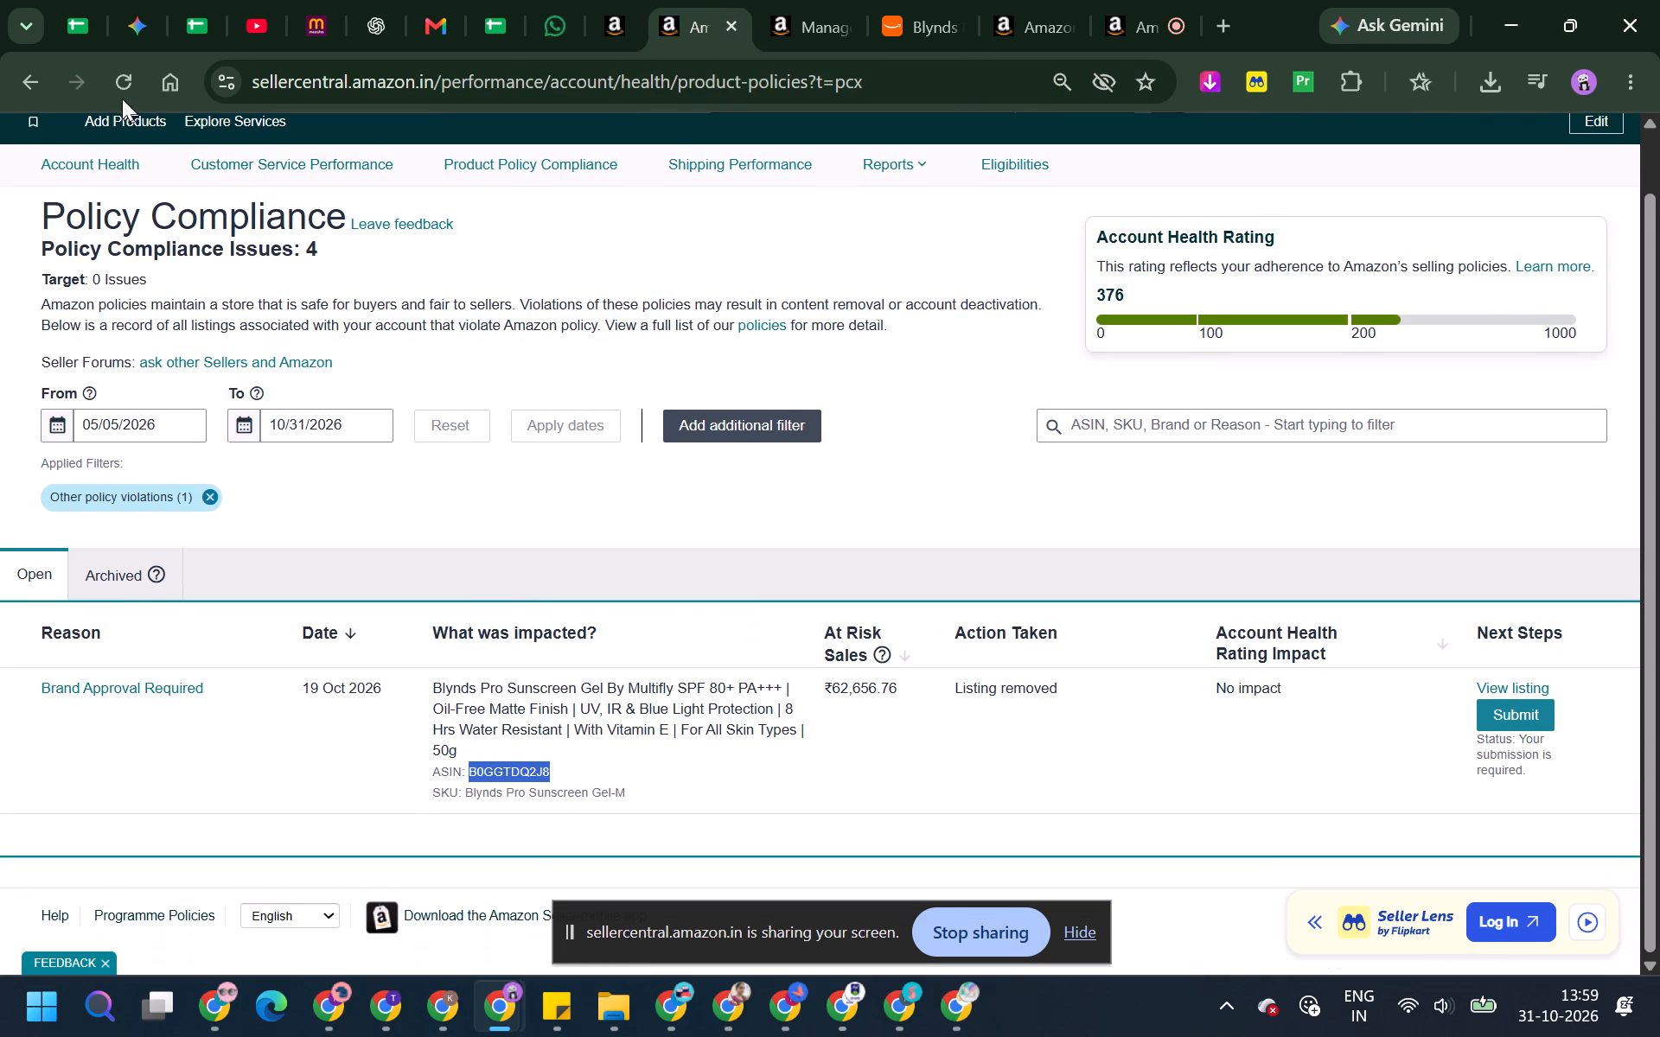
left_click(6, 78)
scroll(761, 347, "up", 5)
left_click(840, 0)
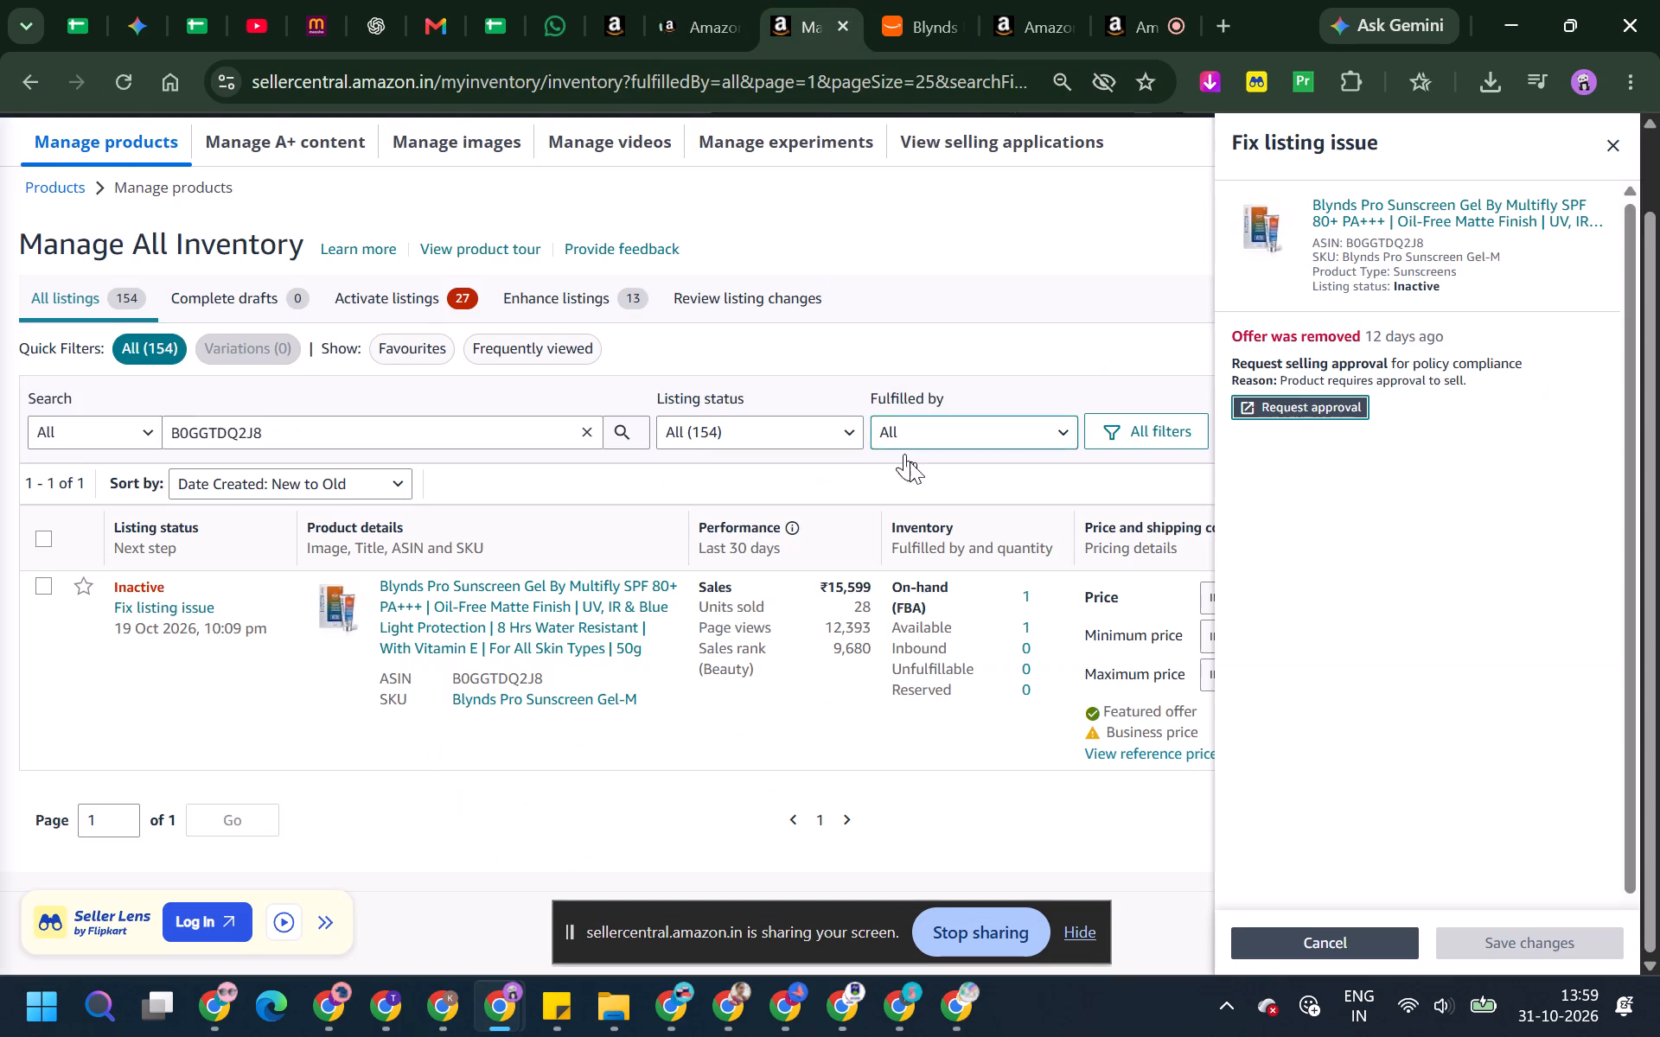
scroll(927, 483, "up", 4)
left_click(674, 0)
left_click(824, 0)
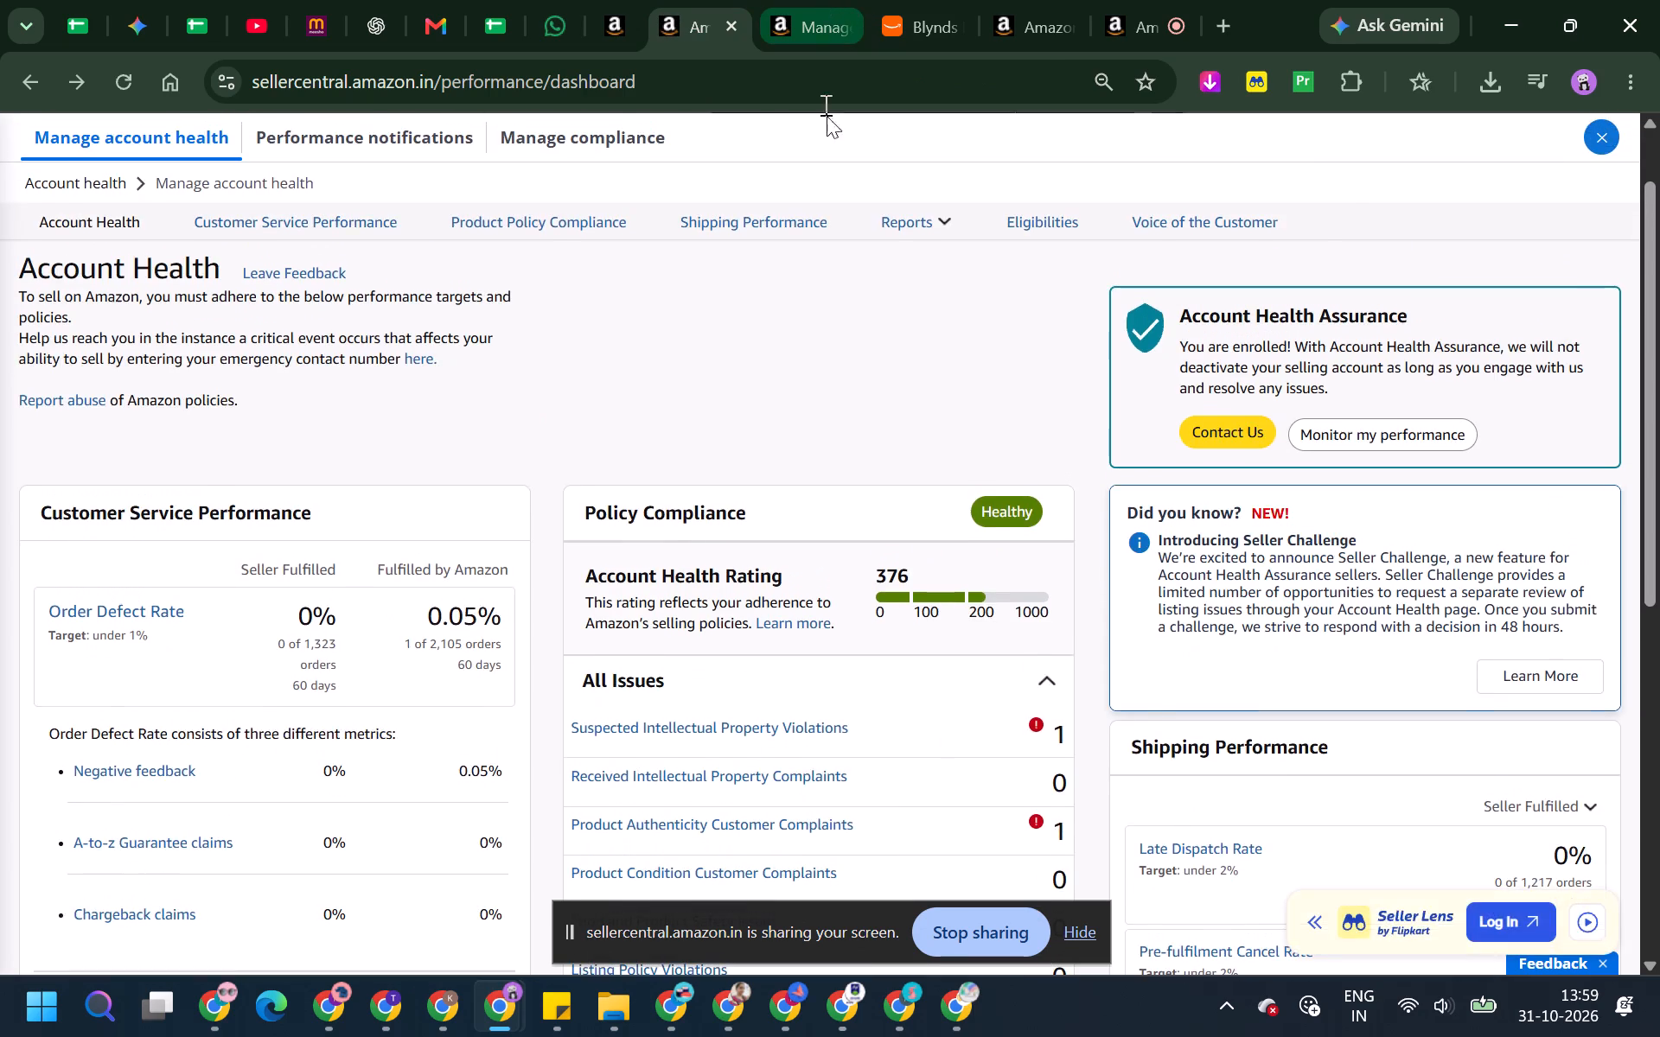
left_click(723, 0)
Open the Product Authenticity Customer Complaints and examine which listing is affected.
scroll(687, 468, "down", 4)
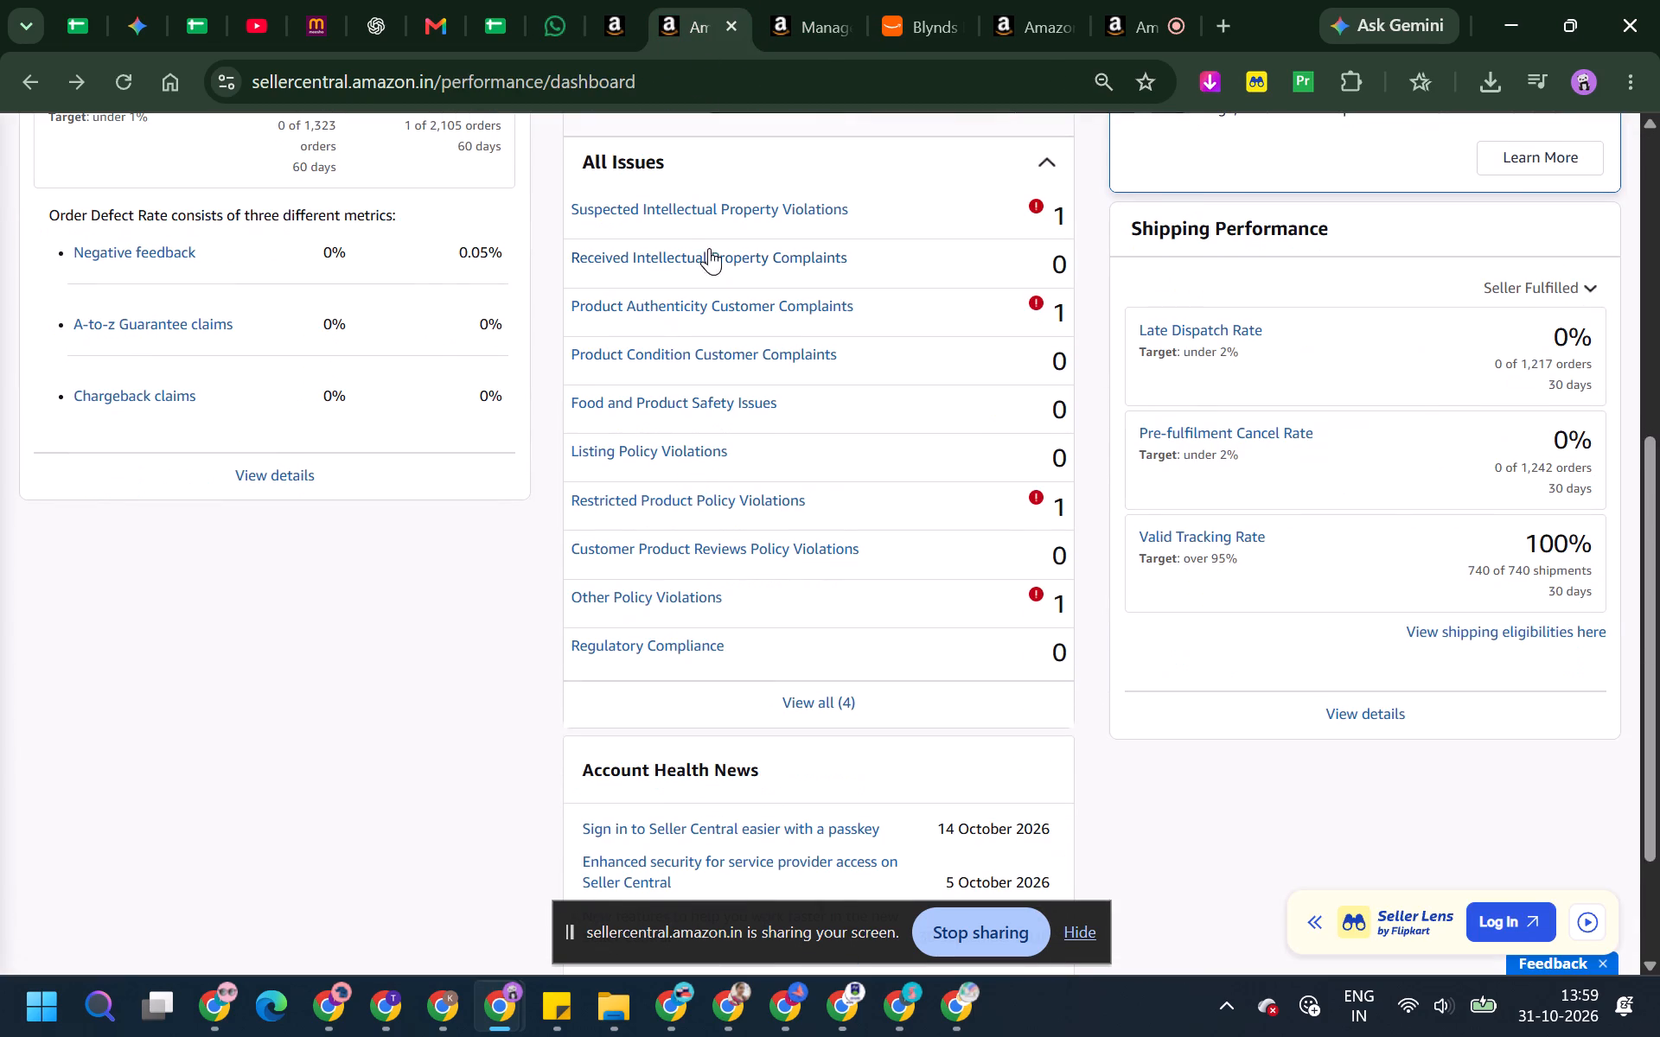
left_click(822, 302)
scroll(513, 582, "down", 4)
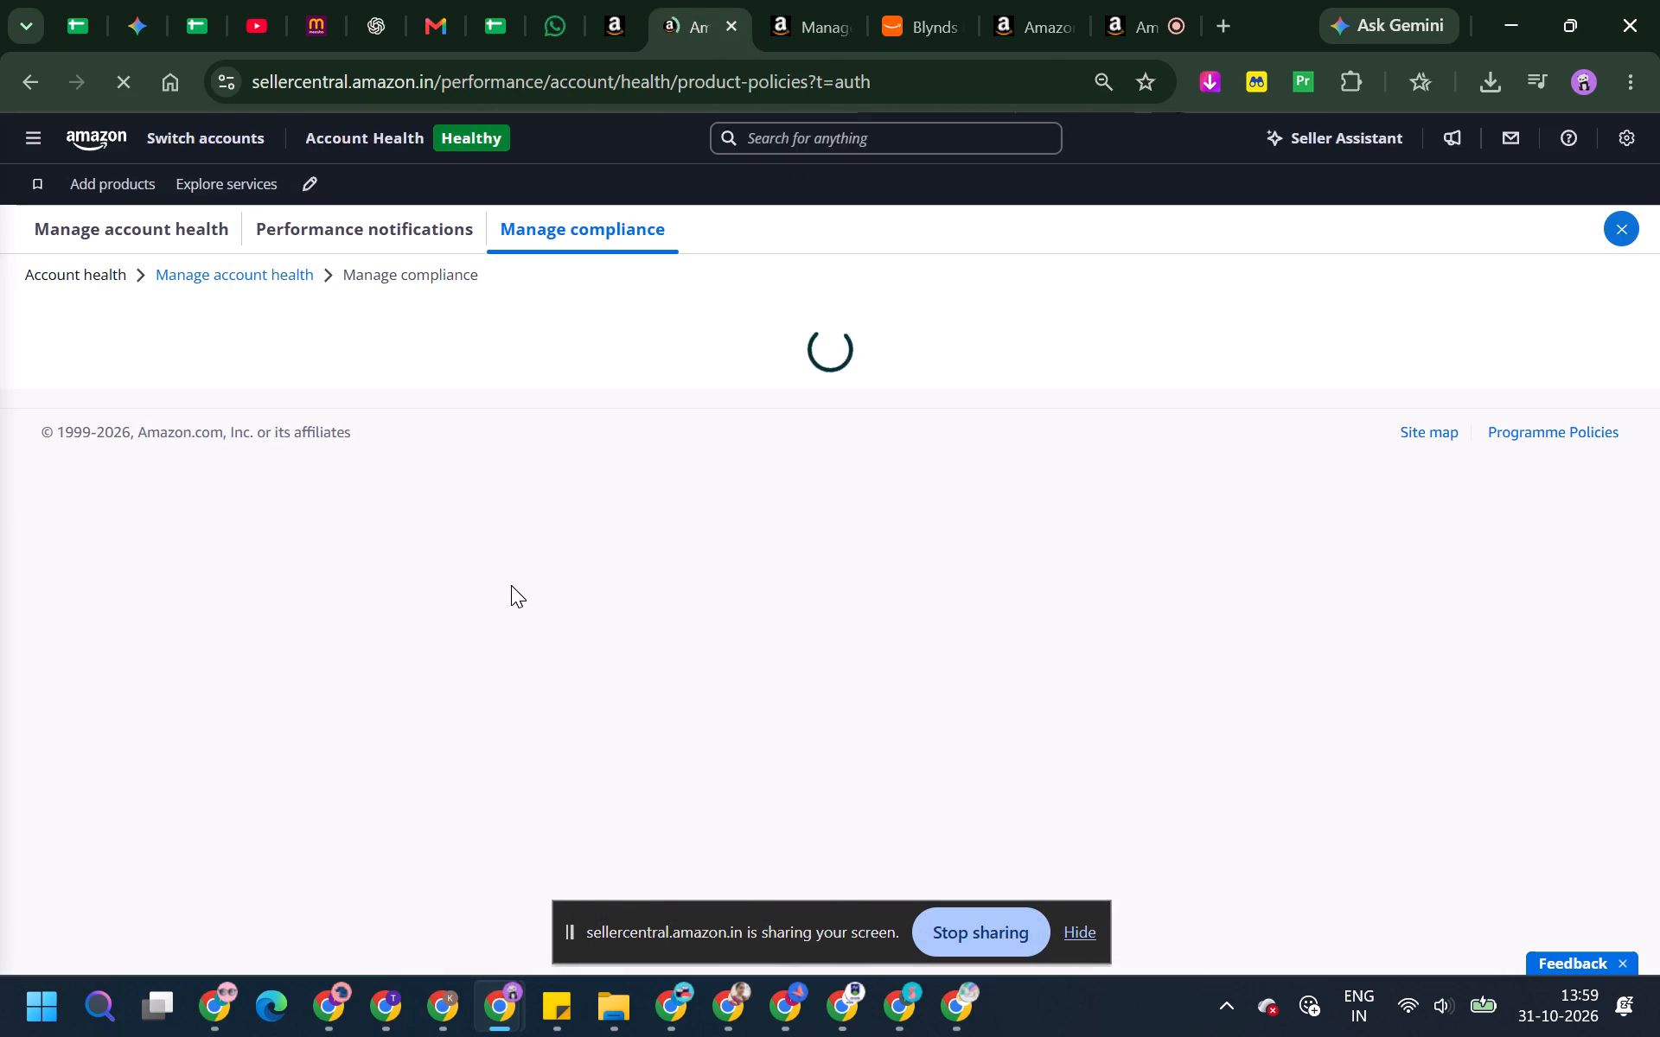
scroll(511, 585, "down", 20)
scroll(511, 585, "down", 1)
scroll(682, 597, "down", 6)
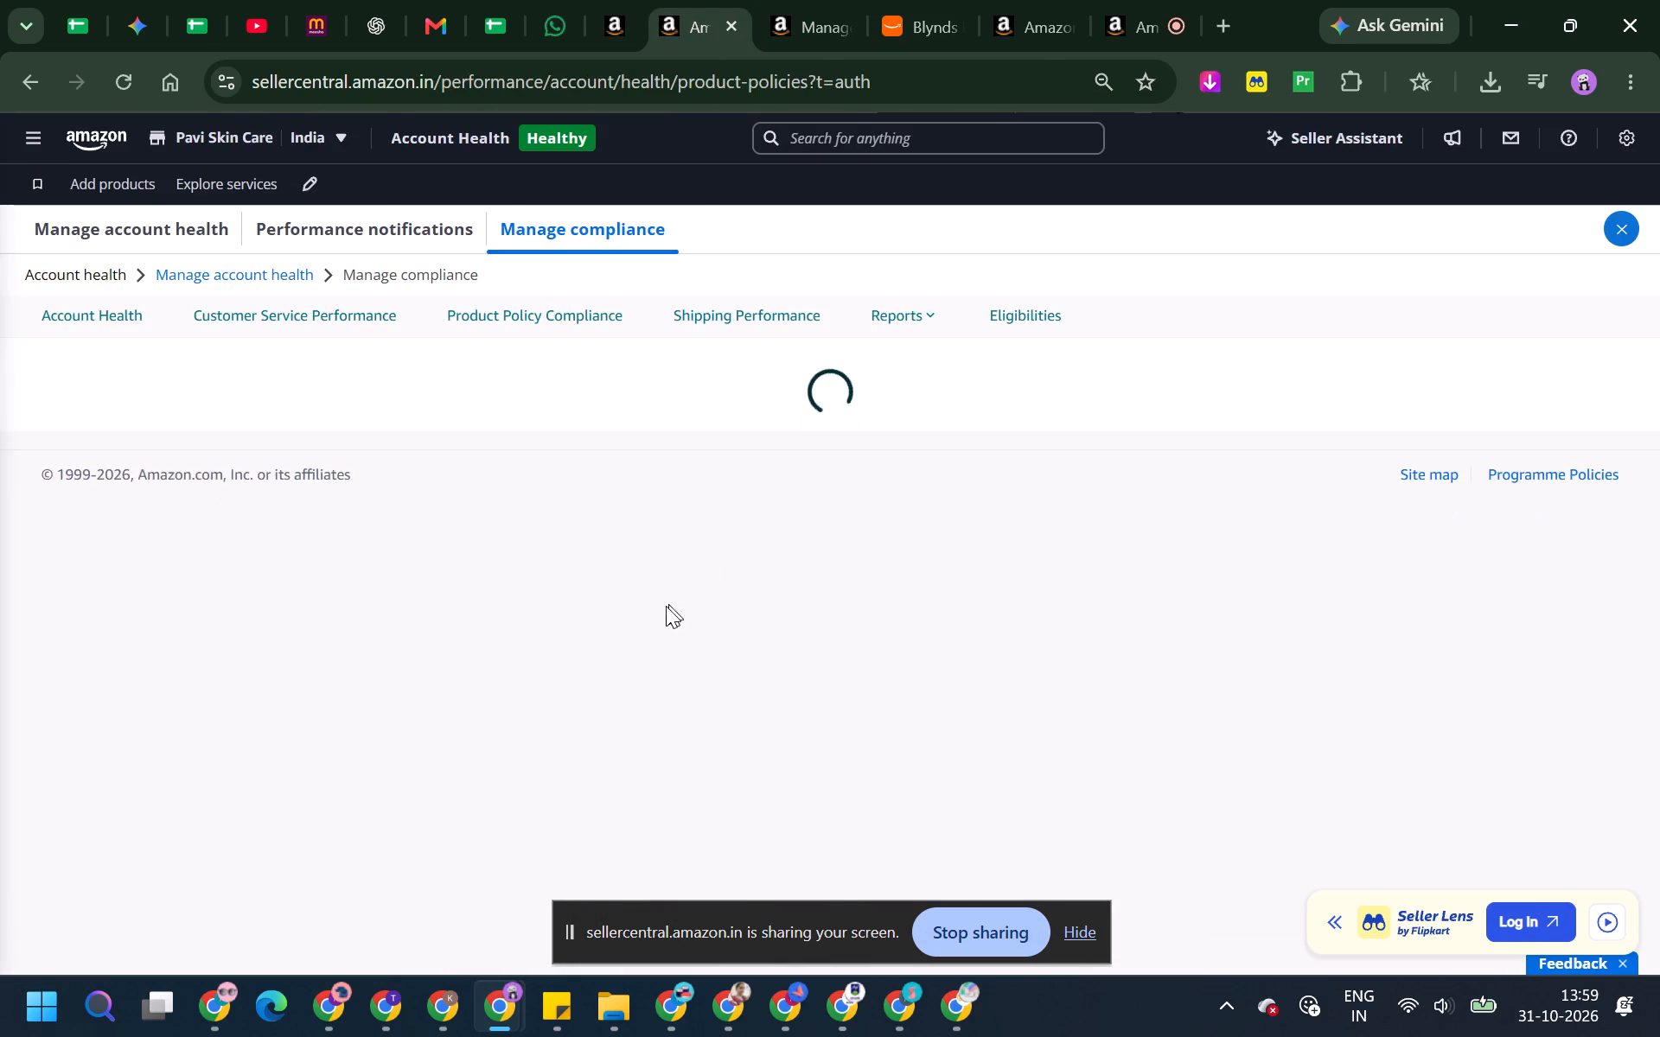
scroll(661, 608, "down", 4)
scroll(674, 590, "up", 1)
scroll(635, 617, "down", 2)
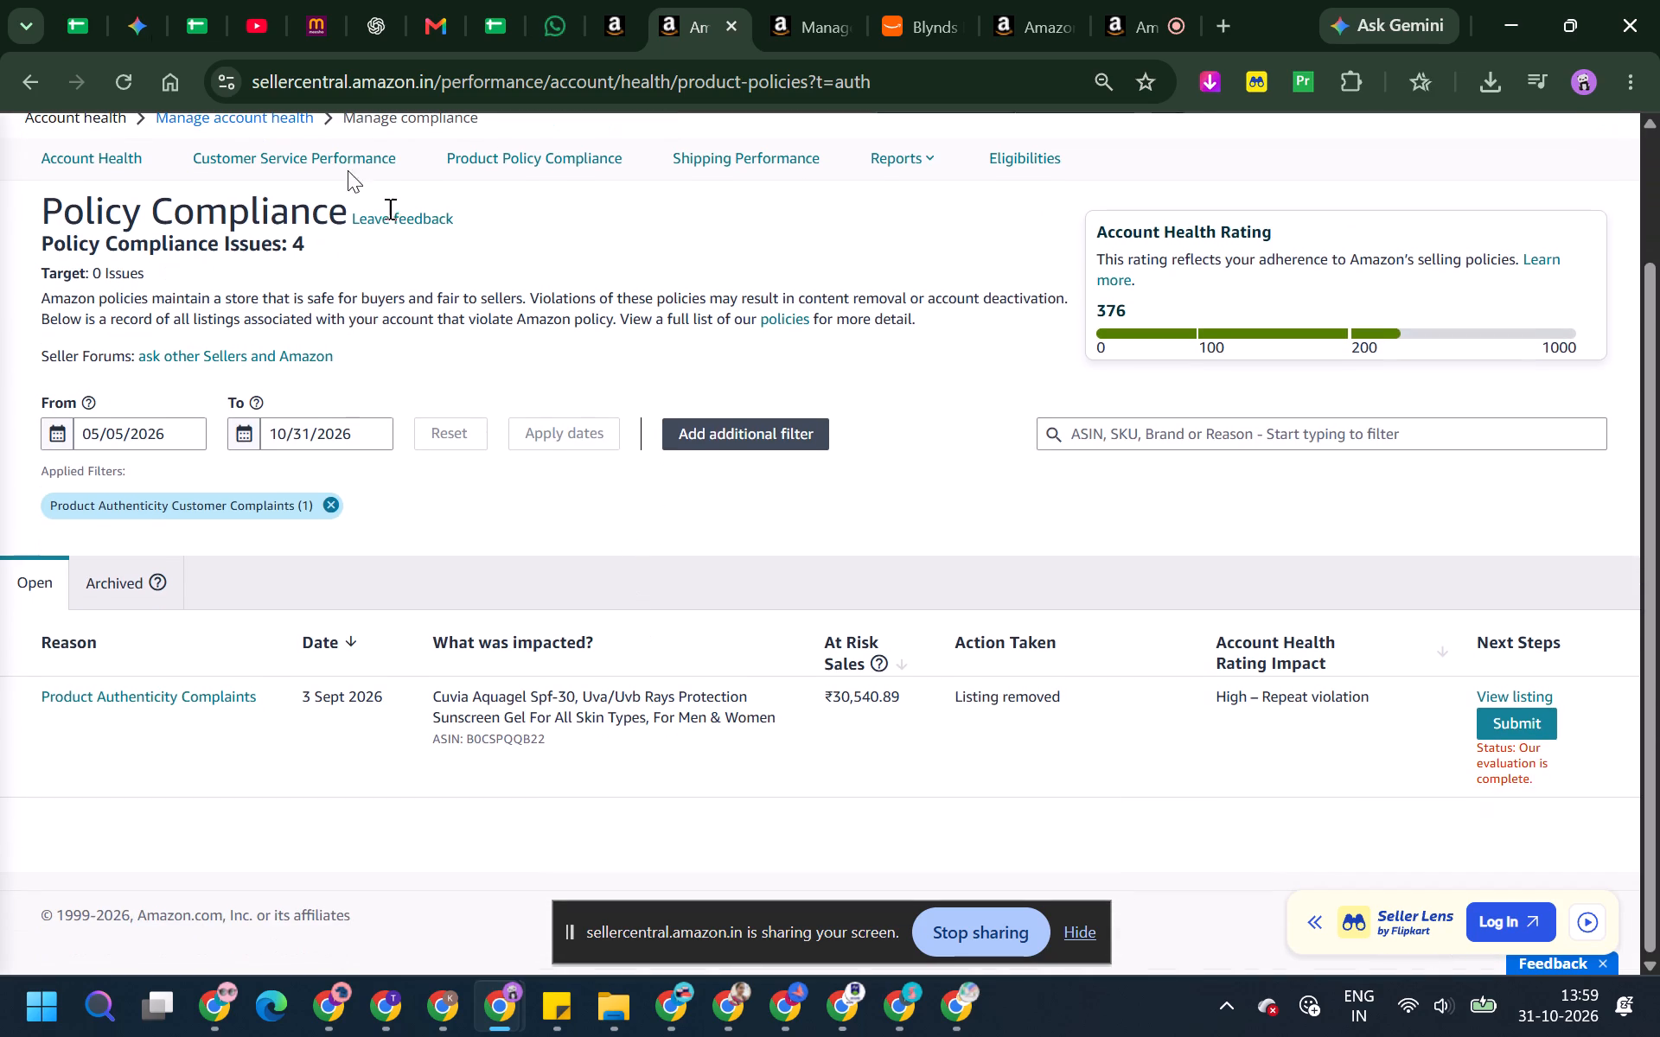
Go back to Account Health, open the Suspected Intellectual Property Violations and examine which listing is affected.
left_click(38, 82)
scroll(699, 369, "up", 5)
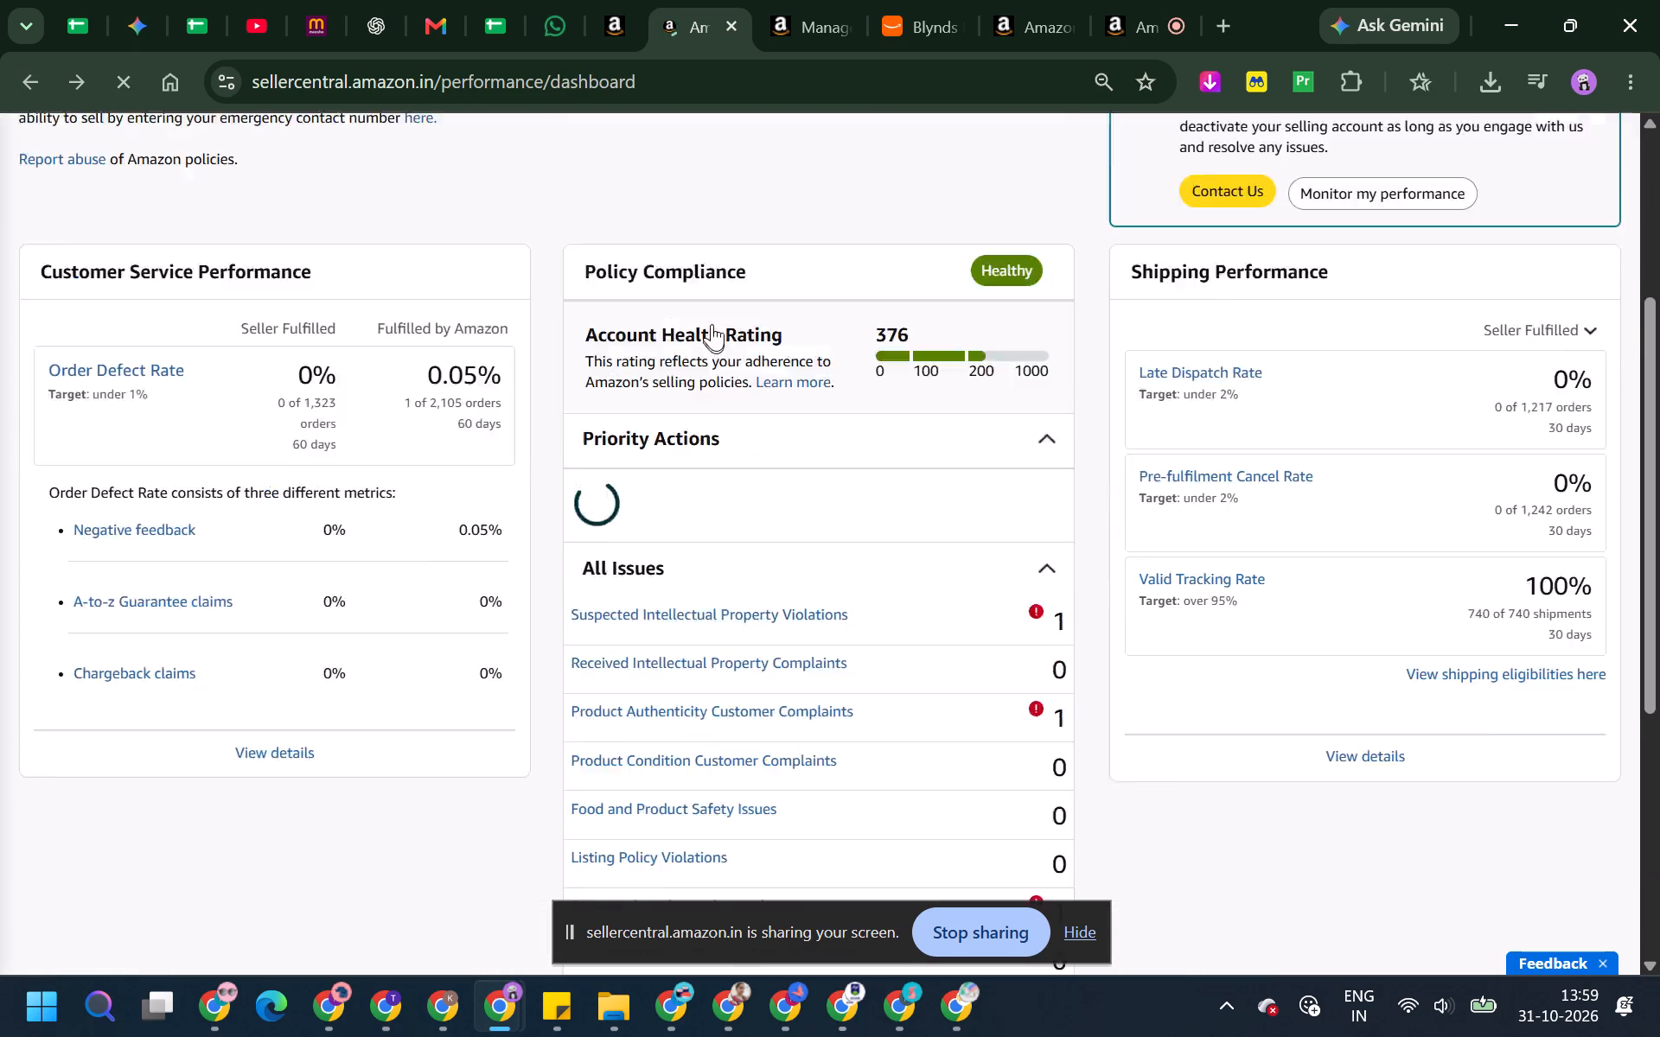
left_click(772, 857)
left_click(800, 711)
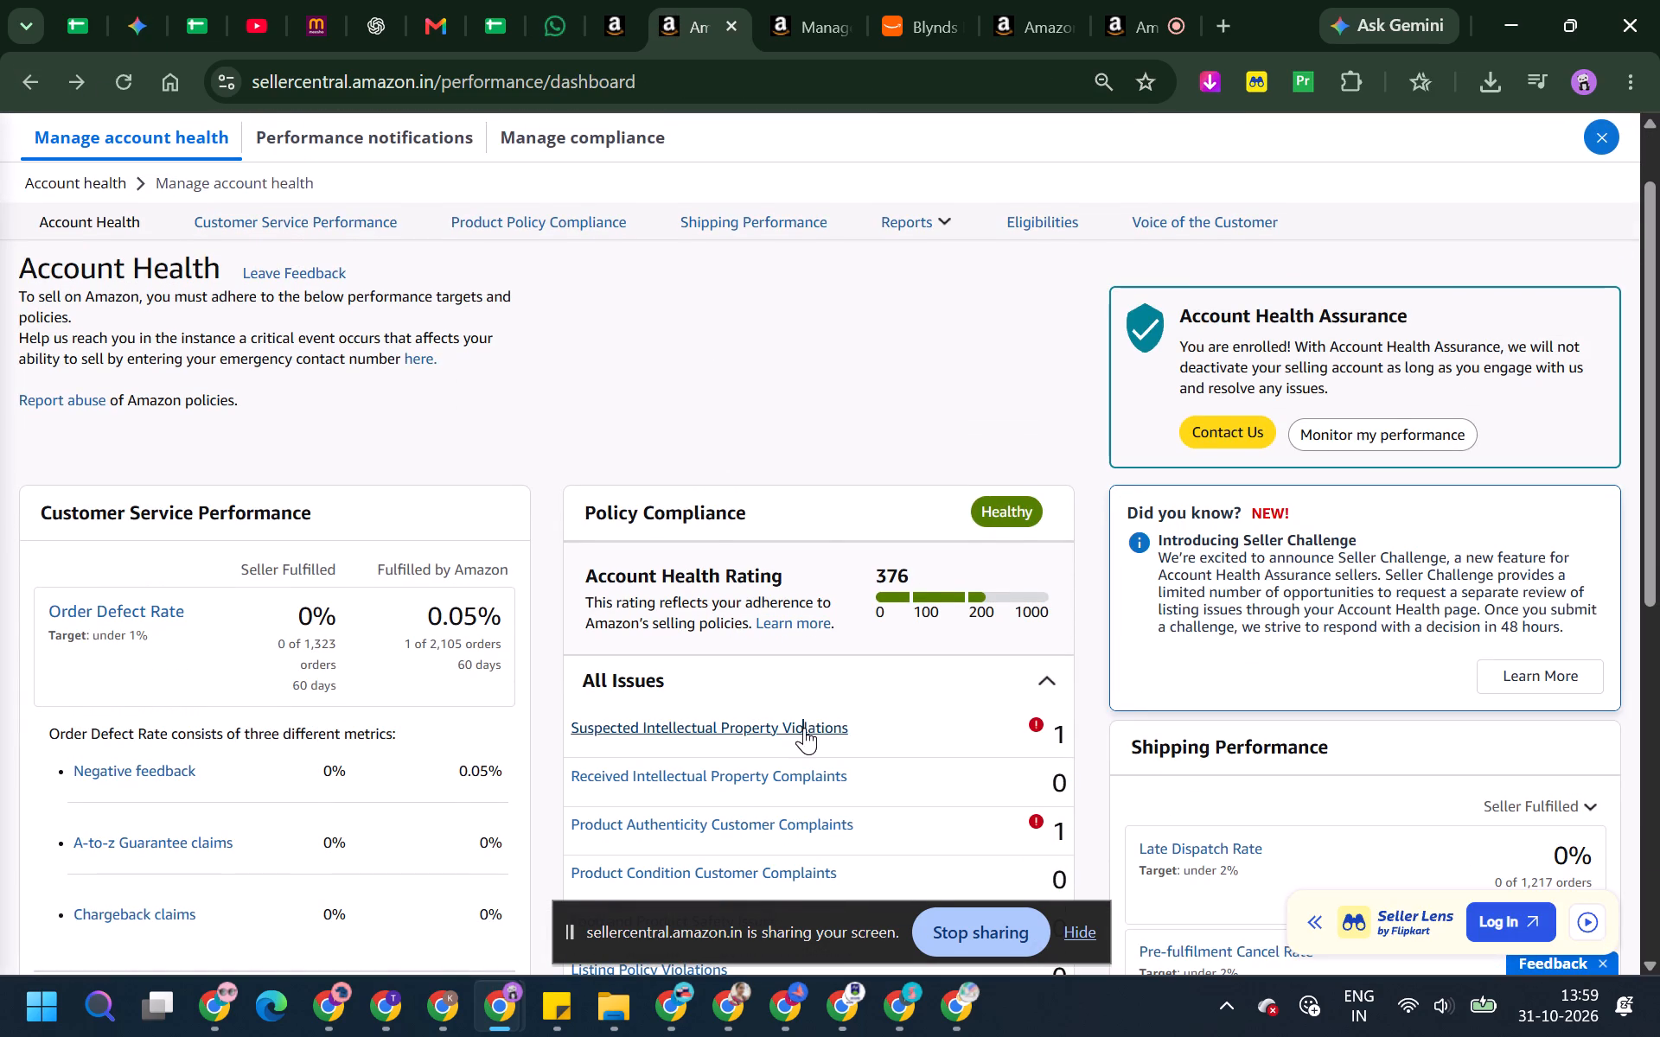
left_click(804, 728)
scroll(530, 515, "down", 6)
scroll(530, 515, "down", 19)
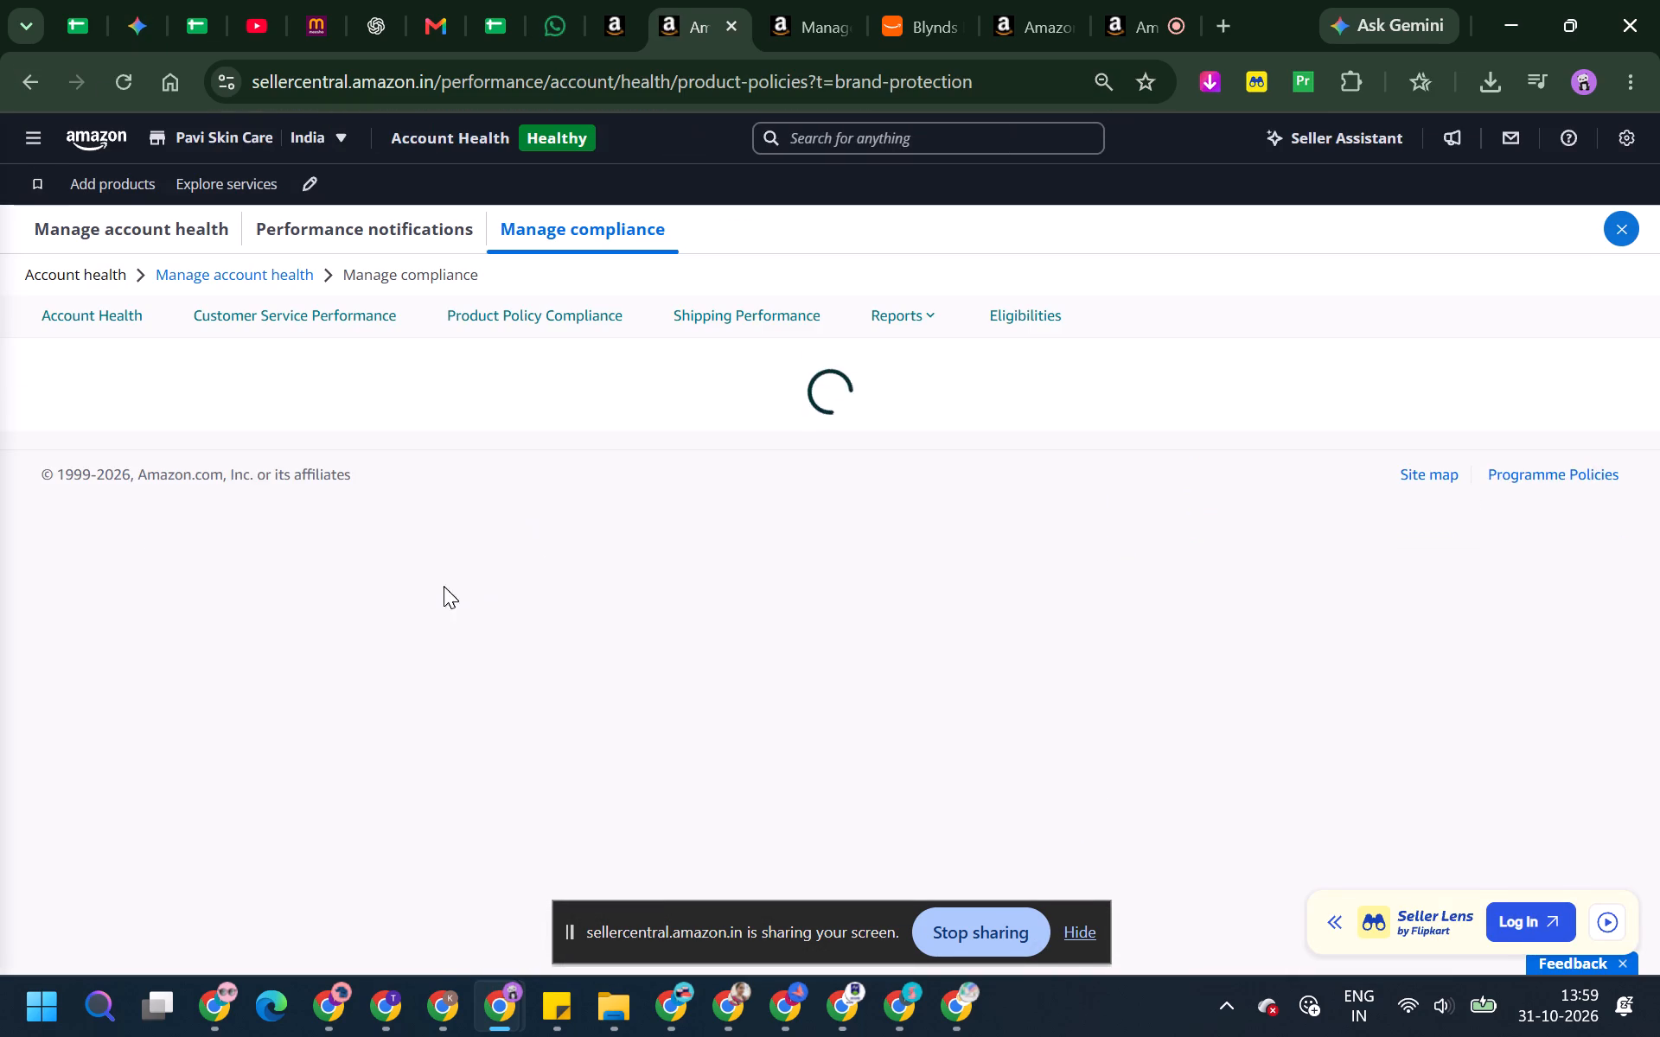
scroll(444, 586, "down", 20)
scroll(444, 586, "down", 1)
scroll(373, 676, "up", 5)
scroll(375, 673, "down", 5)
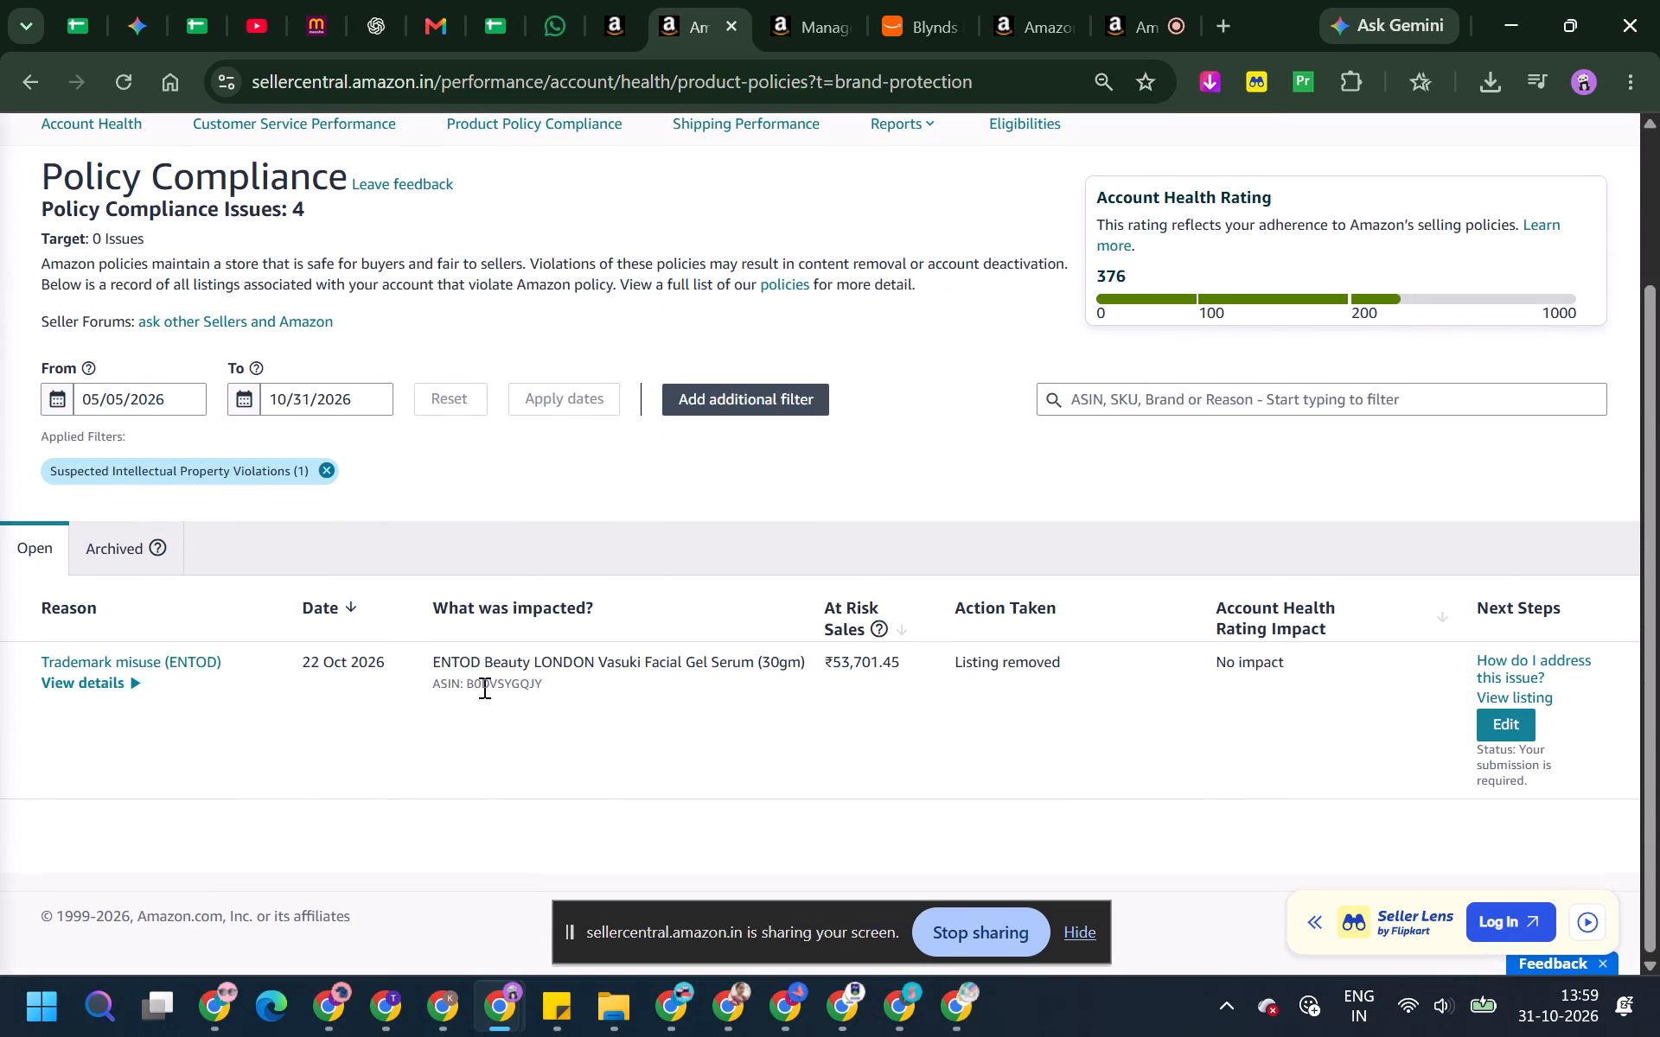
Copy the ENTOD Vasuki Facial Gel Serum ASIN B0DVSYGQJY, search Manage All Inventory for it, and dismiss the listing issue details.
double_click(482, 687)
key("ctrl+c")
left_click(826, 0)
double_click(400, 530)
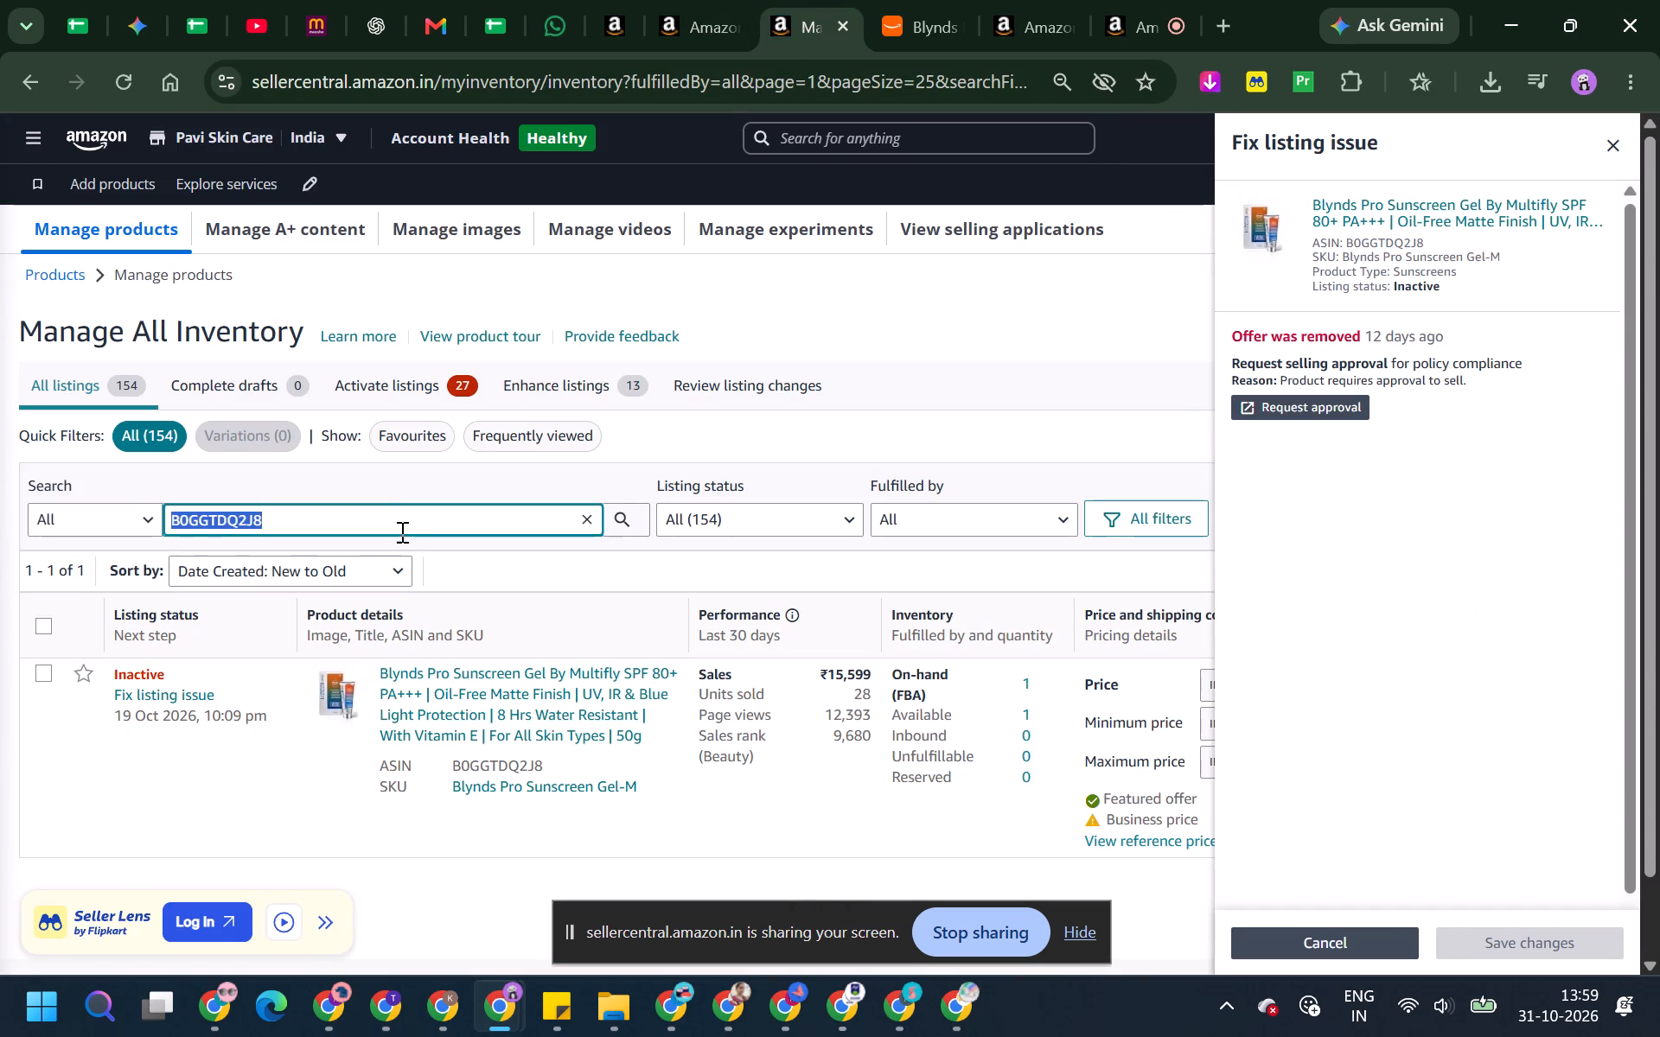
key("ctrl+v")
key("Return")
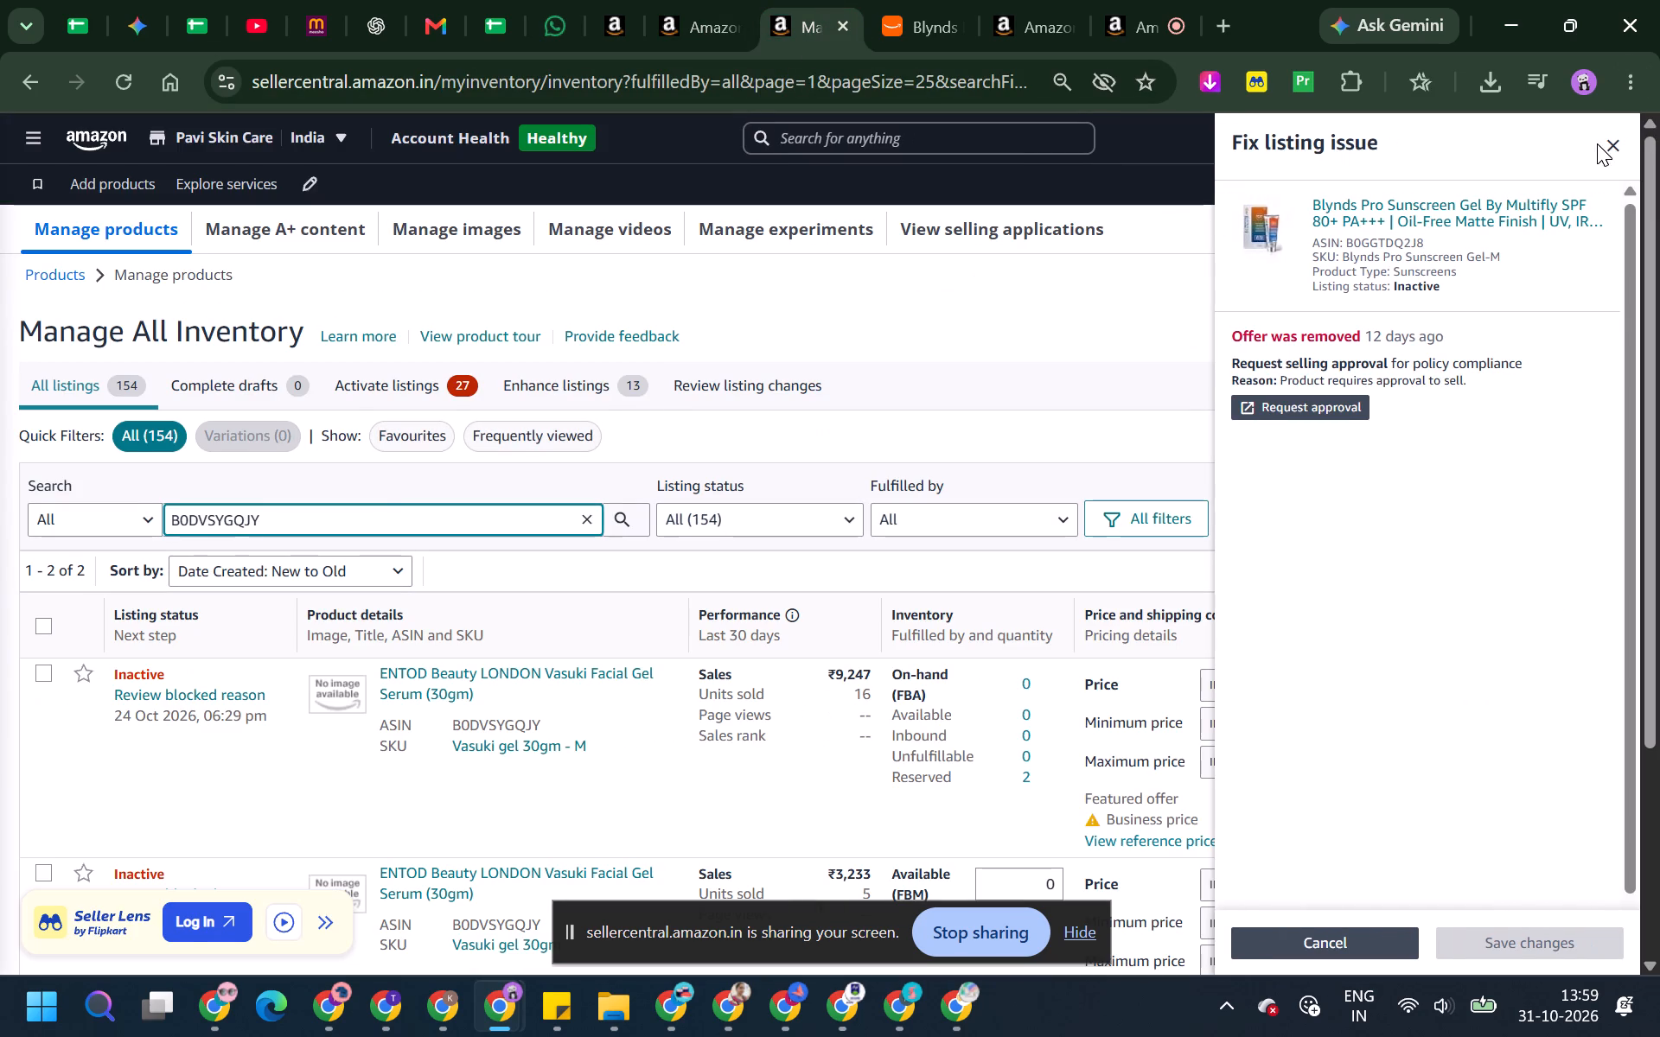
left_click(1611, 151)
scroll(461, 636, "down", 3)
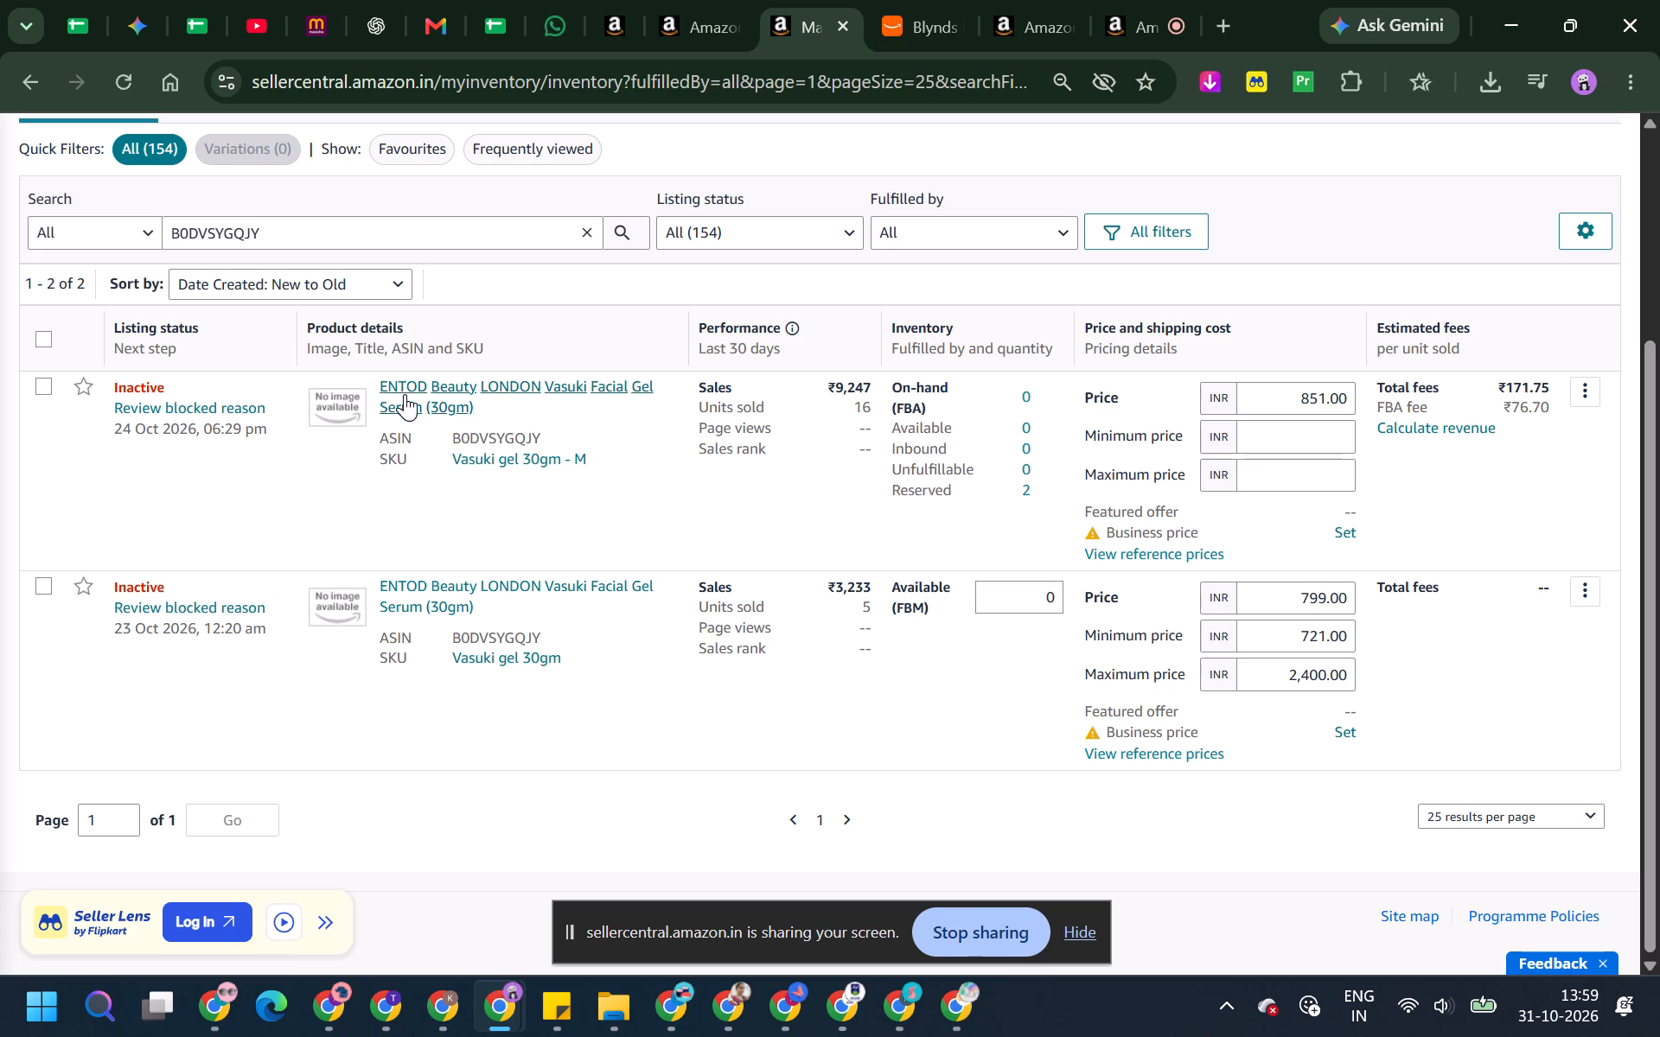
Highlight "ENTOD Beauty LONDON" in the first Vasuki serum listing's title to point out the brand, then clear the highlight.
left_click_drag(375, 381, 400, 385)
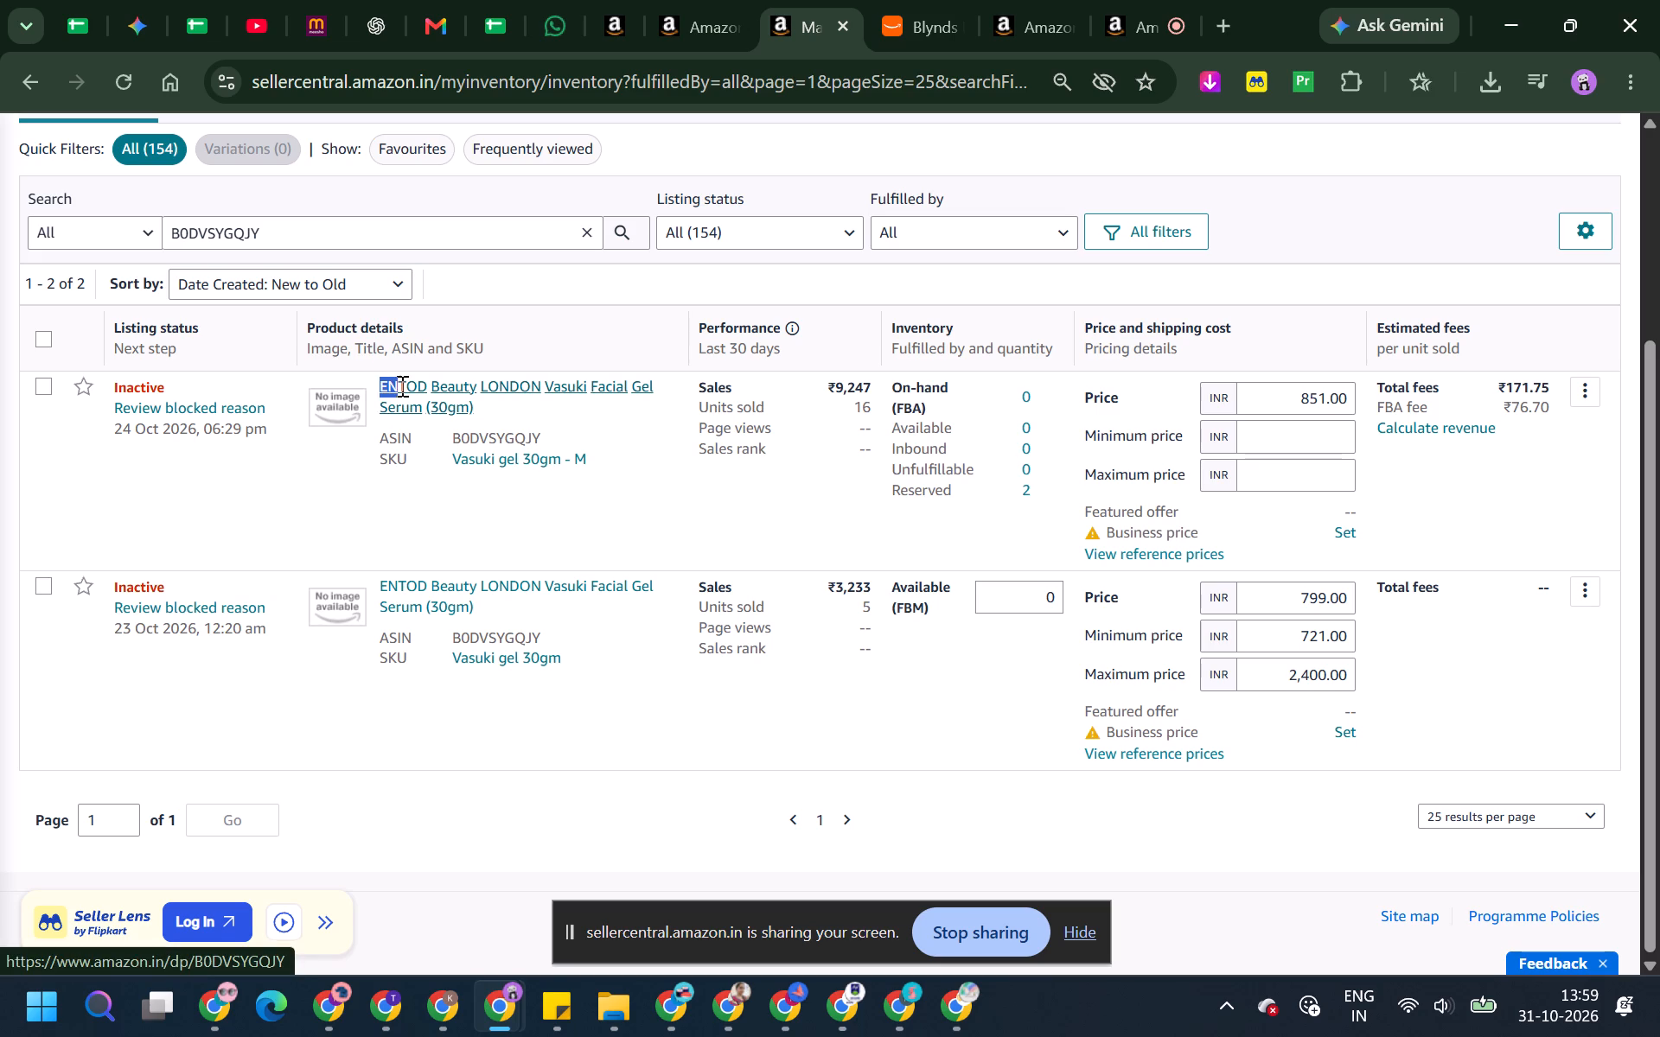
left_click_drag(400, 385, 574, 391)
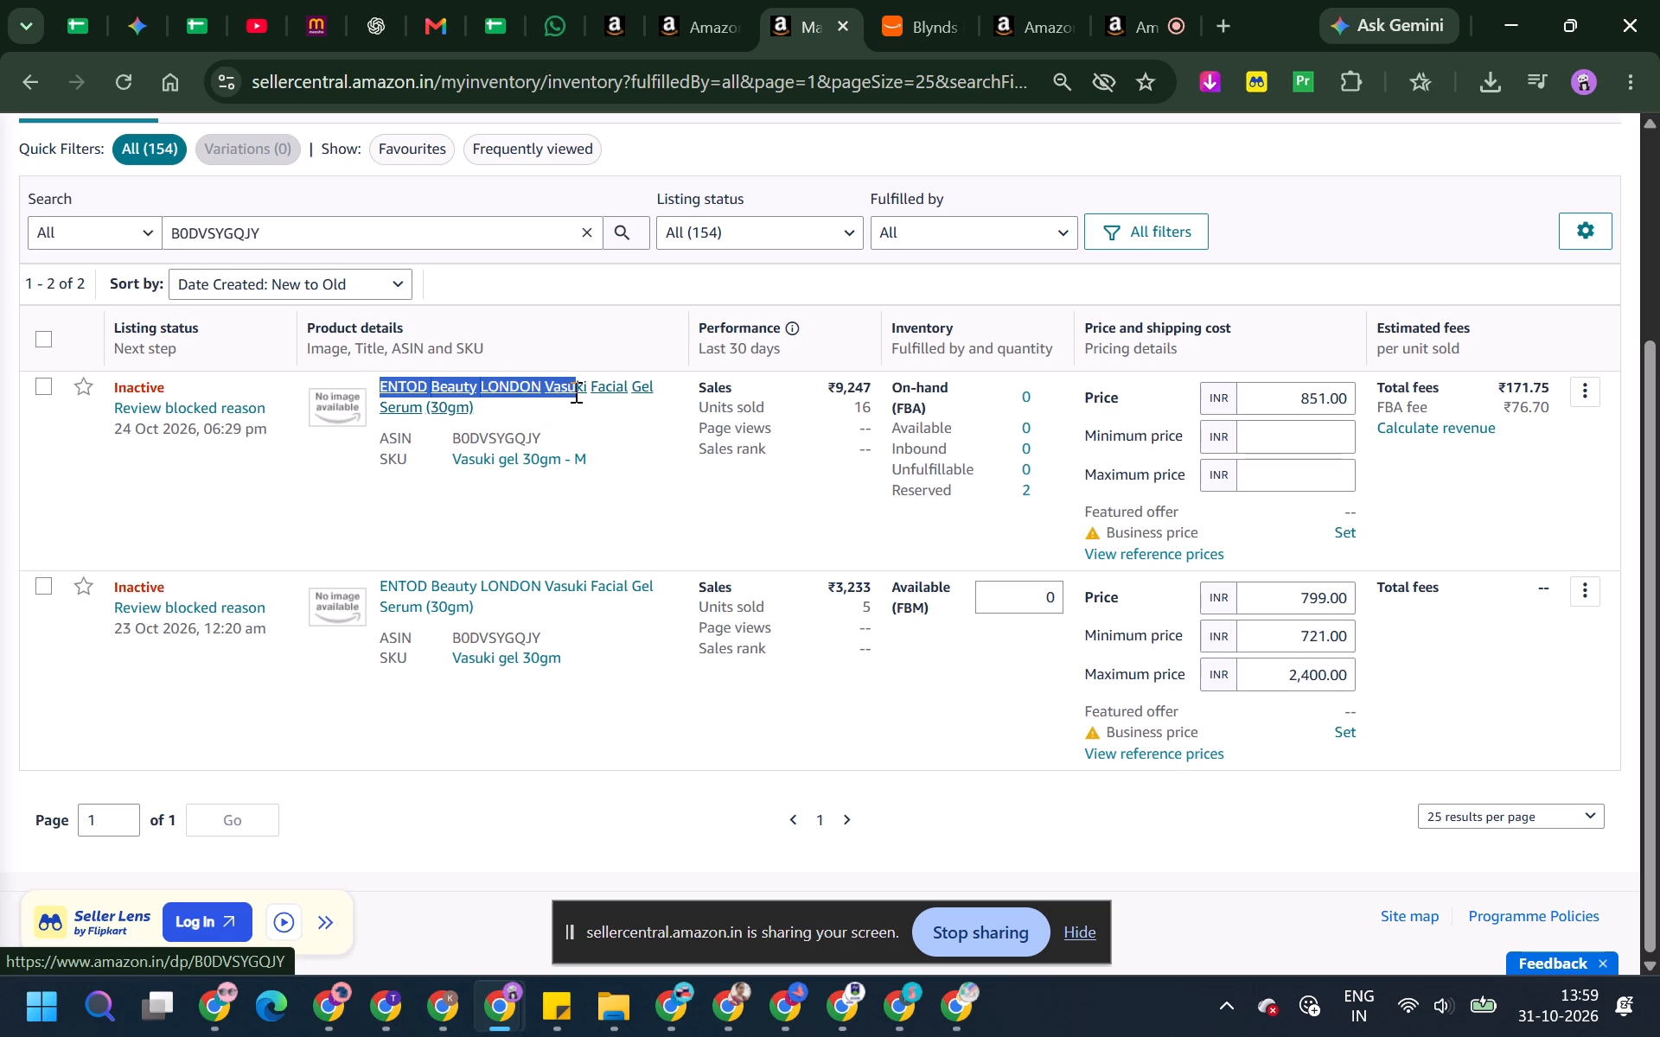
left_click_drag(574, 391, 547, 388)
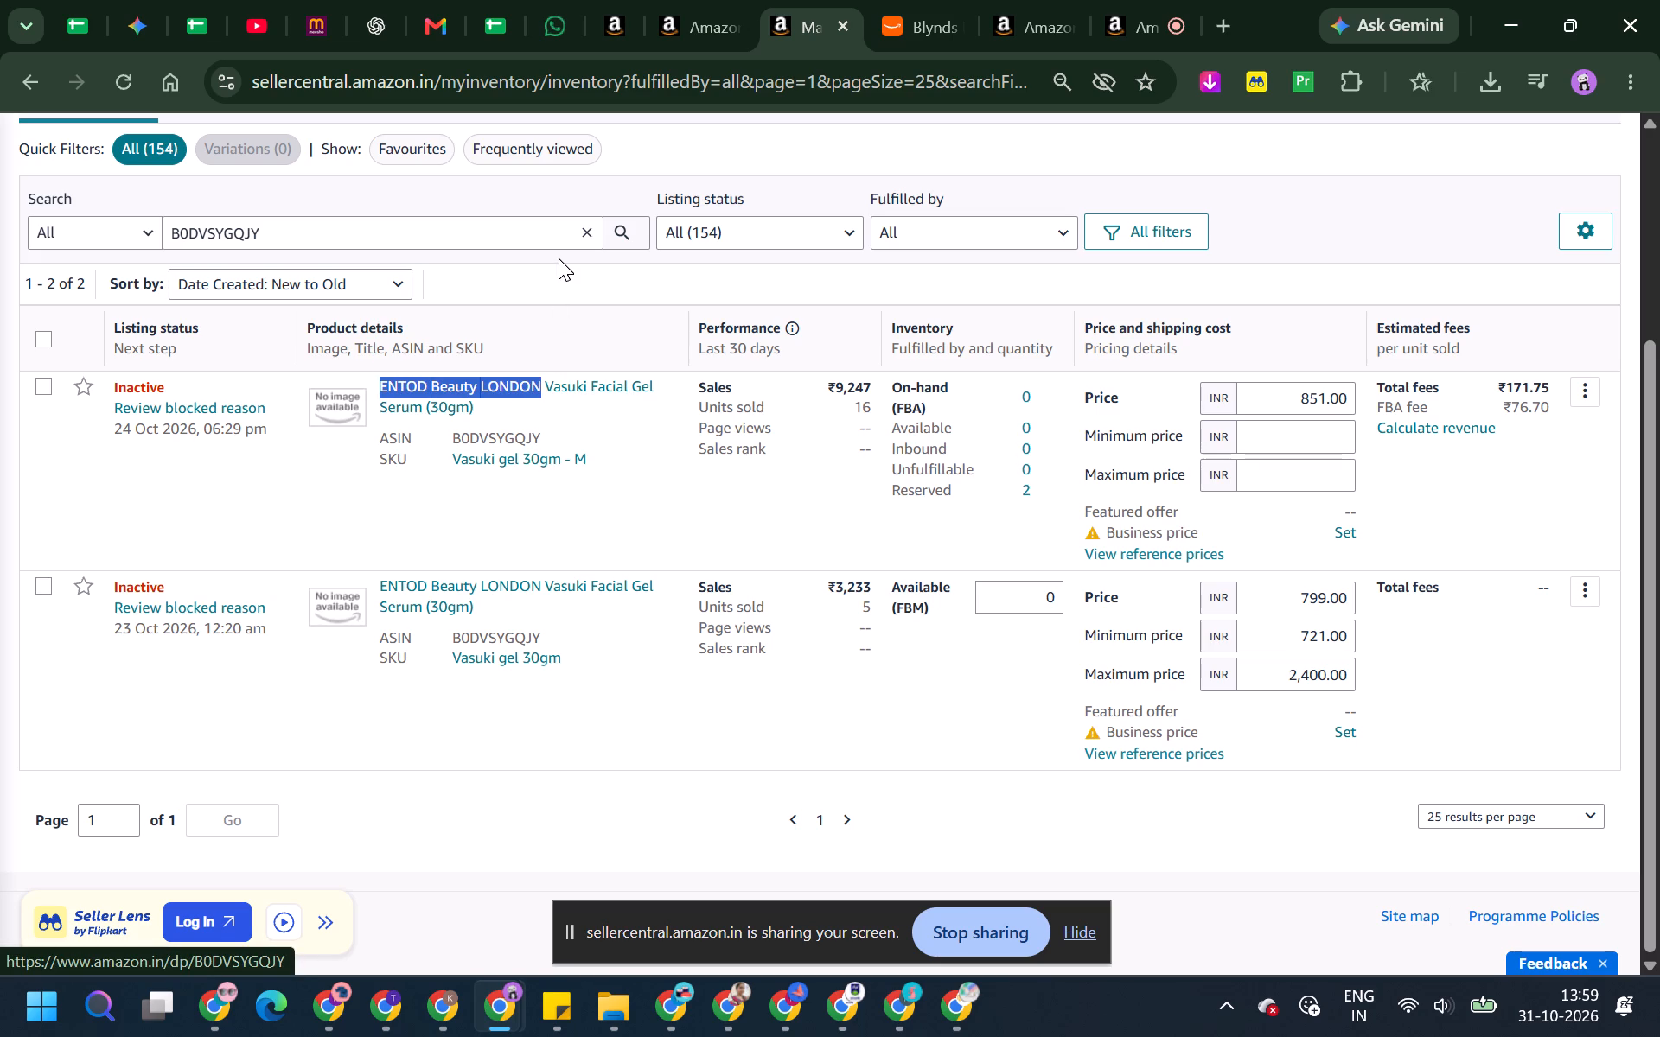
left_click(566, 270)
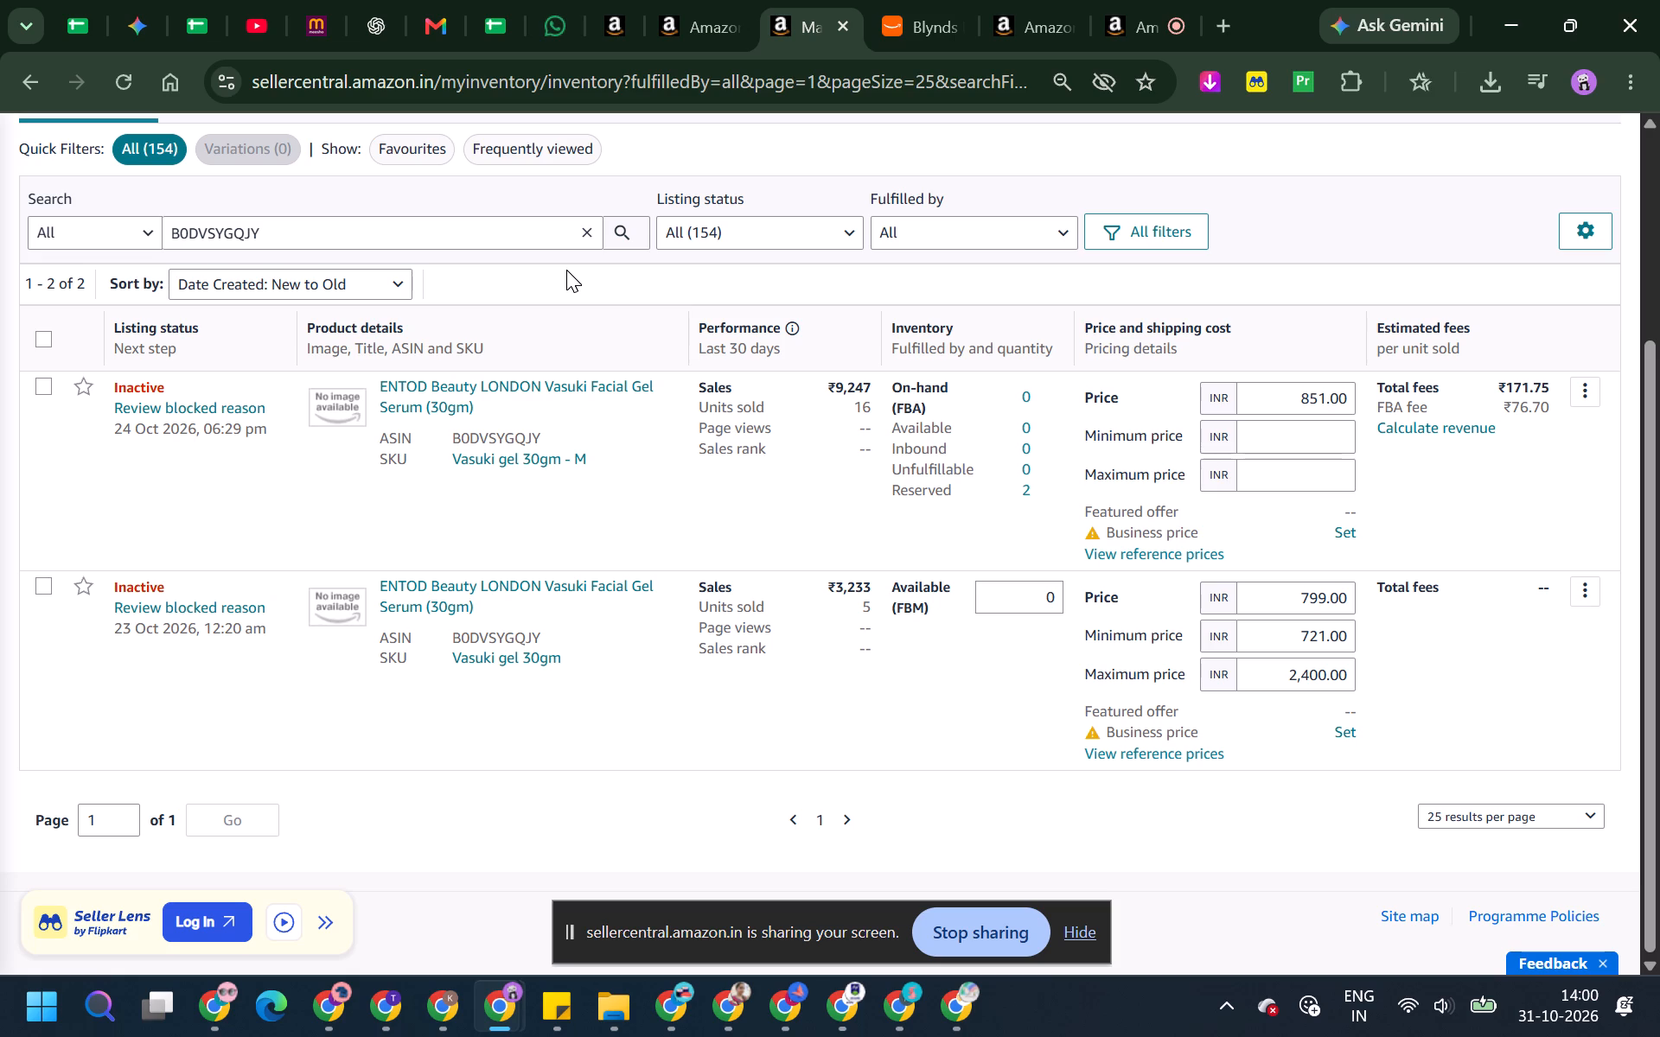
Open the inactive listing with SKU Vasuki gel 30gm - M for editing.
left_click(1595, 388)
left_click(1403, 434)
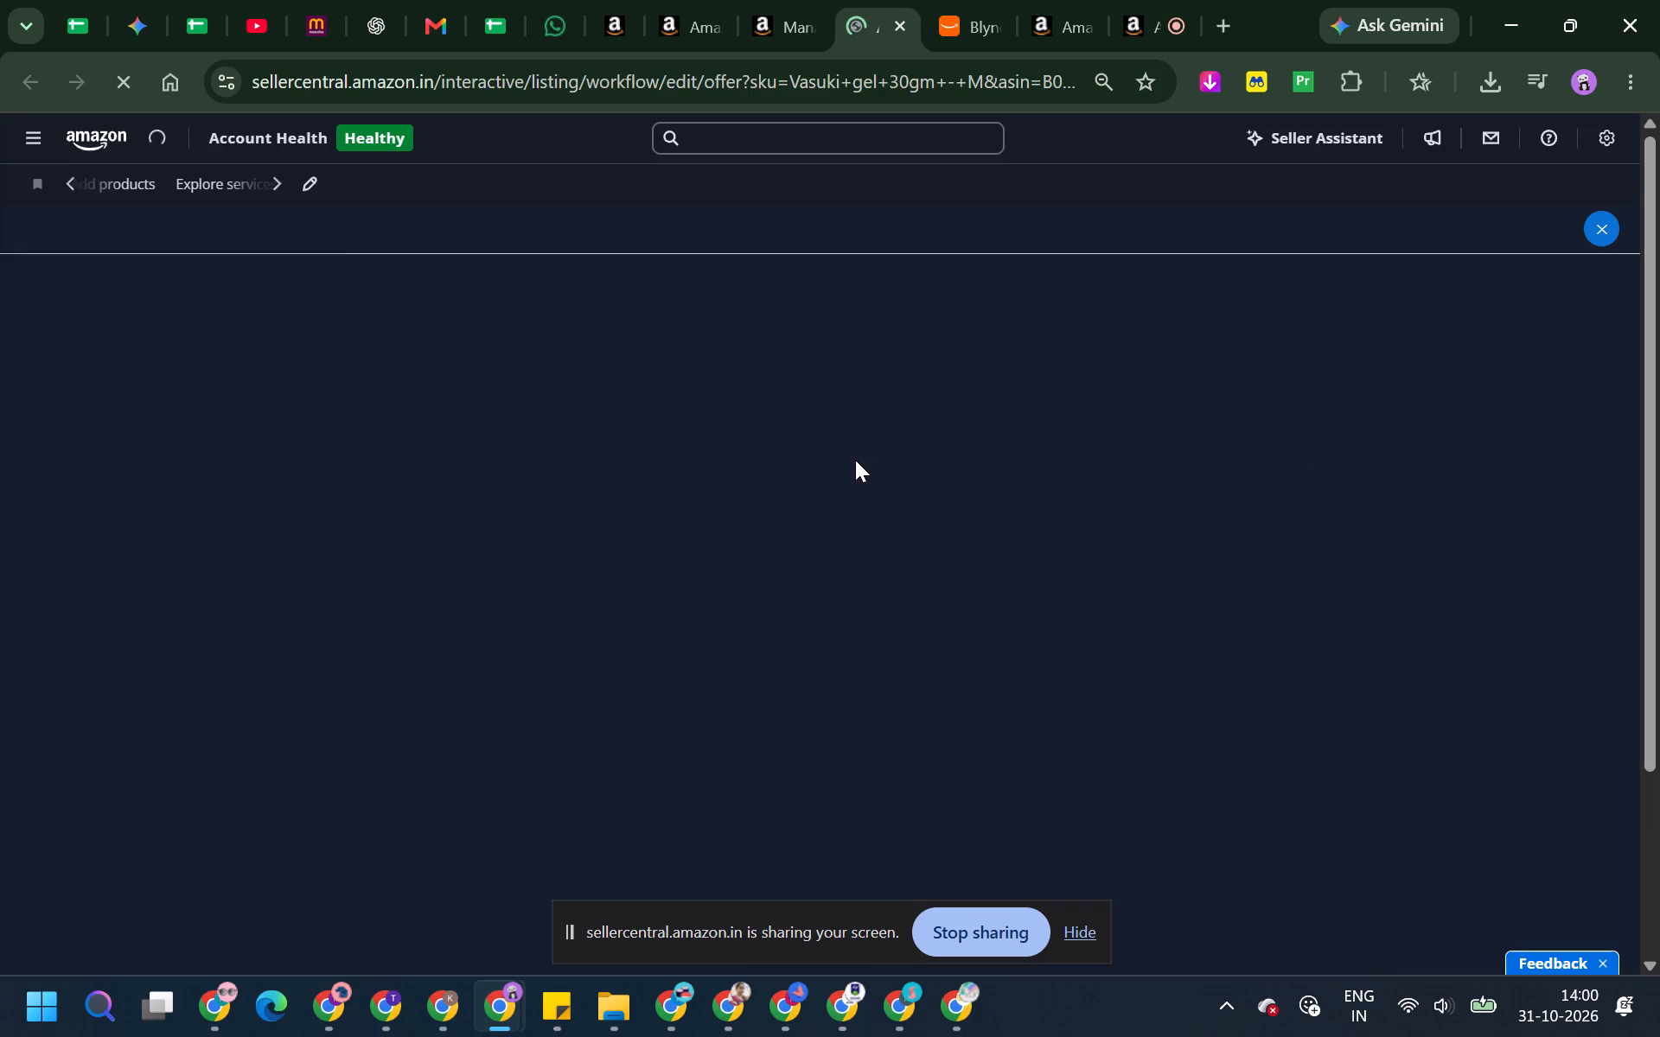
Show all attributes in the Offer section of the Vasuki listing and review the price and inventory fields.
scroll(855, 460, "up", 2)
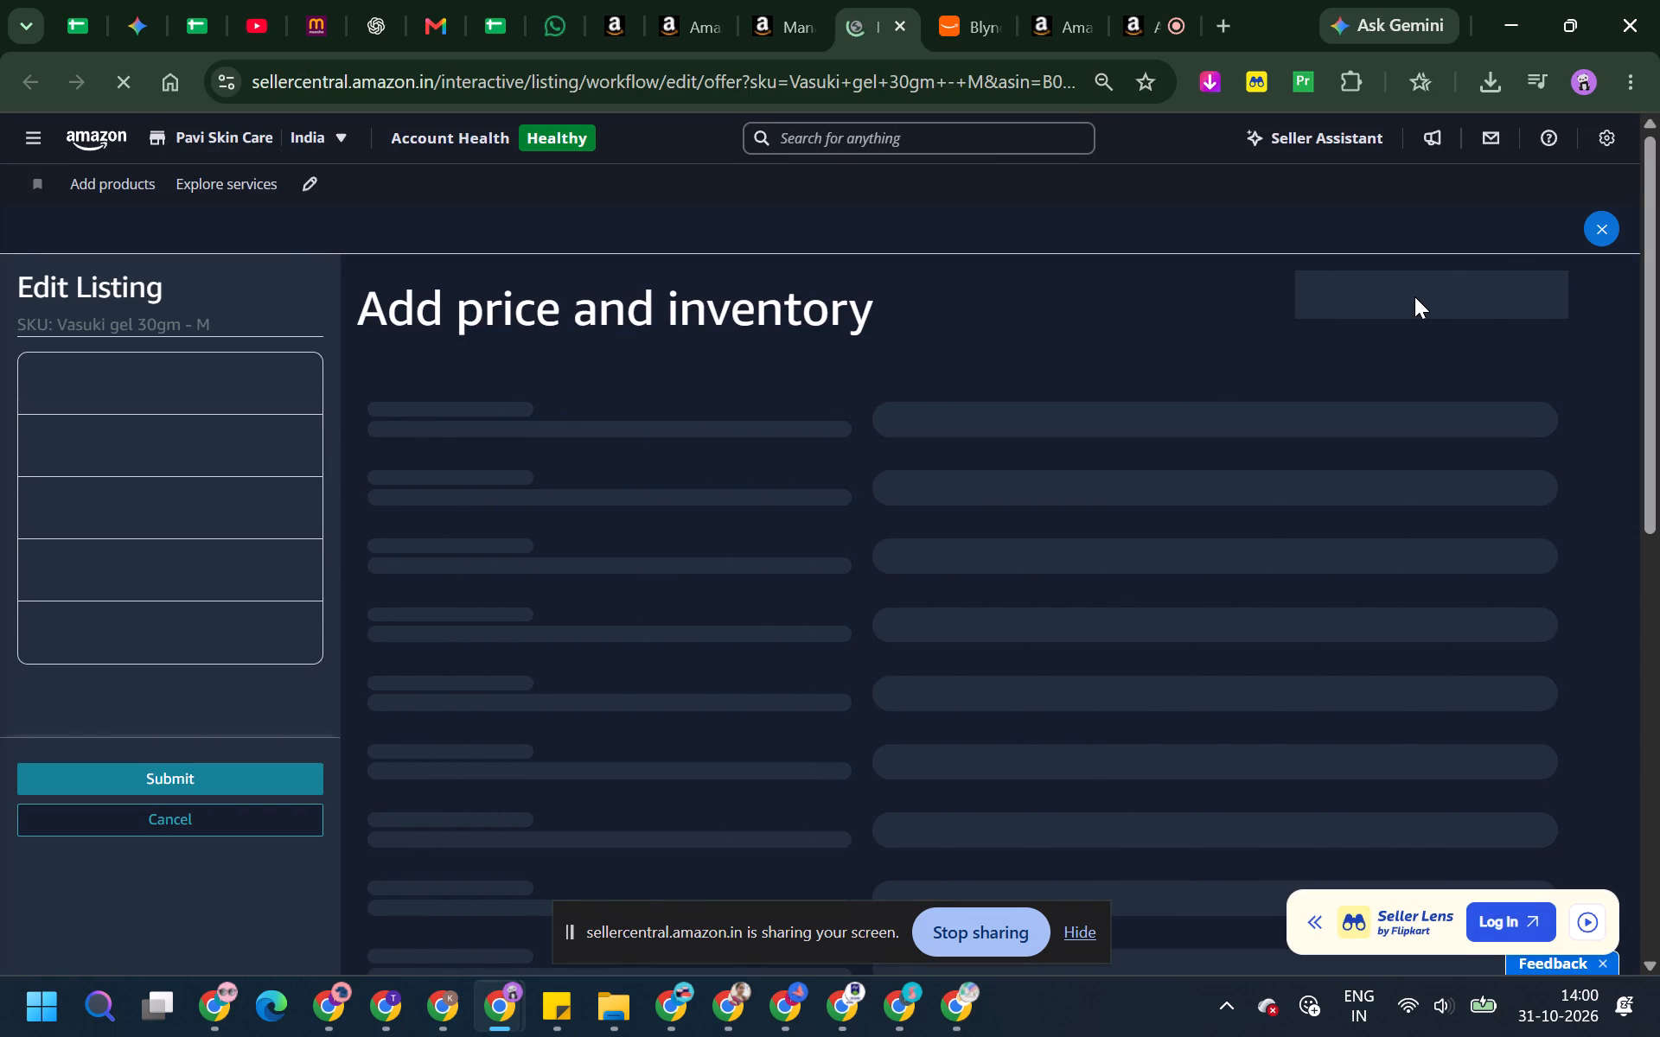
left_click(1414, 296)
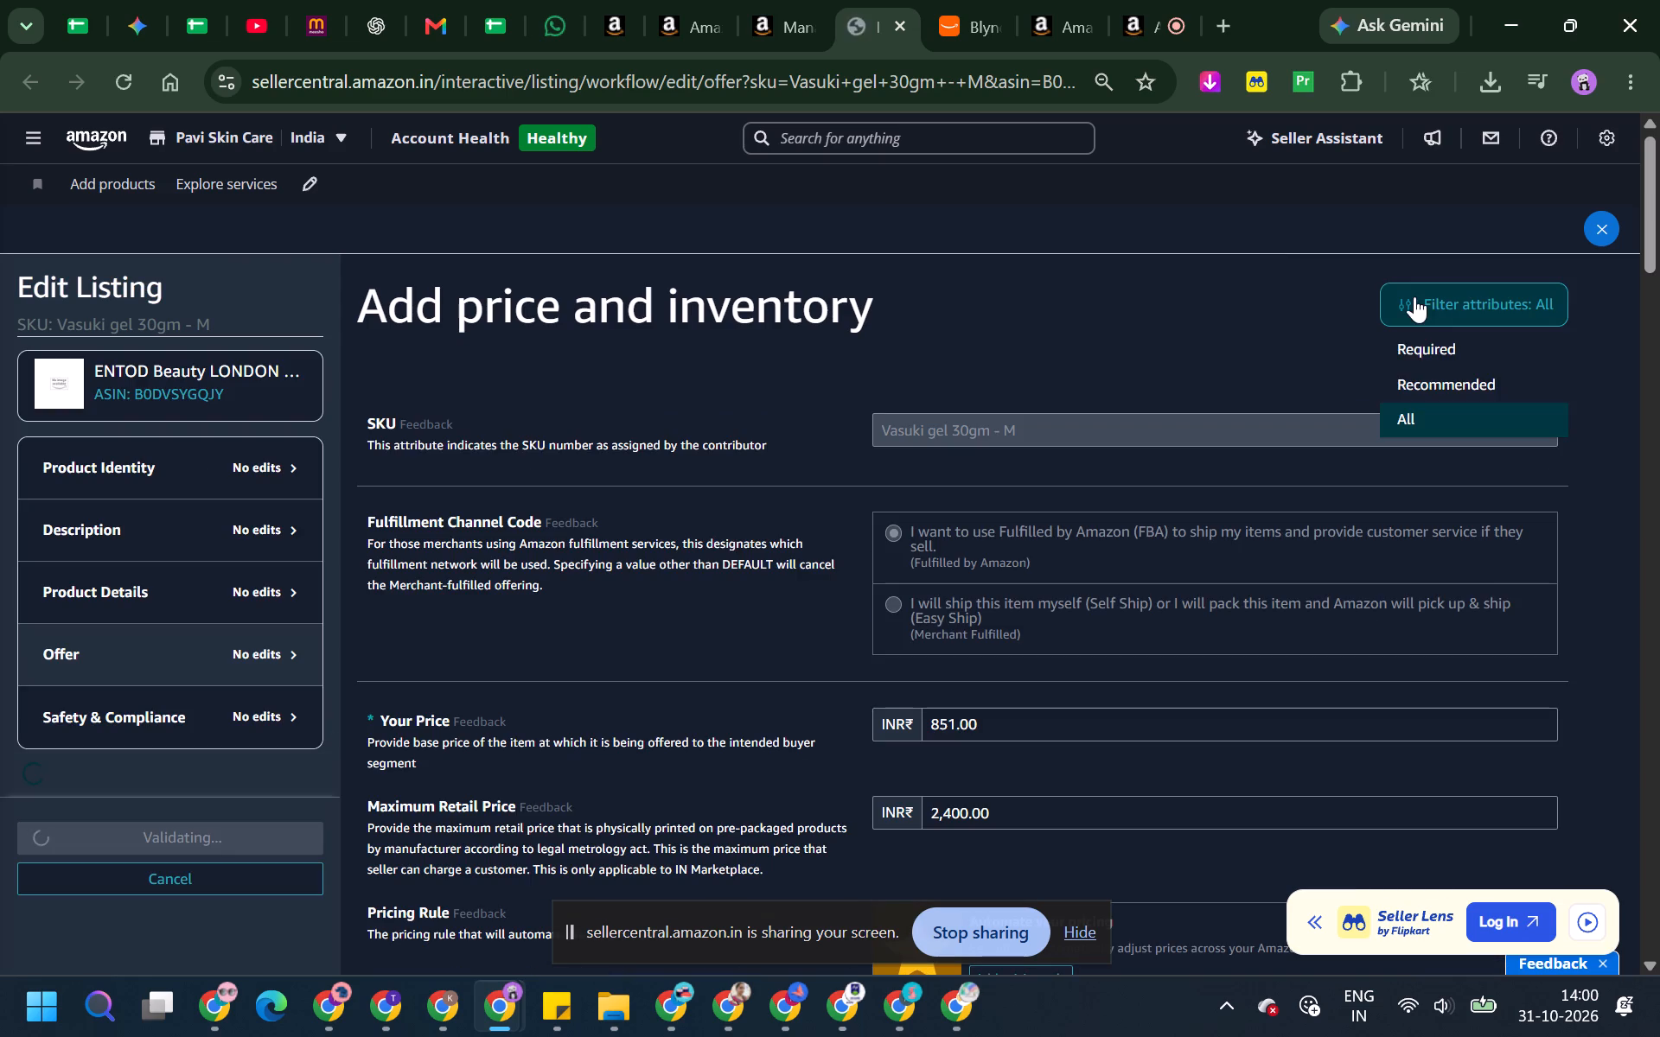
left_click(1416, 411)
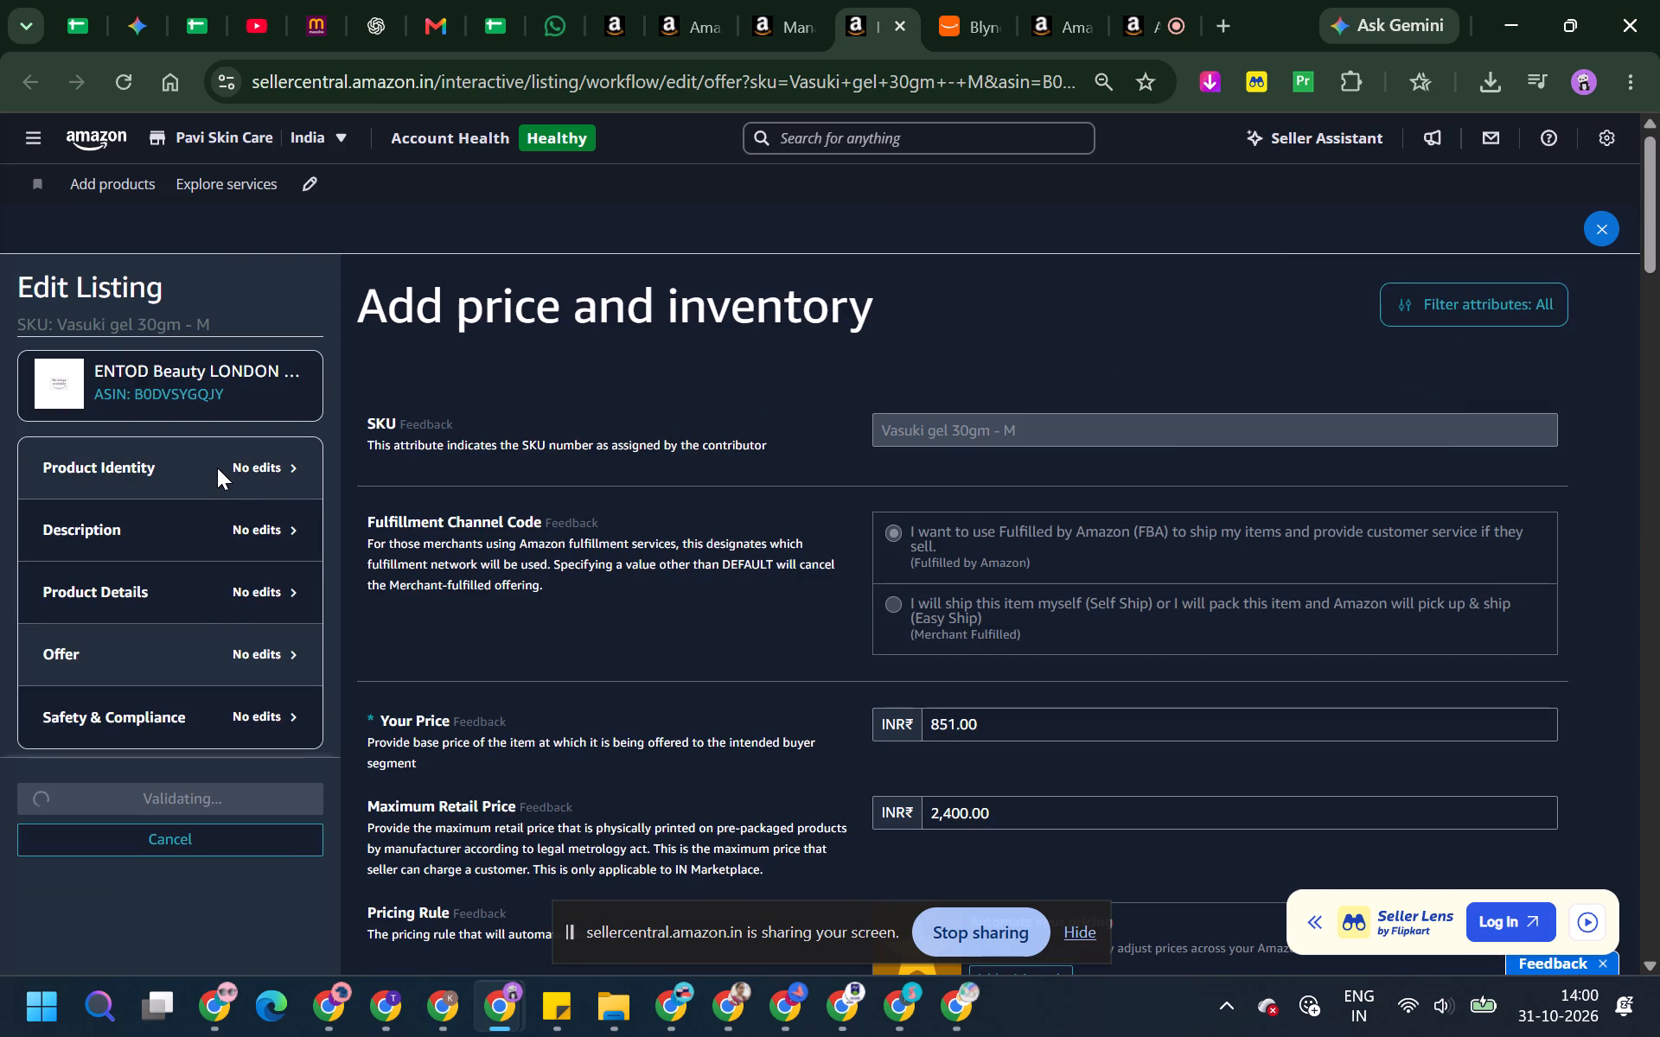
scroll(859, 485, "down", 4)
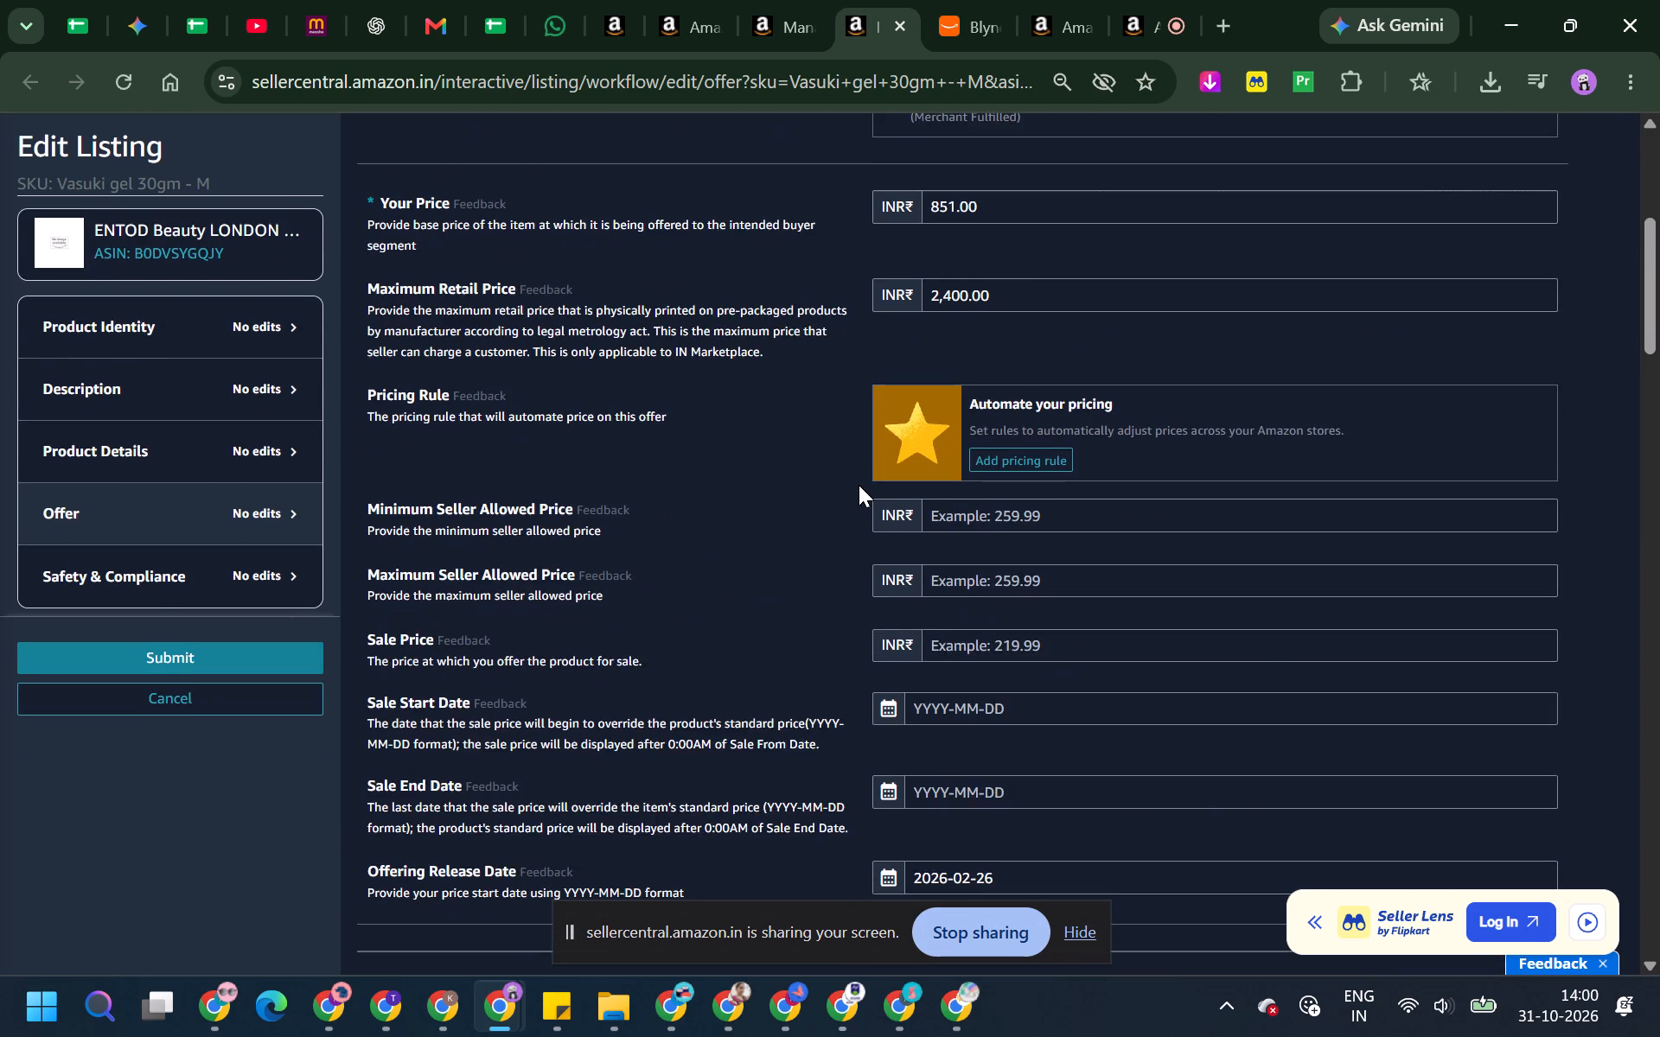
scroll(859, 485, "down", 3)
Examine the listing's Product Identity section, including the product type, brand name and external product ID.
left_click(159, 333)
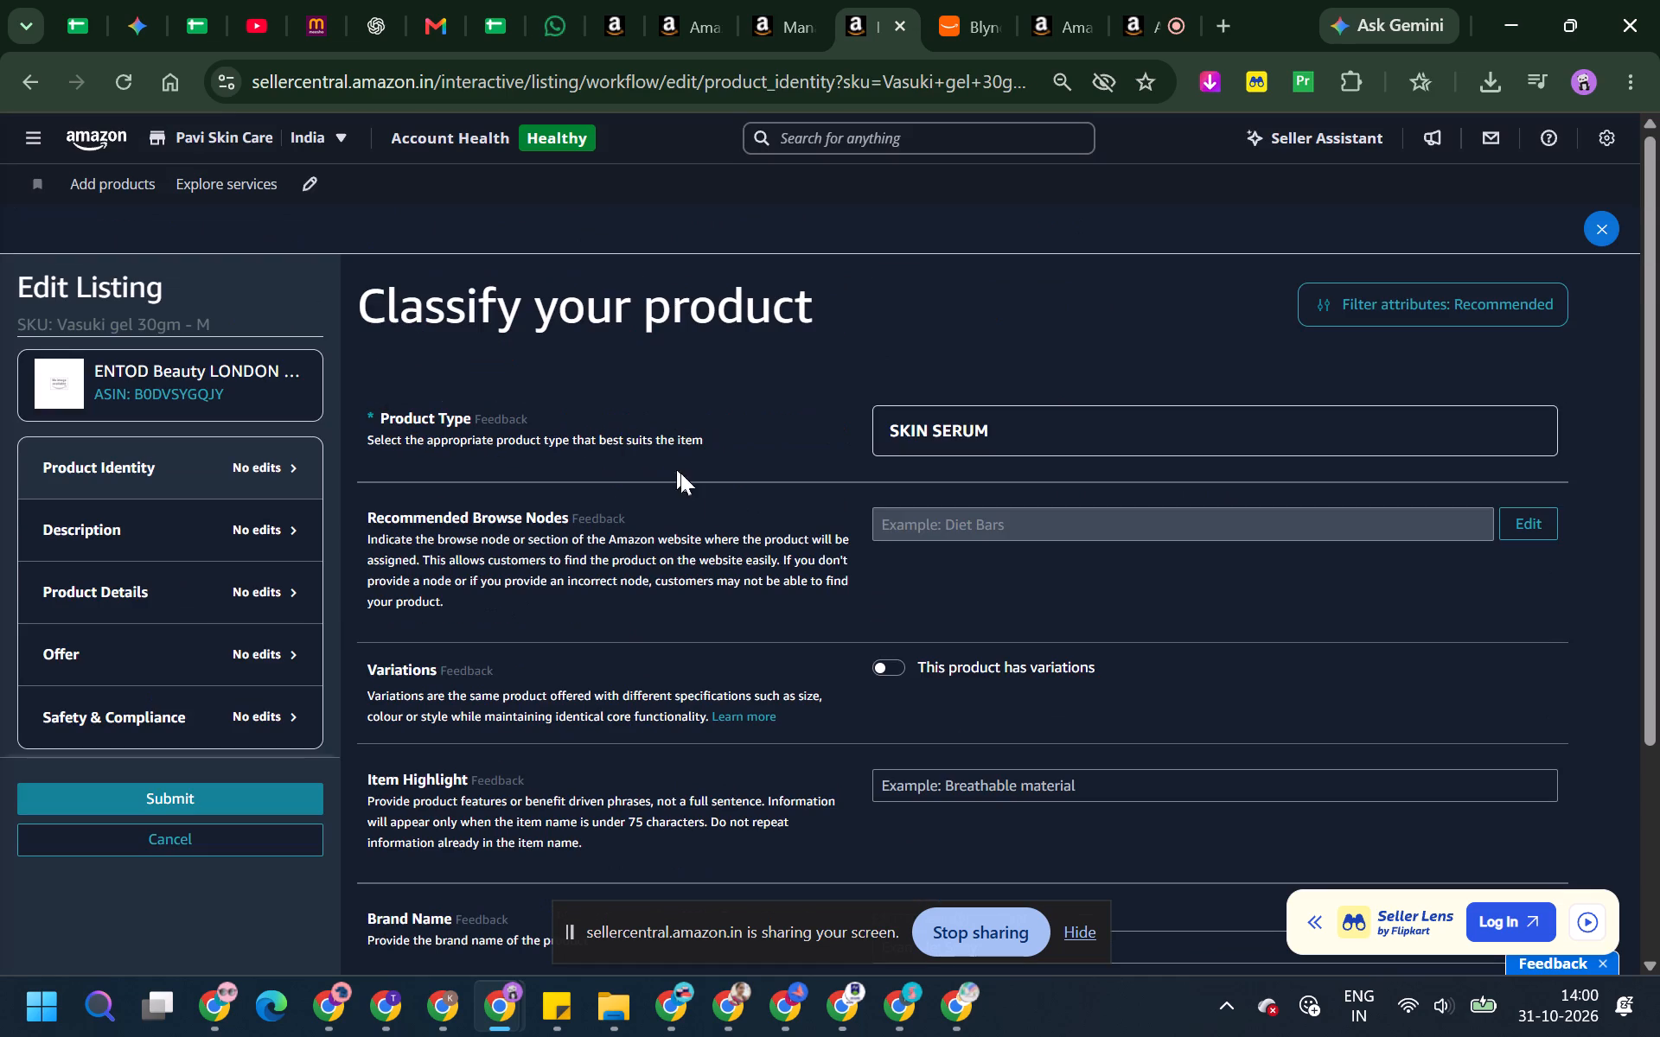
scroll(827, 471, "down", 1)
scroll(827, 471, "up", 1)
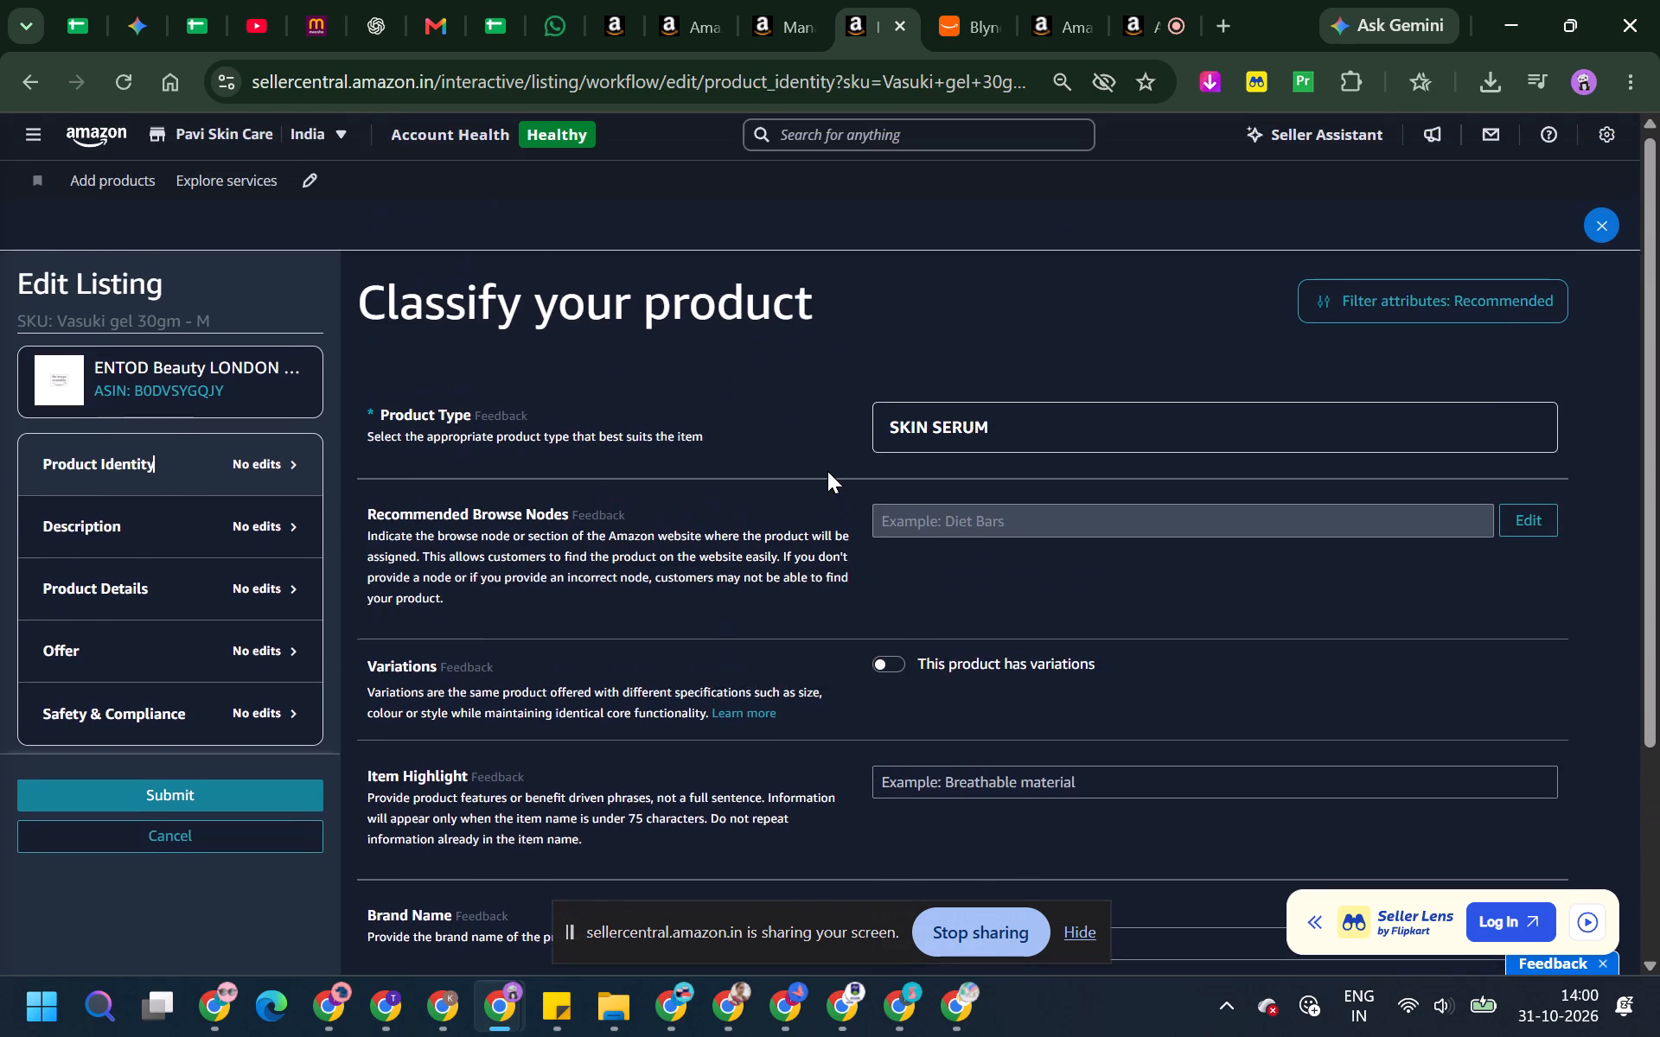
left_click(917, 445)
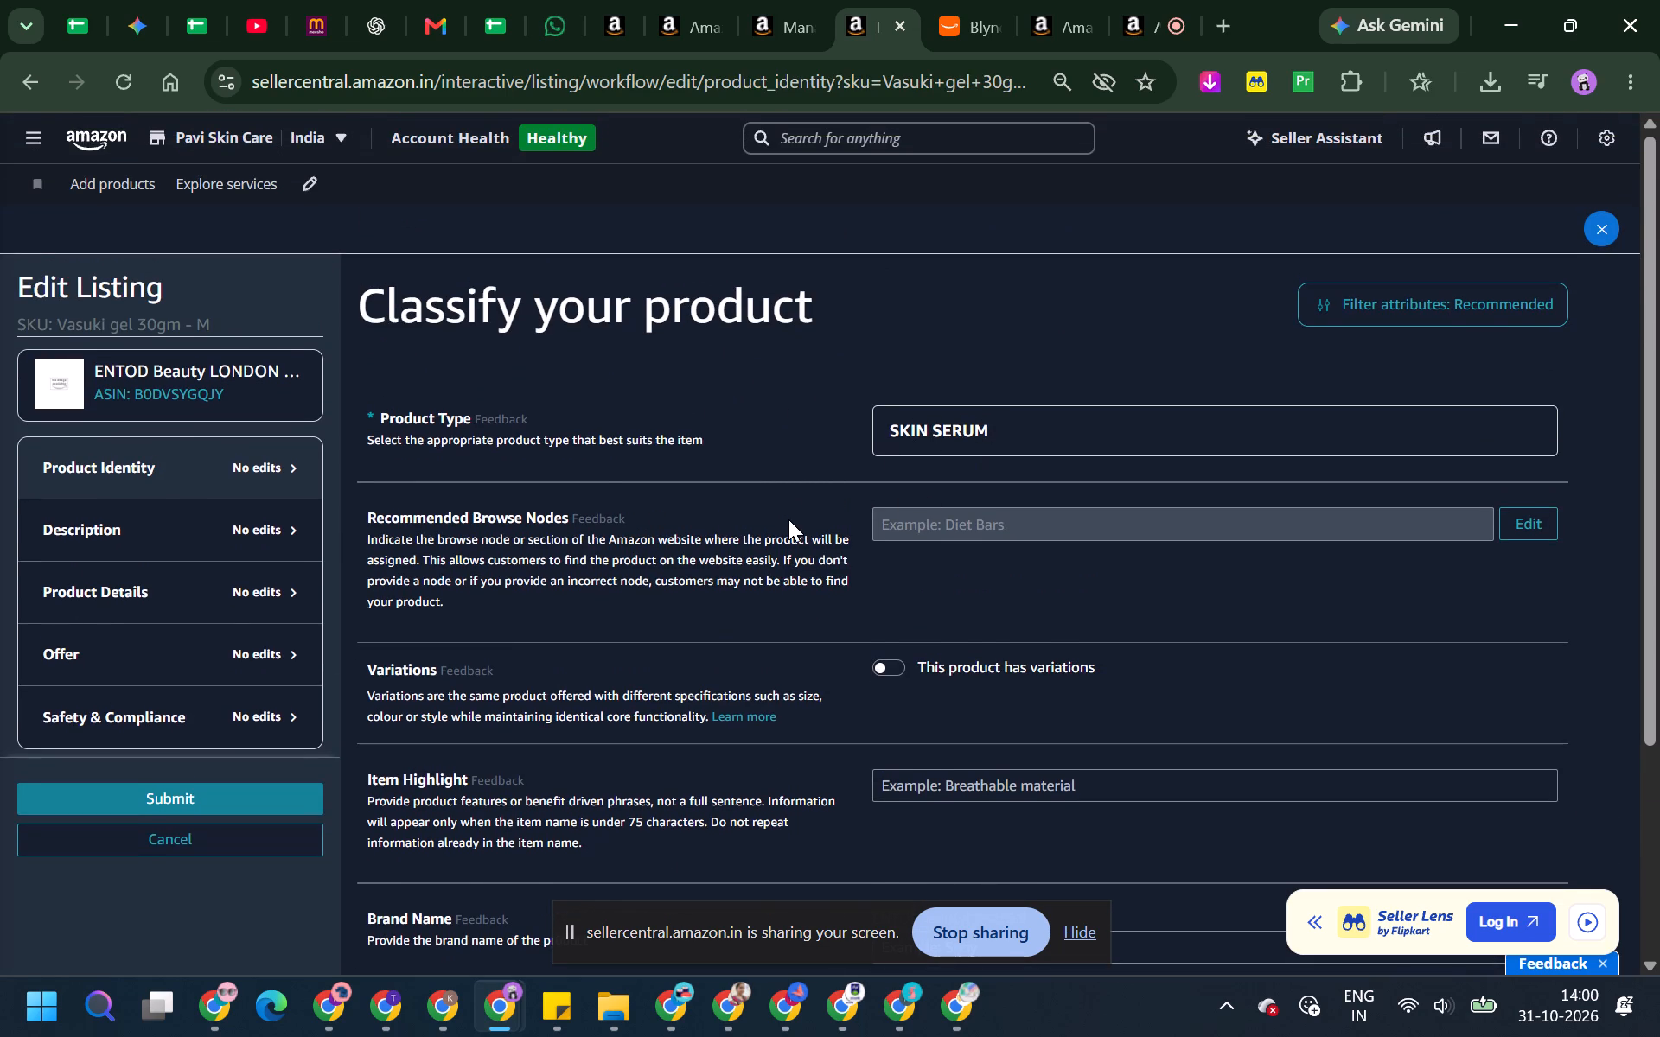
scroll(788, 519, "down", 2)
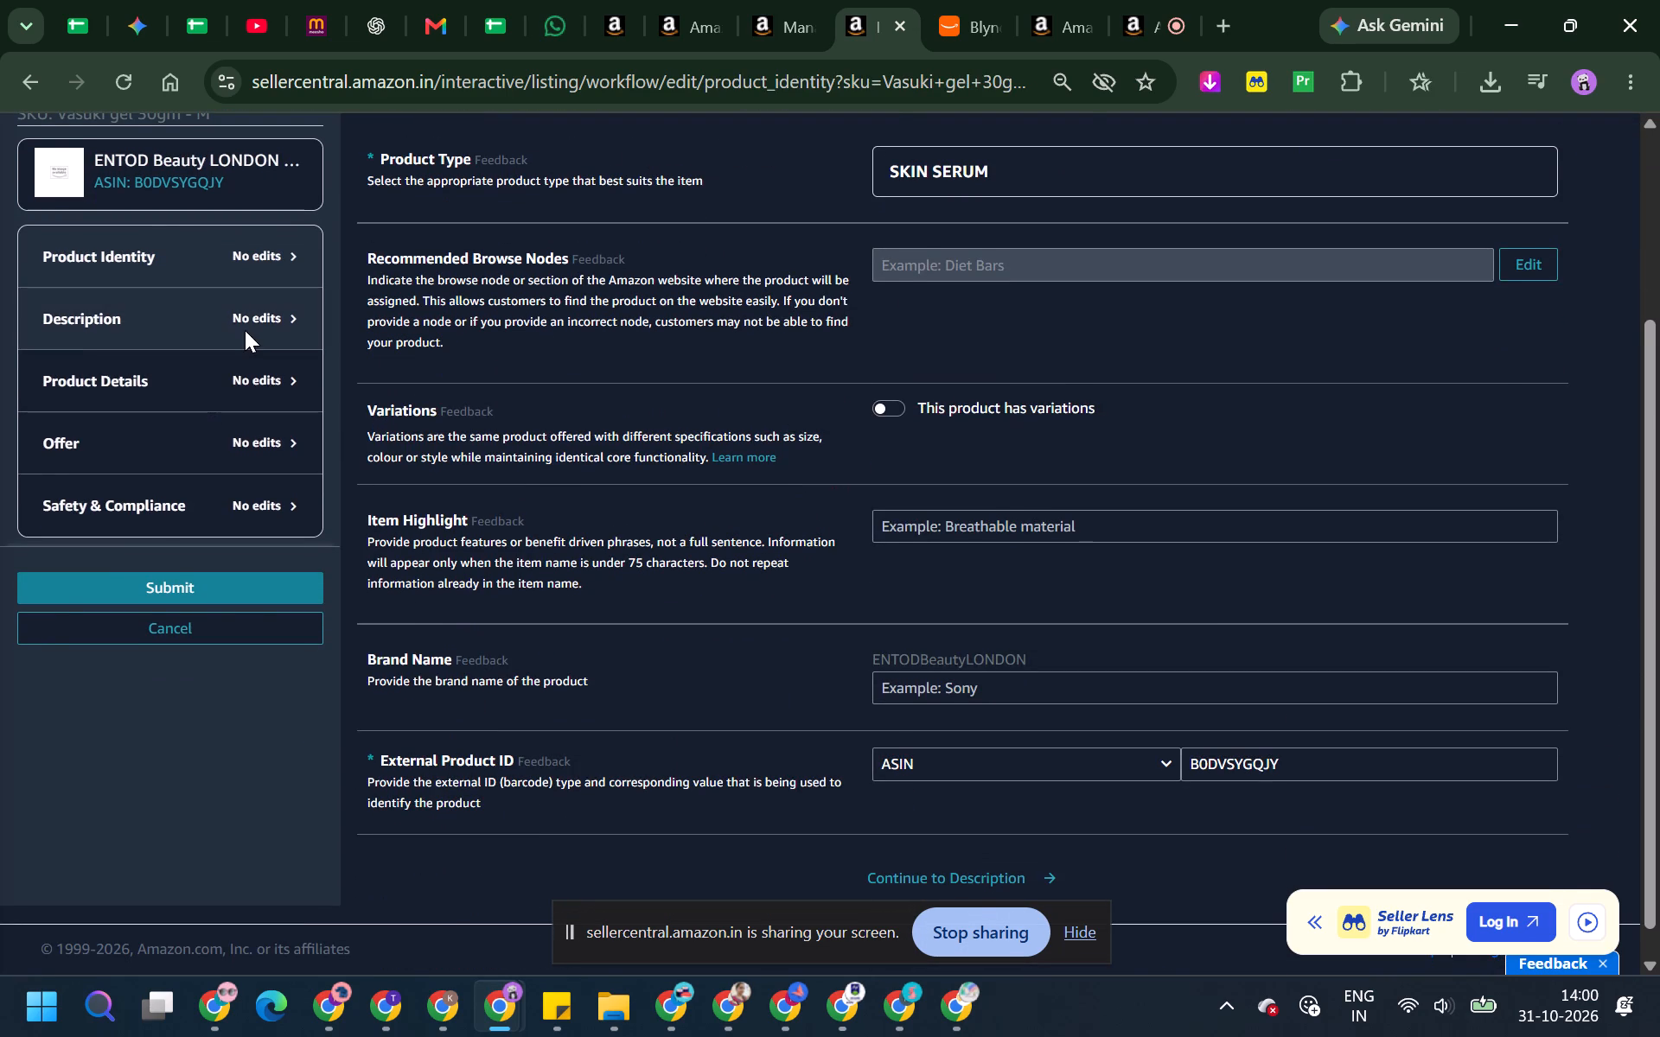
Look through the listing's Description and Product Details sections, and return to Description to check its fields again.
left_click(246, 330)
scroll(809, 534, "down", 1)
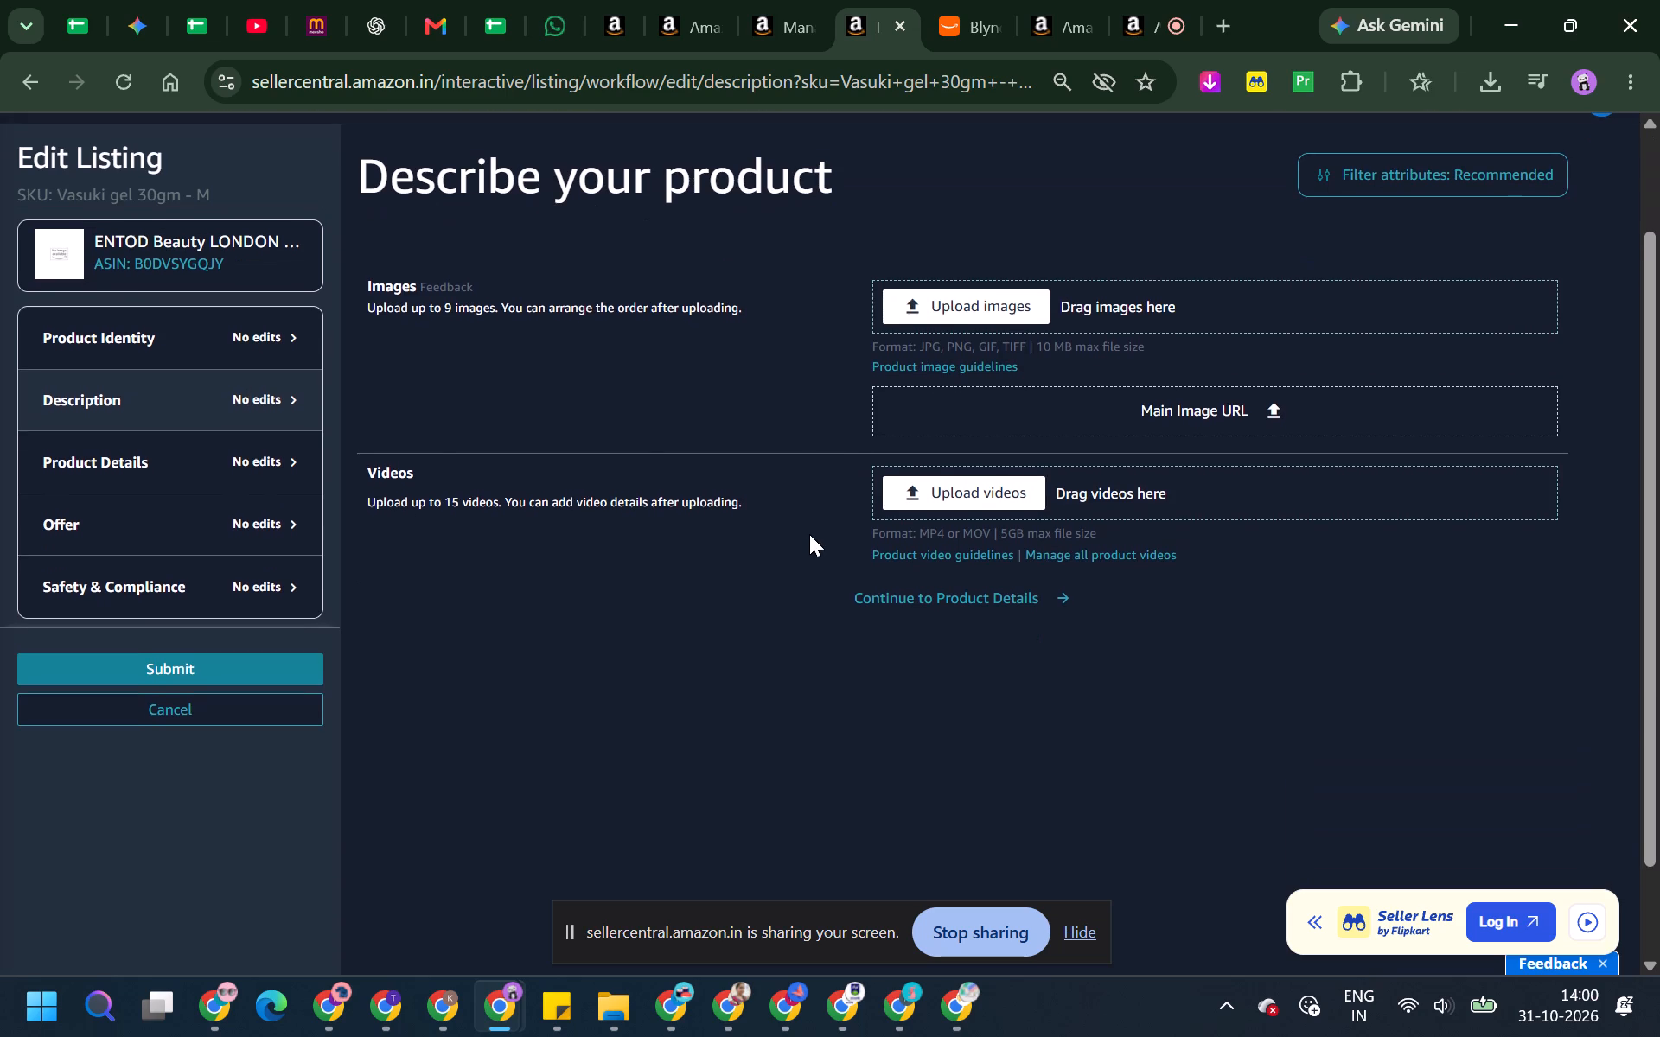
scroll(809, 534, "up", 1)
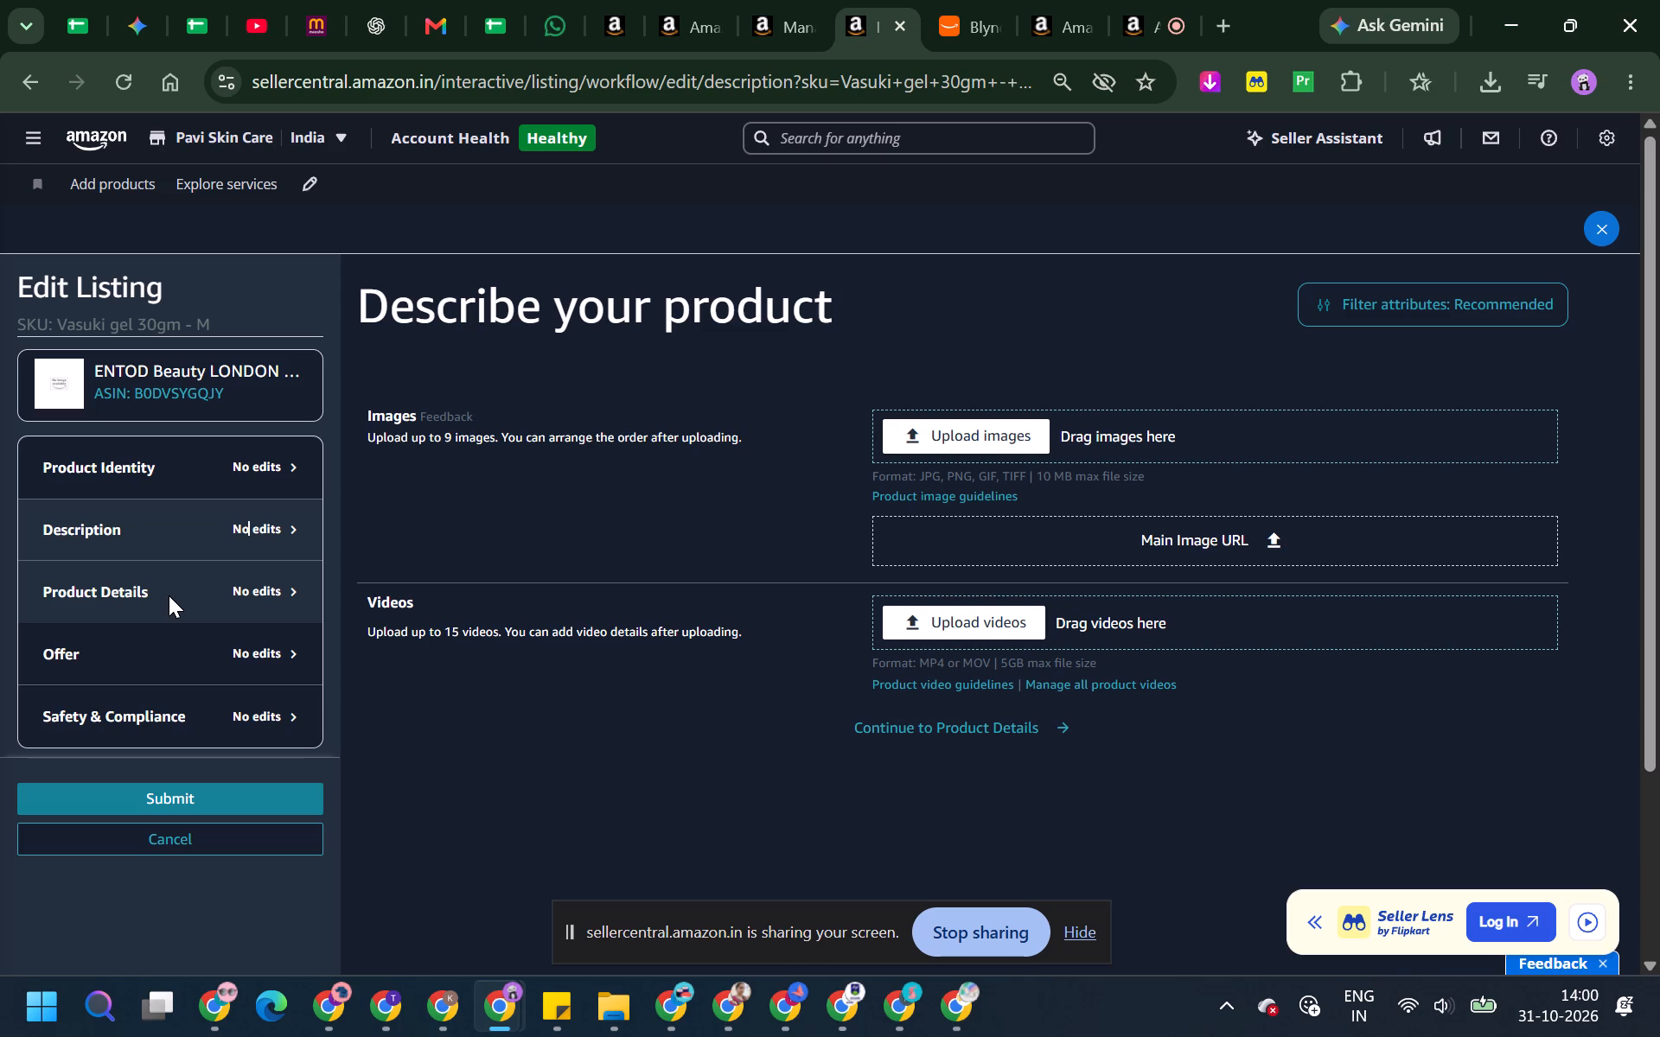
left_click(169, 595)
scroll(819, 525, "down", 3)
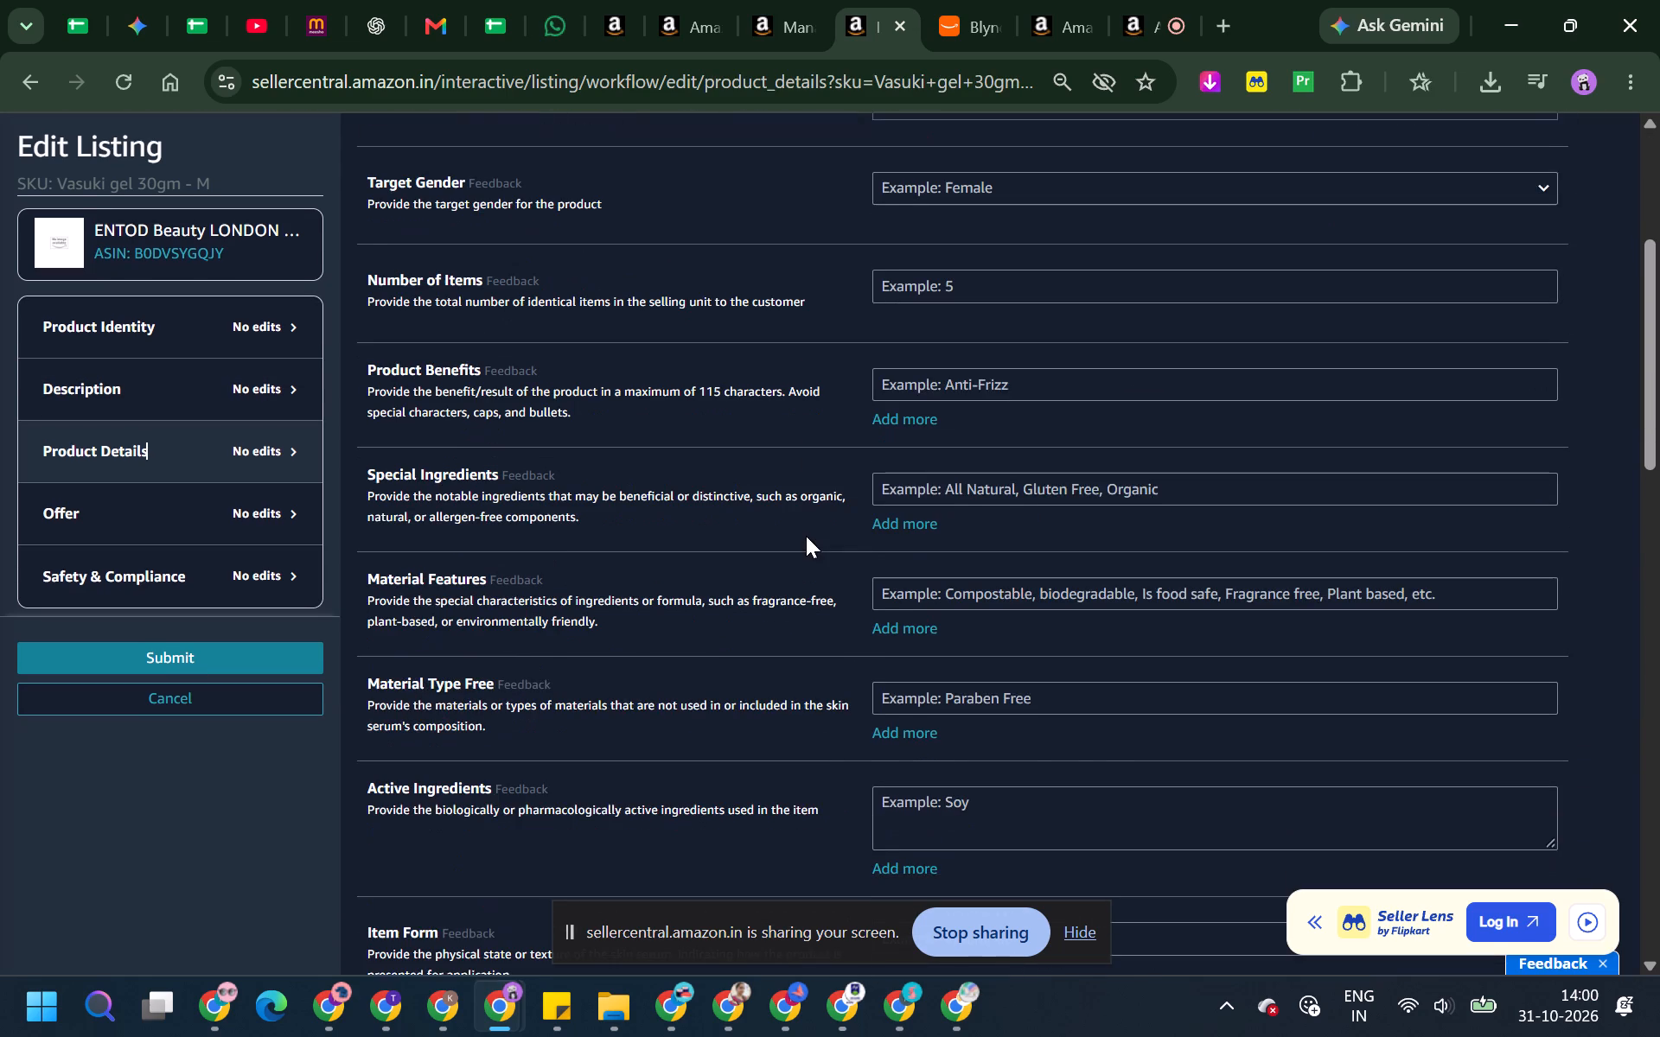
scroll(868, 526, "down", 10)
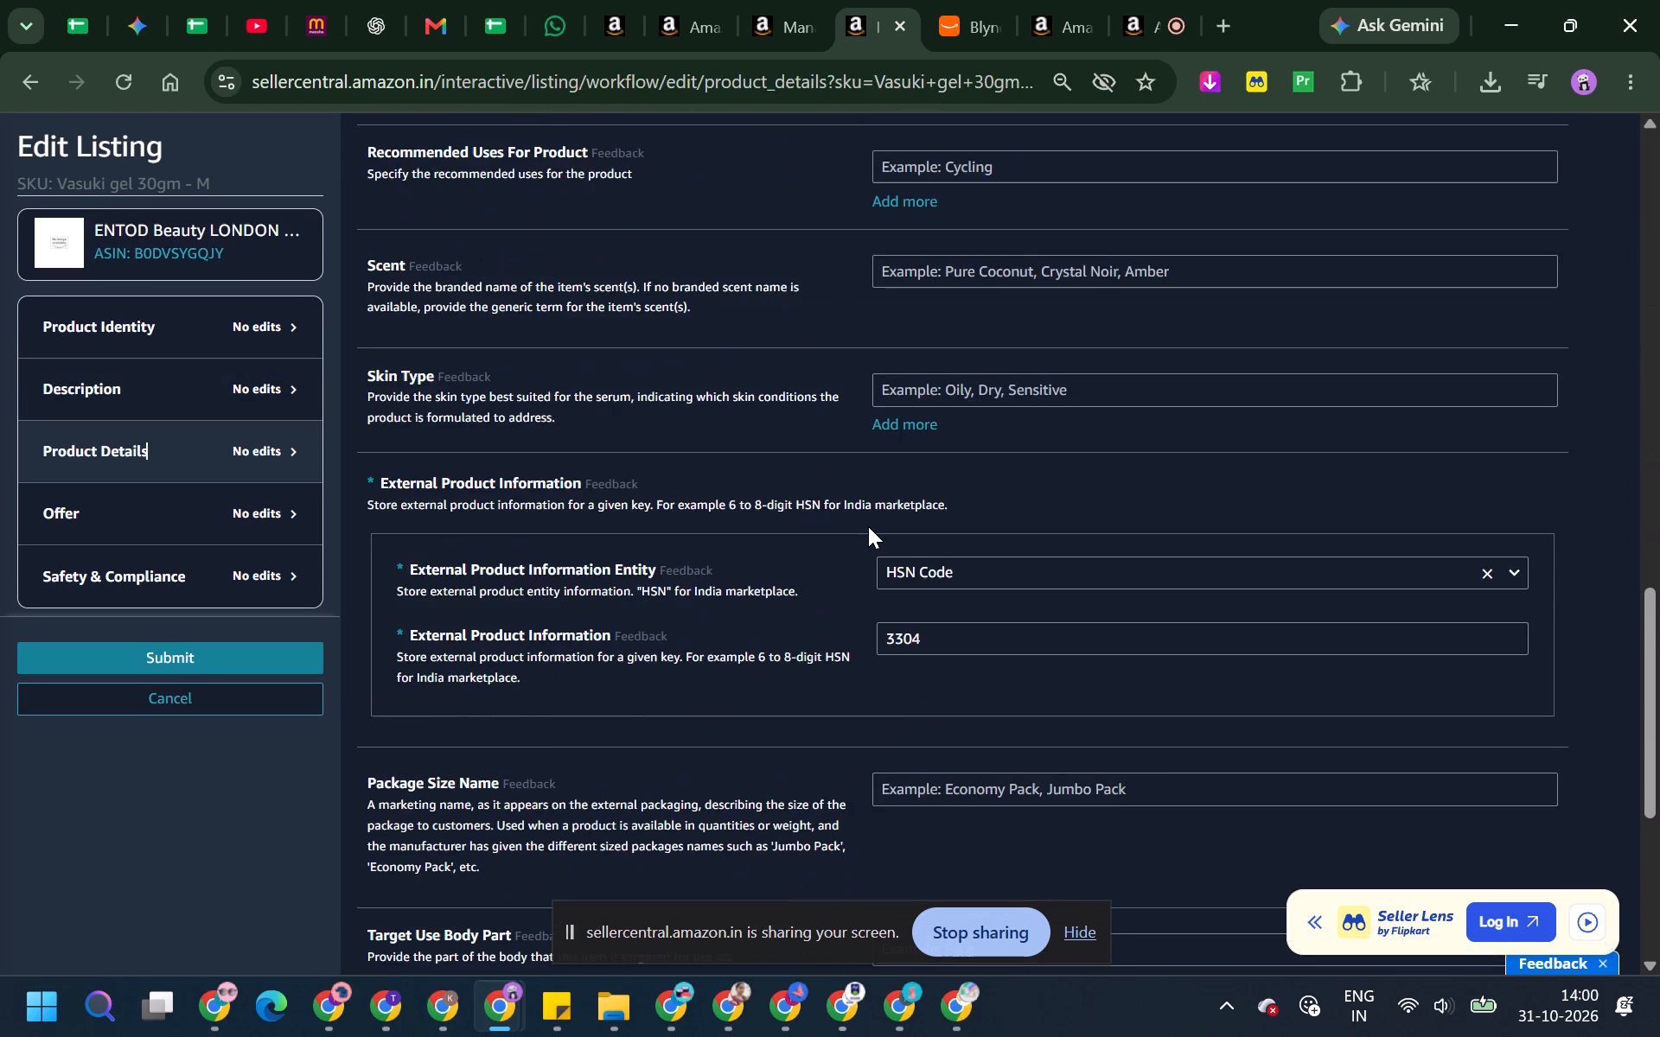
scroll(868, 526, "down", 12)
left_click(194, 298)
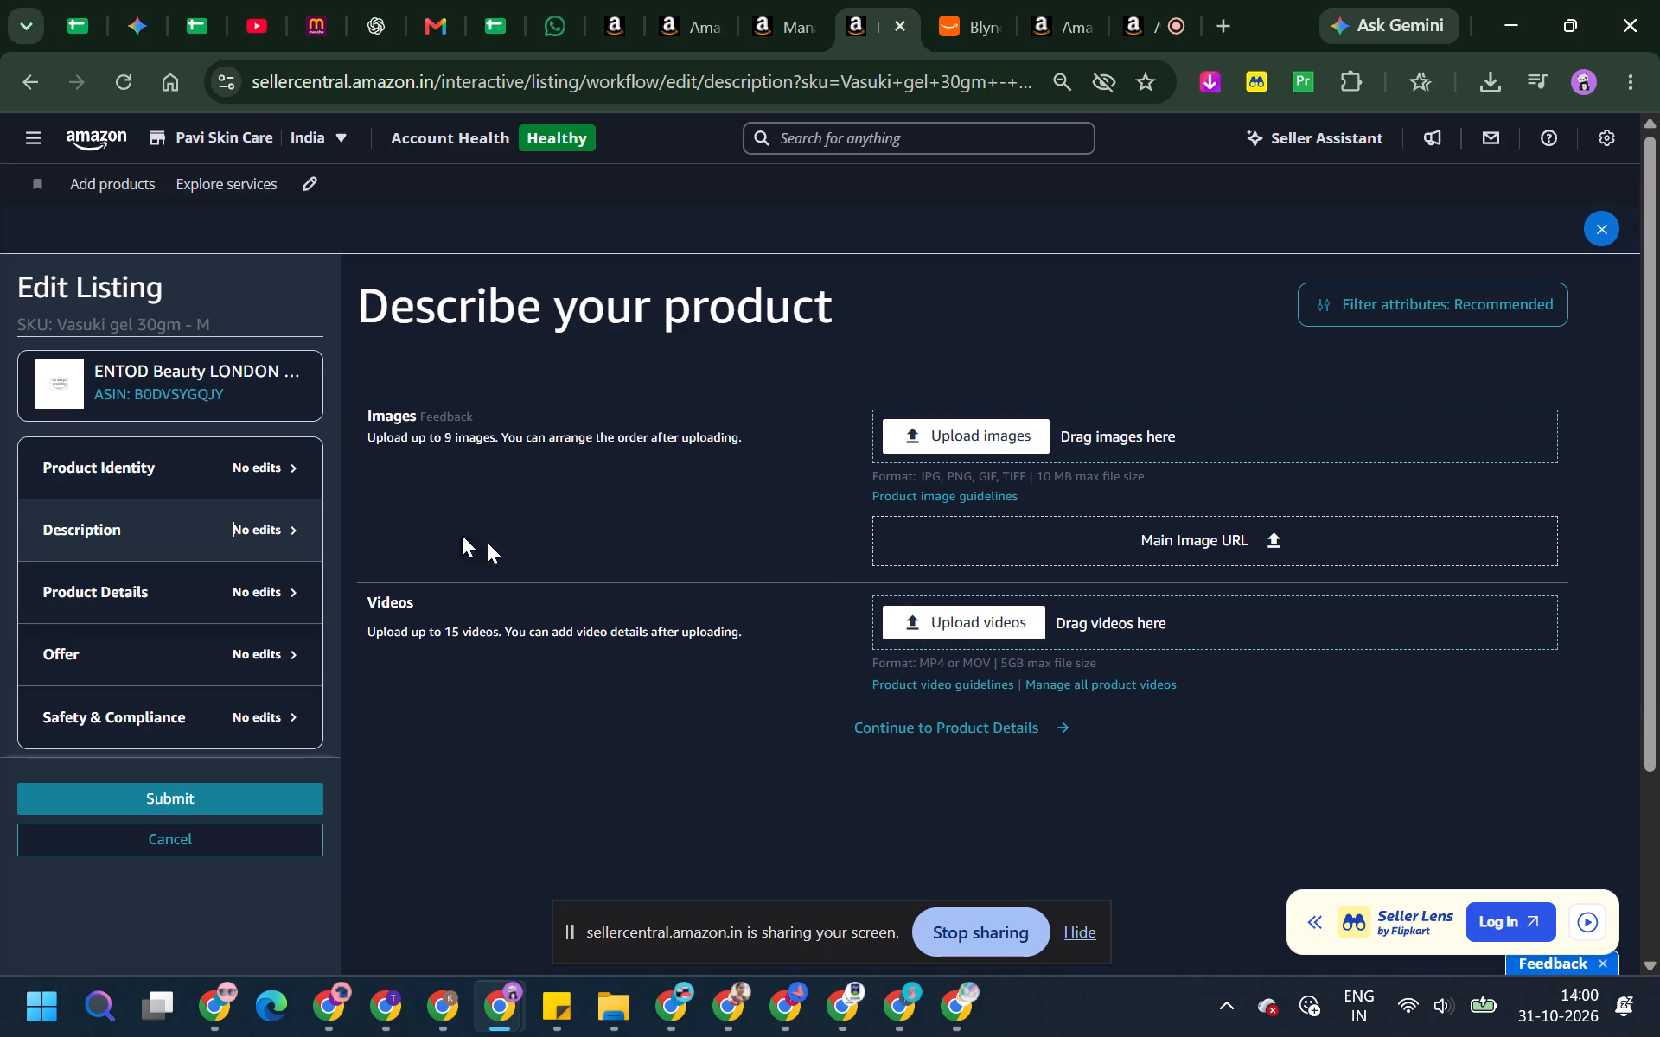
scroll(700, 622, "down", 1)
scroll(700, 622, "up", 1)
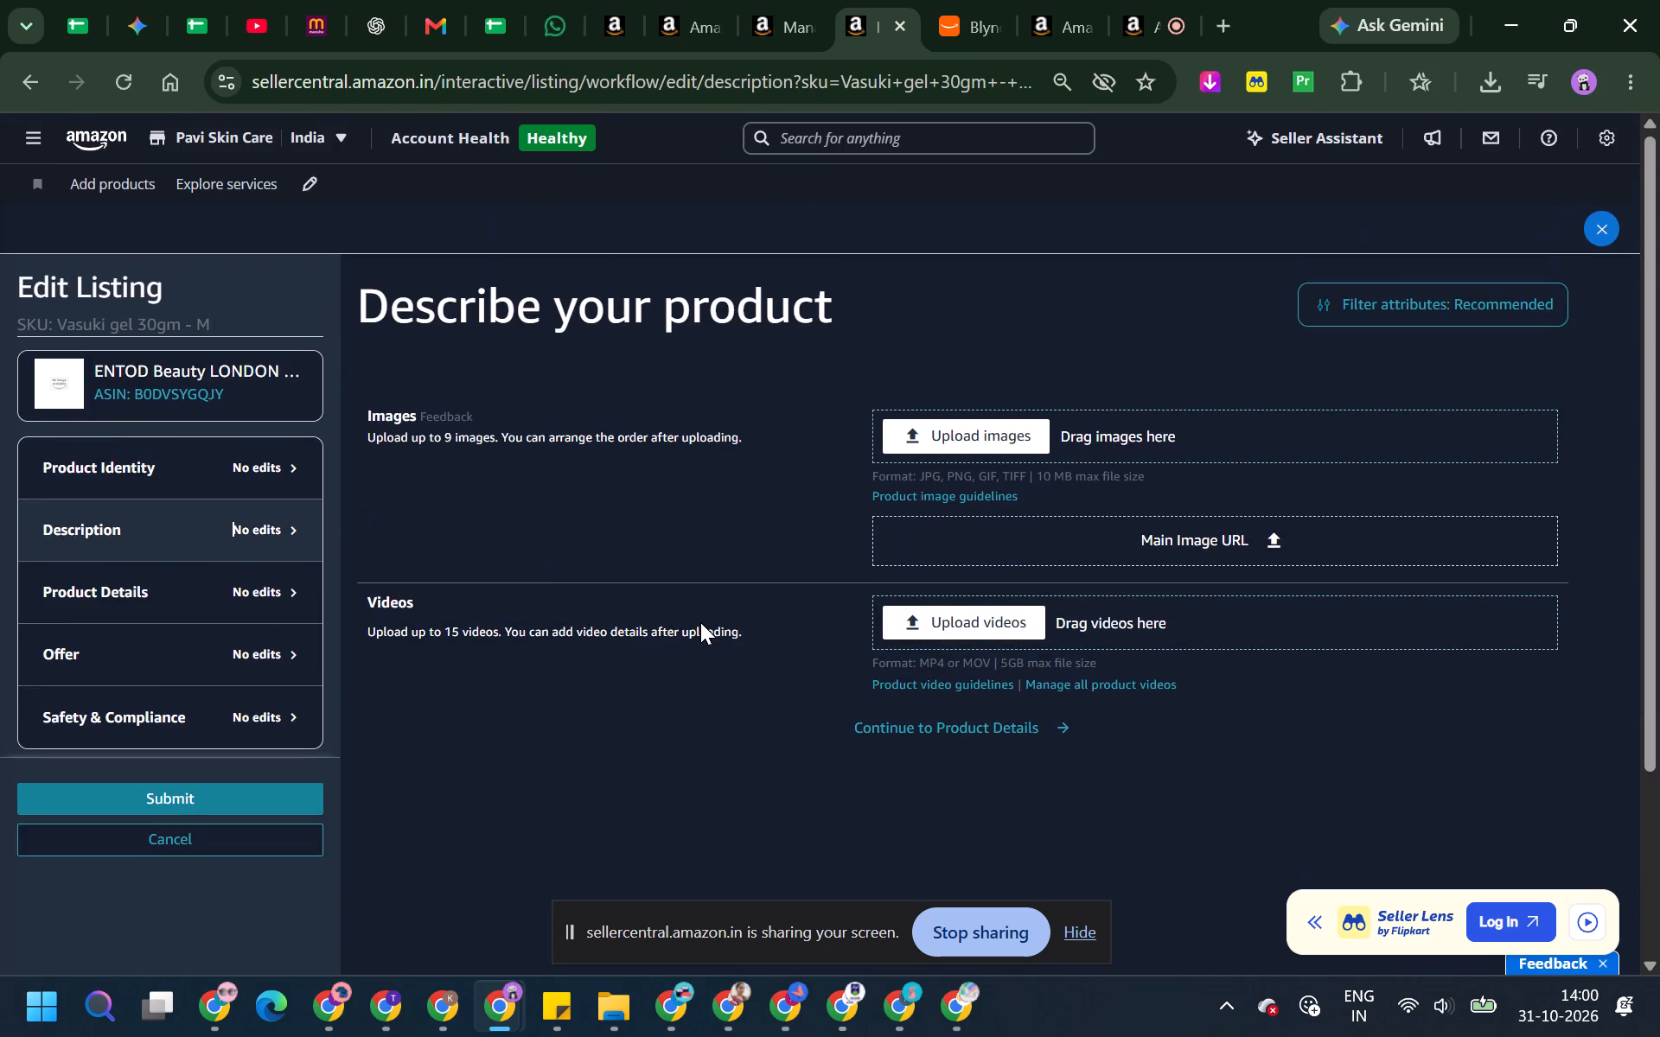